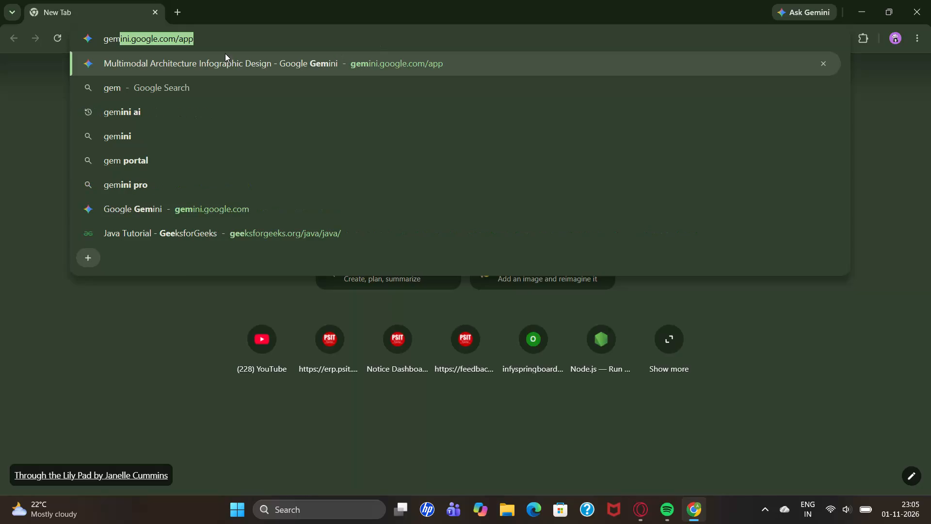
Search Google for gem and open the Government e Marketplace | National Public Procurement Portal site, gem.gov.in.
{"action": "left_click", "coordinate": [196, 82]}
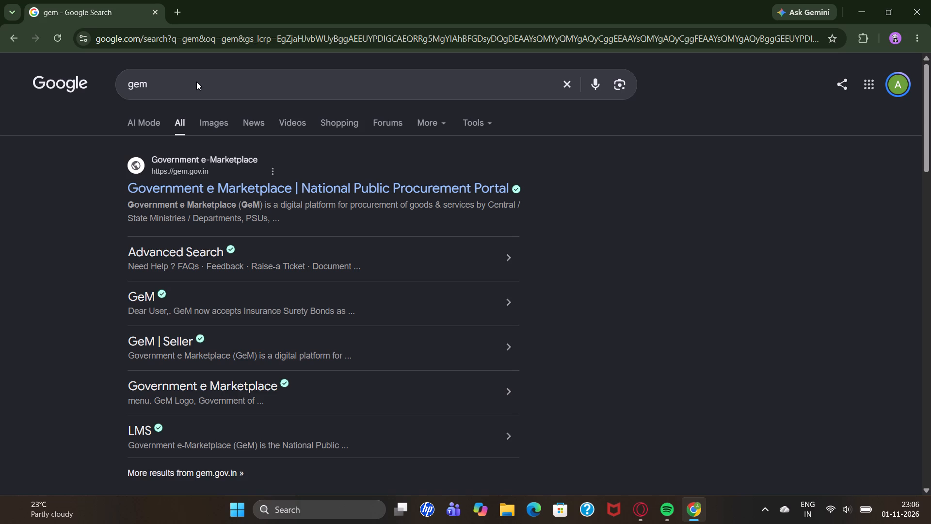
{"action": "left_click", "coordinate": [221, 194]}
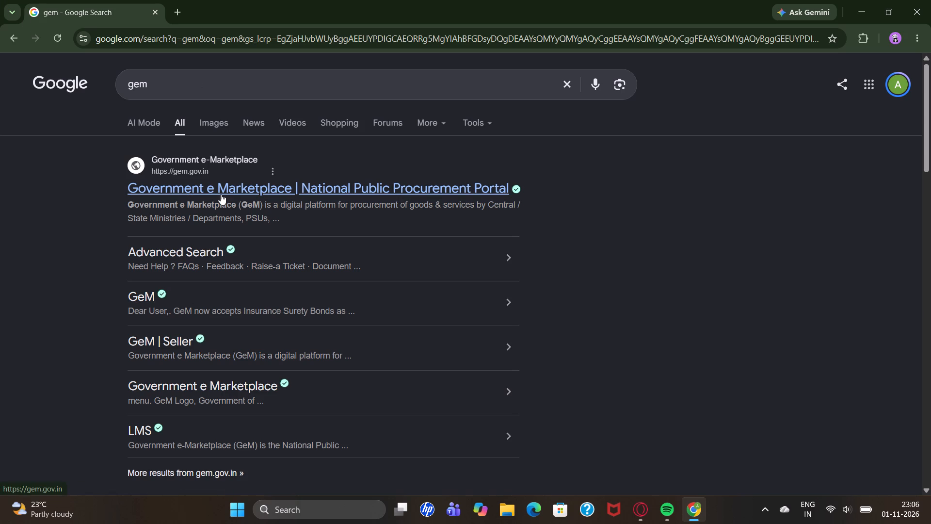
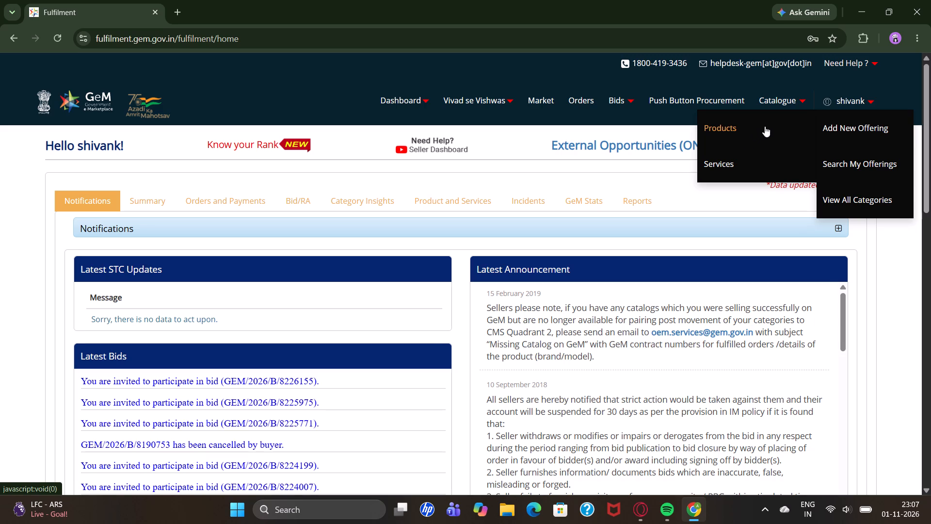
Open the Add New Offering page for products from the seller catalogue on the GeM portal.
{"action": "left_click", "coordinate": [847, 138]}
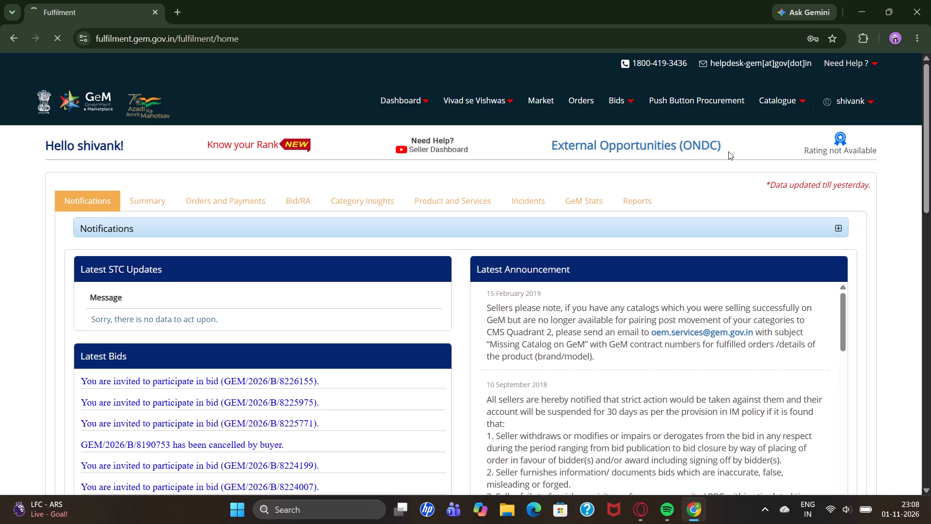
{"action": "left_click", "coordinate": [781, 100]}
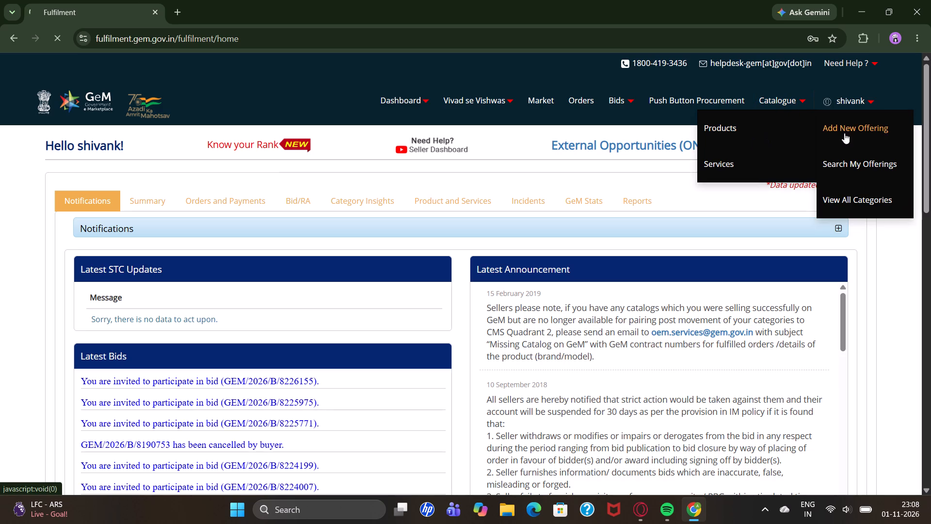
{"action": "left_click", "coordinate": [853, 133]}
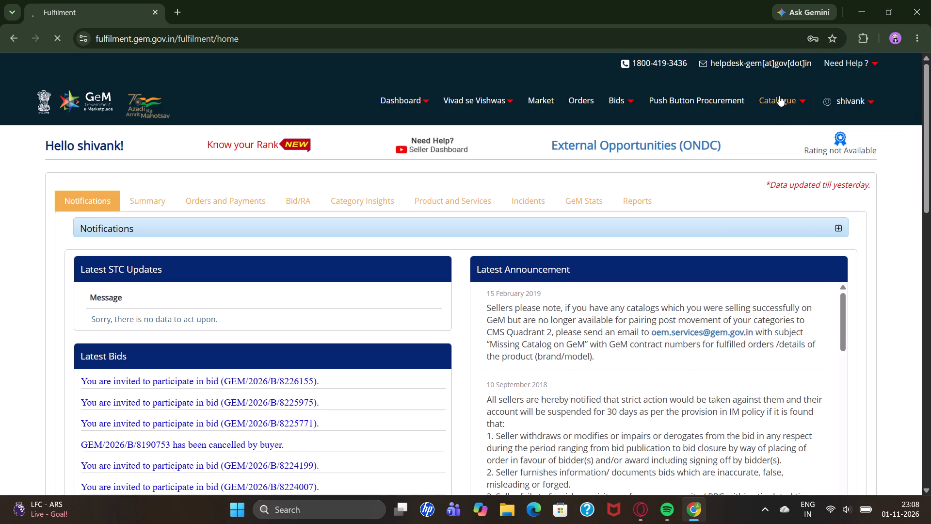
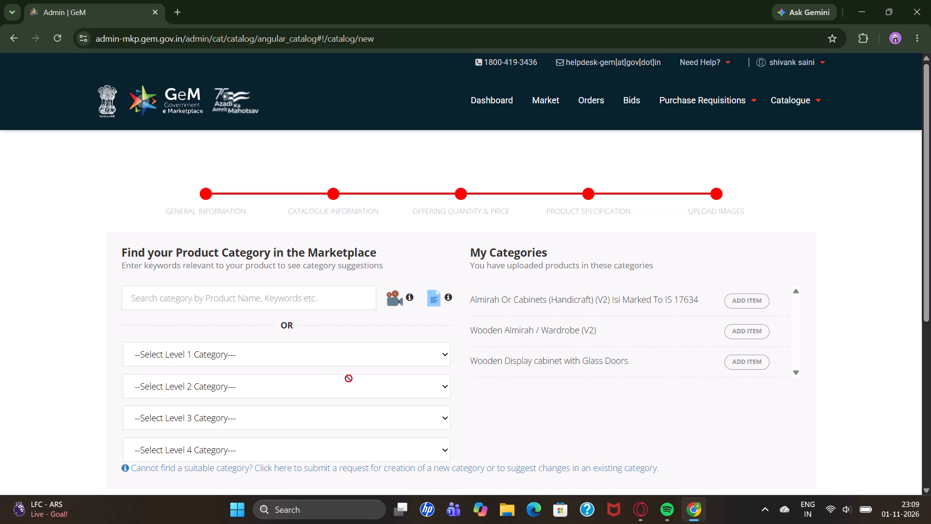
Search the marketplace product categories for "wash" to get category suggestions for a wash basin.
{"action": "left_click", "coordinate": [323, 307]}
{"action": "type", "text": "wash"}
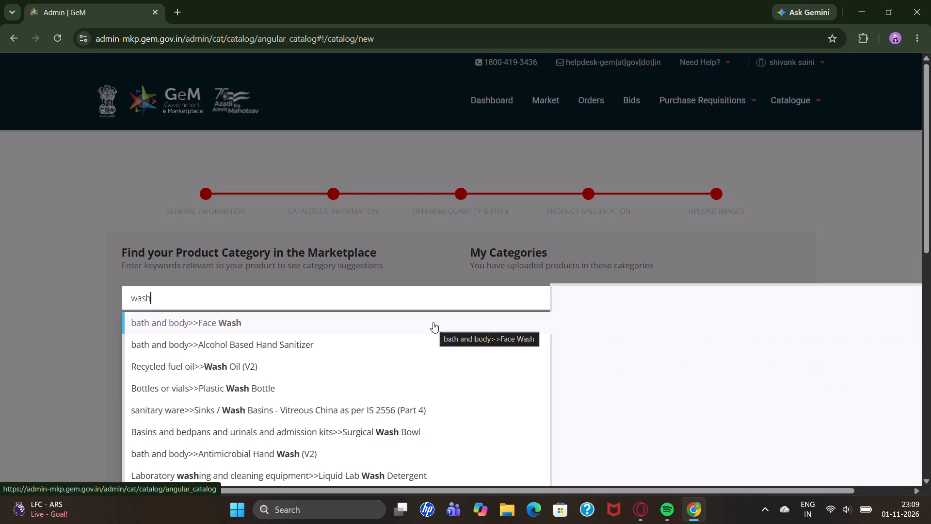
{"action": "type", "text": "besin"}
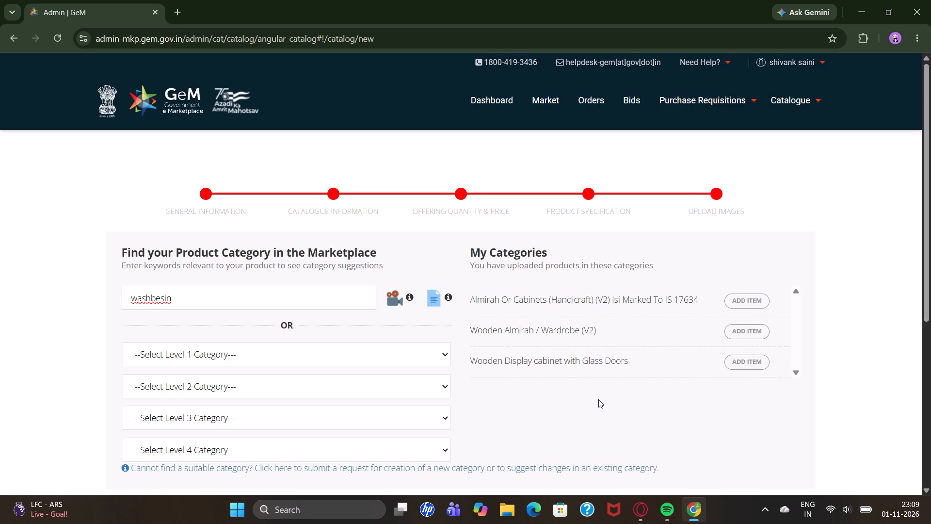
{"action": "left_click", "coordinate": [339, 298]}
{"action": "key", "text": "BackSpace"}
{"action": "key", "text": "BackSpace"}
{"action": "key", "text": "BackSpace"}
{"action": "key", "text": "BackSpace"}
{"action": "key", "text": "BackSpace"}
{"action": "key", "text": "space"}
{"action": "type", "text": "bes"}
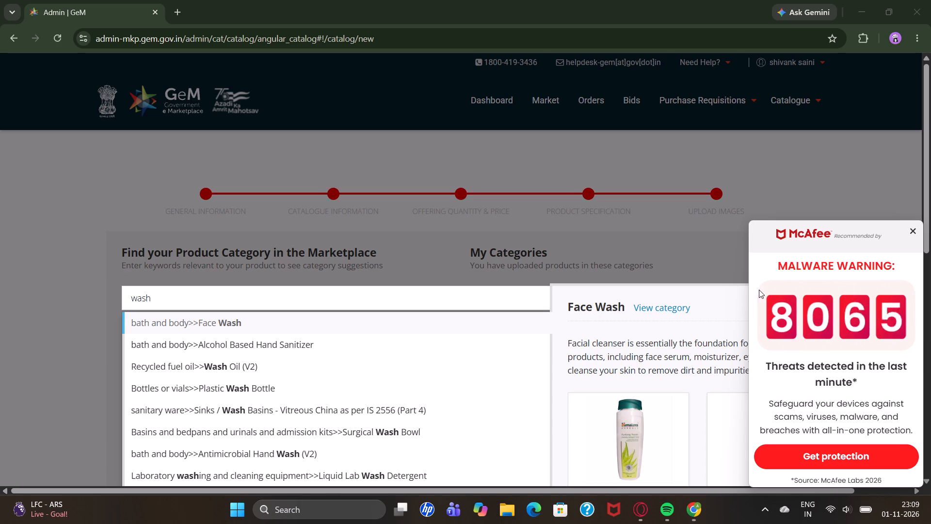
Dismiss the McAfee malware warning pop-up.
{"action": "left_click", "coordinate": [915, 228]}
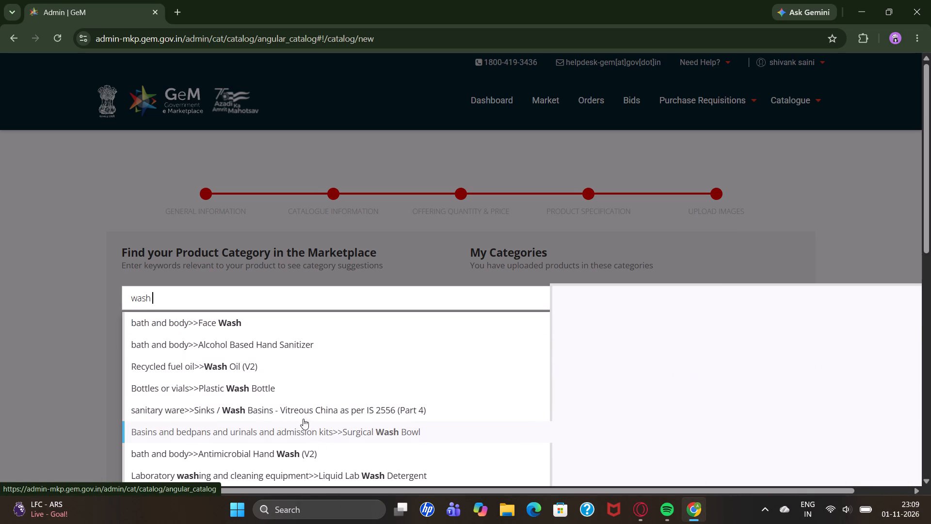
Choose the suggested sanitary ware category "Sinks / Wash Basins - Vitreous China as per IS 2556 (Part 4)".
{"action": "scroll", "coordinate": [300, 380], "scroll_direction": "down", "scroll_amount": 1}
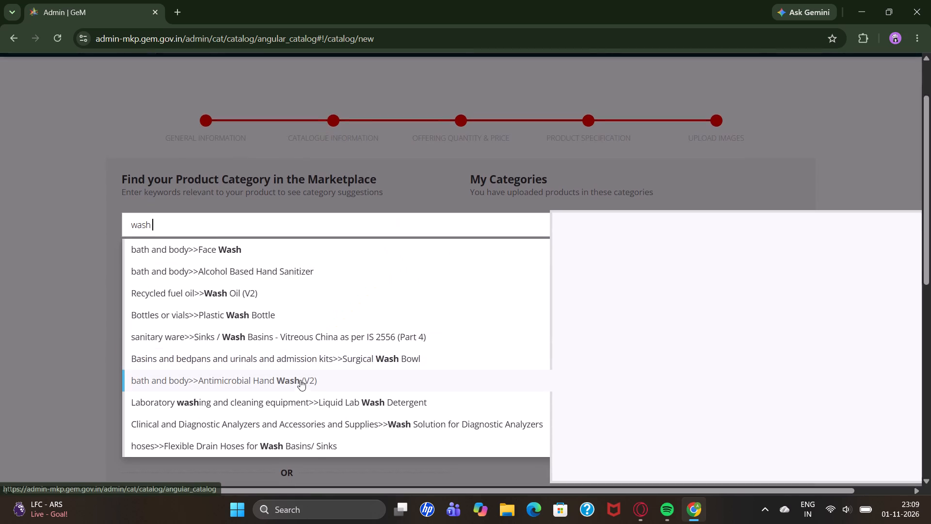
{"action": "scroll", "coordinate": [300, 380], "scroll_direction": "down", "scroll_amount": 2}
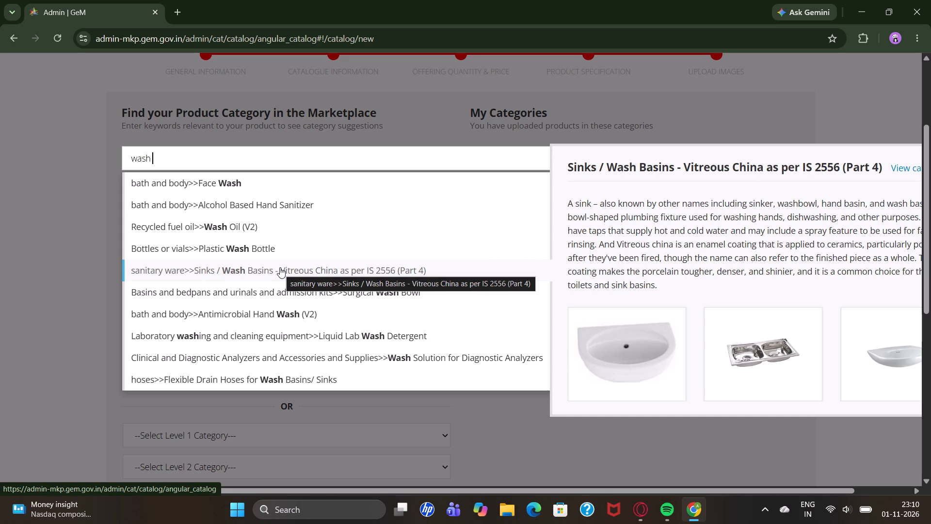
{"action": "left_click", "coordinate": [257, 272]}
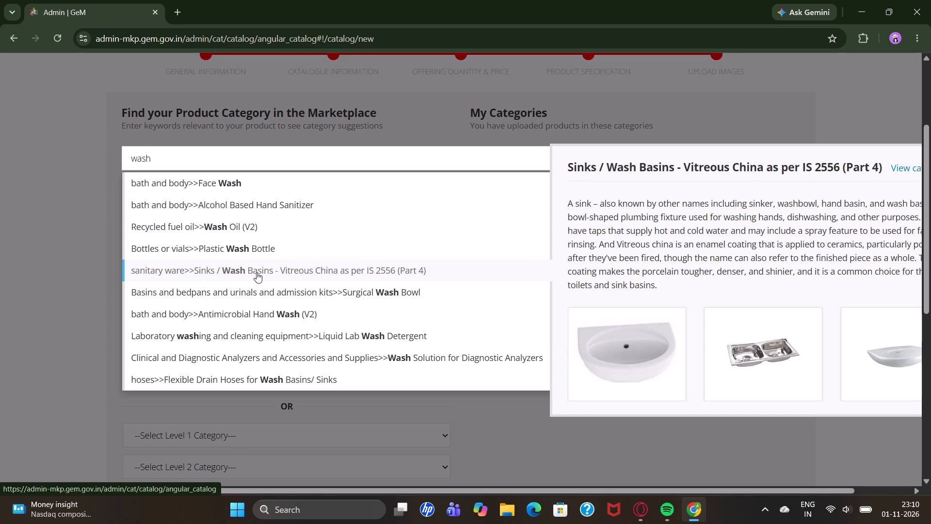
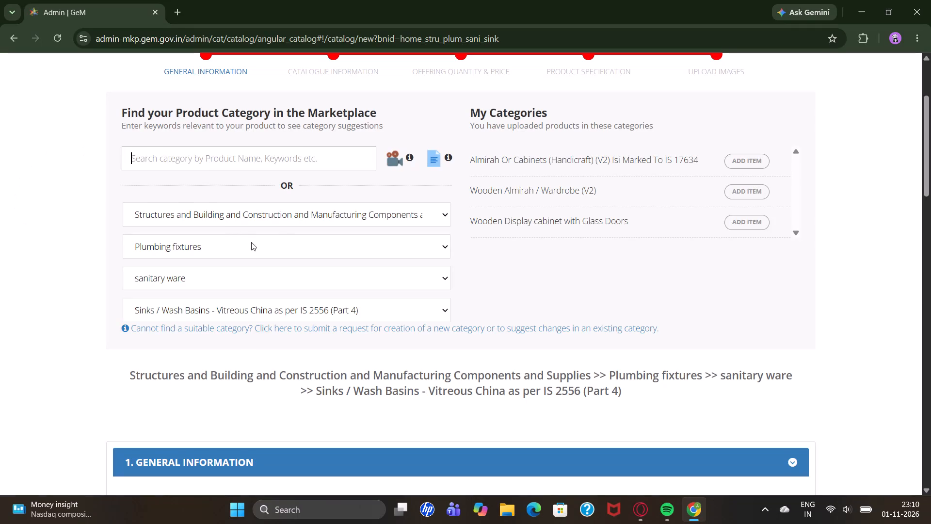
Look through the available Brand/OEM names in the General Information section for the wash basin.
{"action": "left_click", "coordinate": [305, 163]}
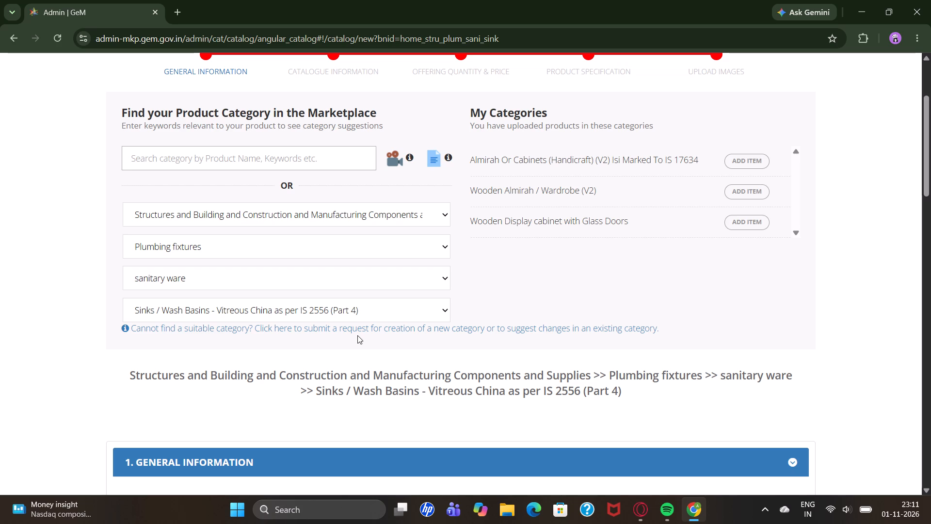
{"action": "scroll", "coordinate": [357, 335], "scroll_direction": "down", "scroll_amount": 2}
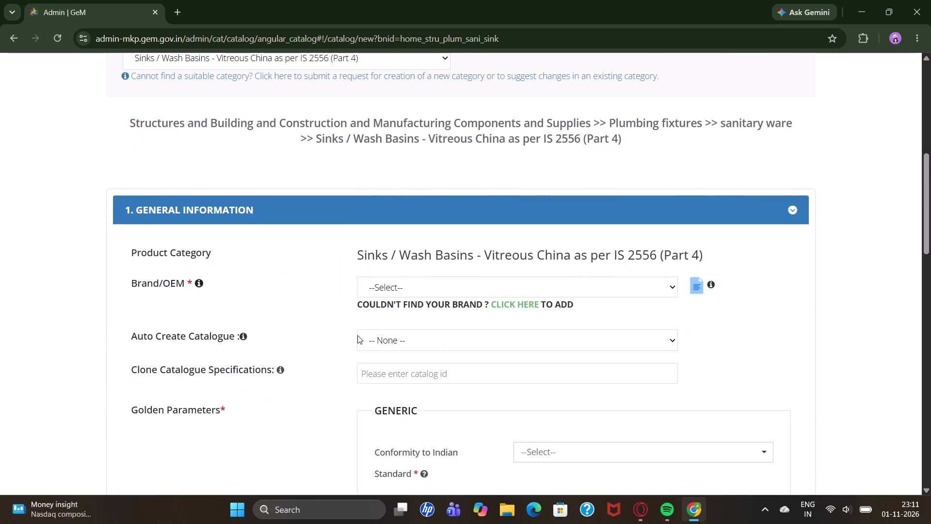
{"action": "left_click", "coordinate": [656, 288]}
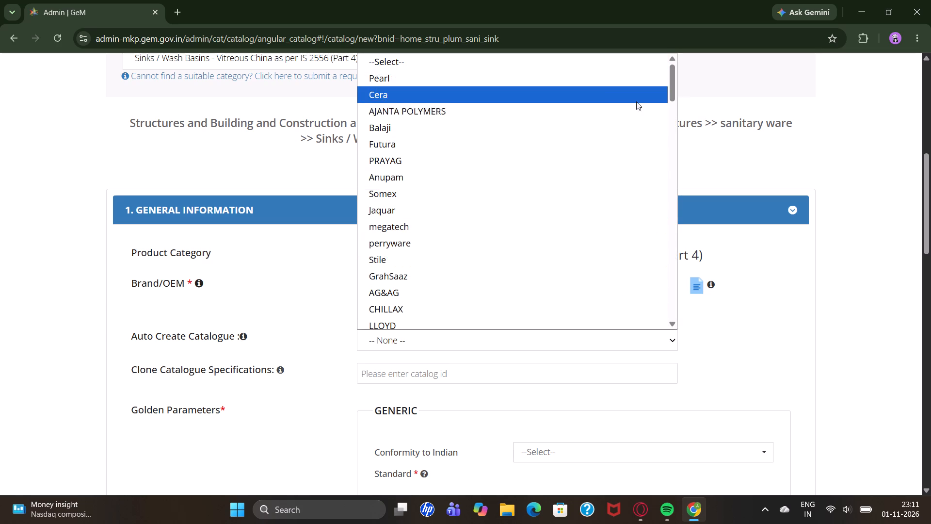
{"action": "scroll", "coordinate": [643, 301], "scroll_direction": "down", "scroll_amount": 2}
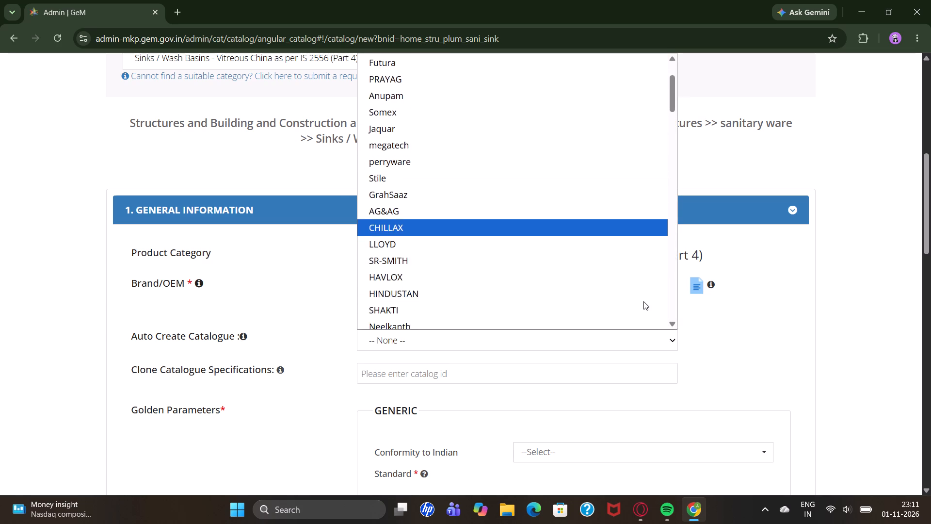
{"action": "scroll", "coordinate": [643, 301], "scroll_direction": "down", "scroll_amount": 5}
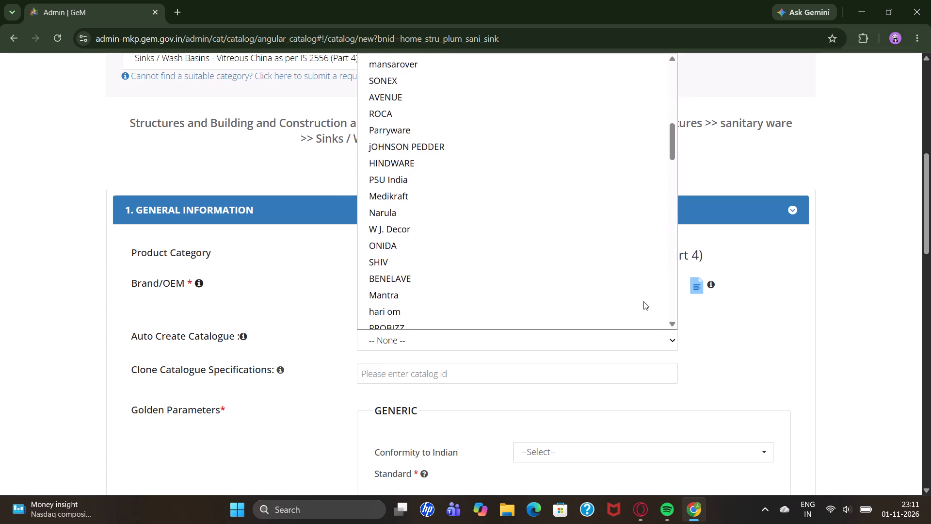
{"action": "scroll", "coordinate": [643, 301], "scroll_direction": "down", "scroll_amount": 2}
{"action": "scroll", "coordinate": [643, 301], "scroll_direction": "up", "scroll_amount": 4}
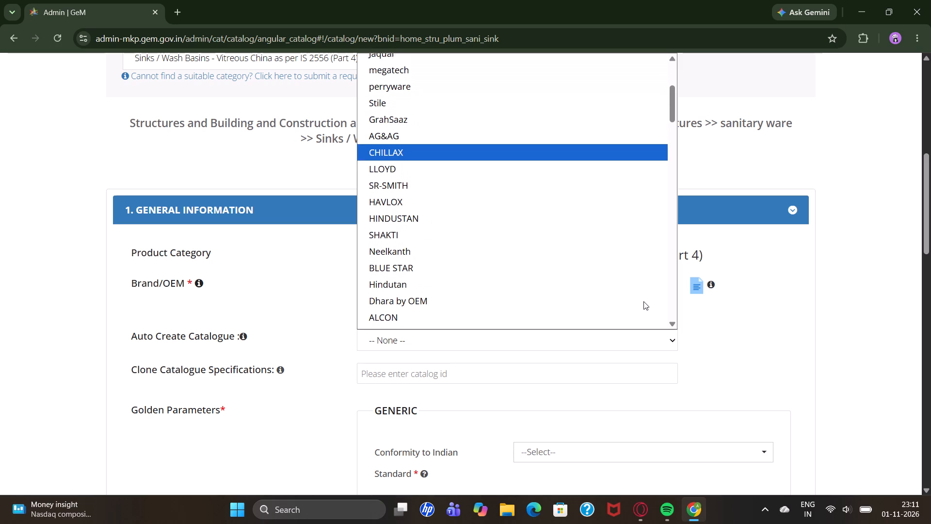
{"action": "scroll", "coordinate": [643, 301], "scroll_direction": "up", "scroll_amount": 4}
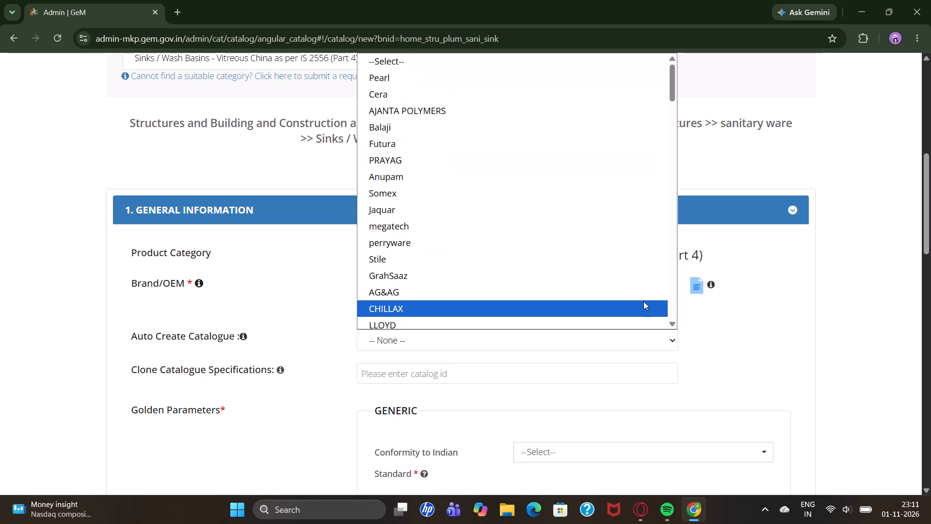
{"action": "scroll", "coordinate": [595, 173], "scroll_direction": "up", "scroll_amount": 2}
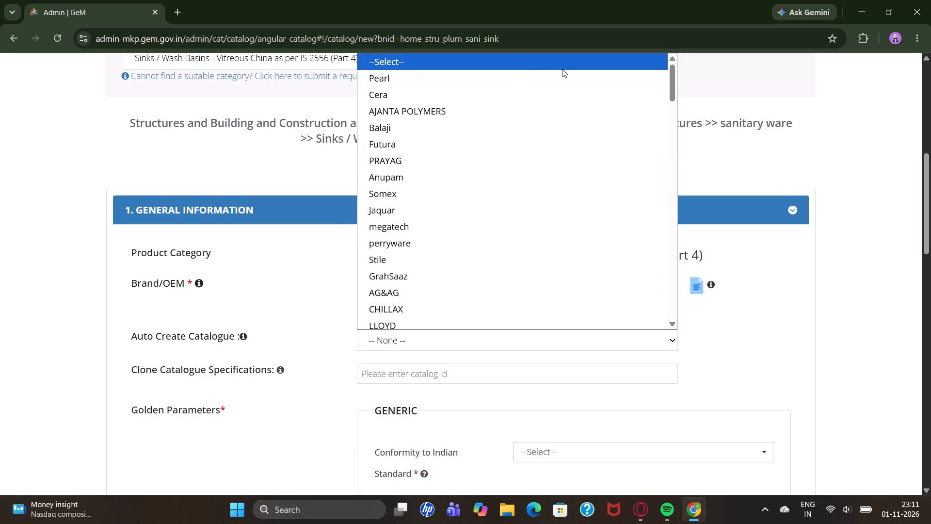
{"action": "left_click", "coordinate": [855, 115]}
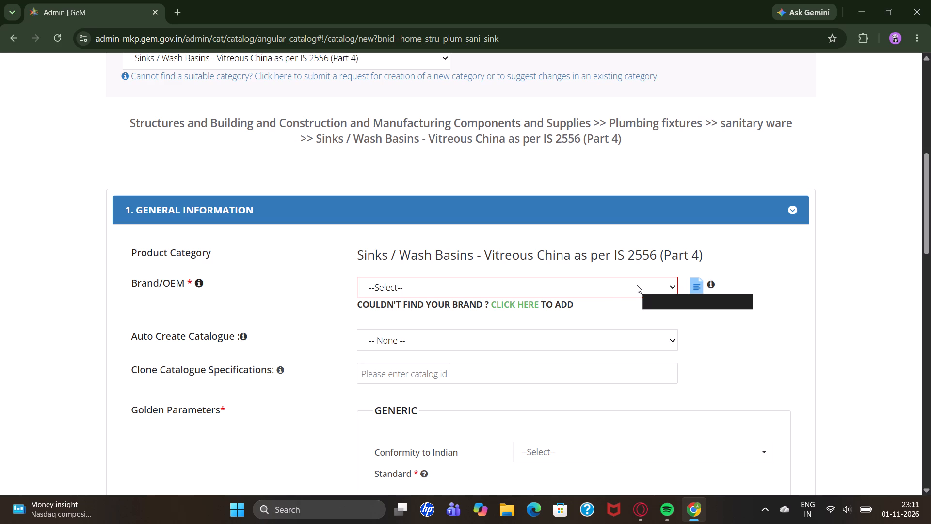
Set the Brand/OEM of the wash basin to PRAYAG.
{"action": "left_click", "coordinate": [637, 285]}
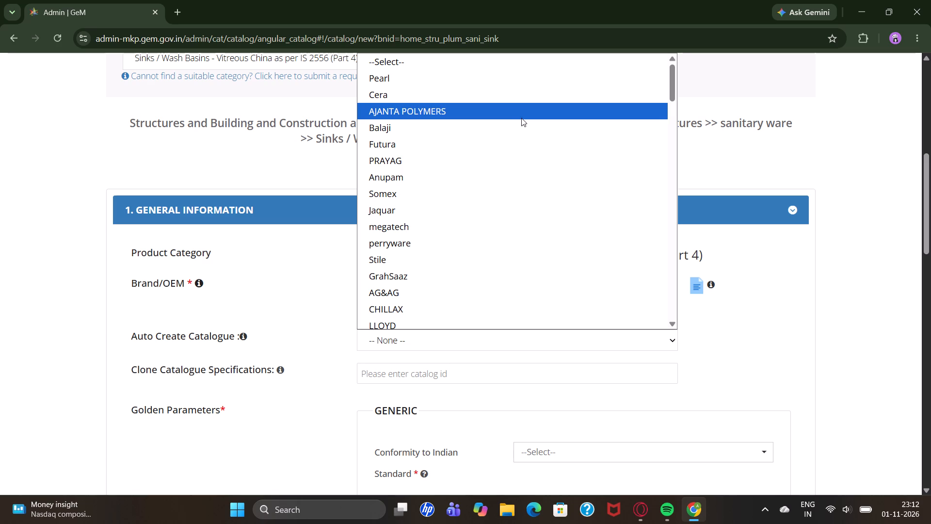
{"action": "scroll", "coordinate": [521, 118], "scroll_direction": "up", "scroll_amount": 2}
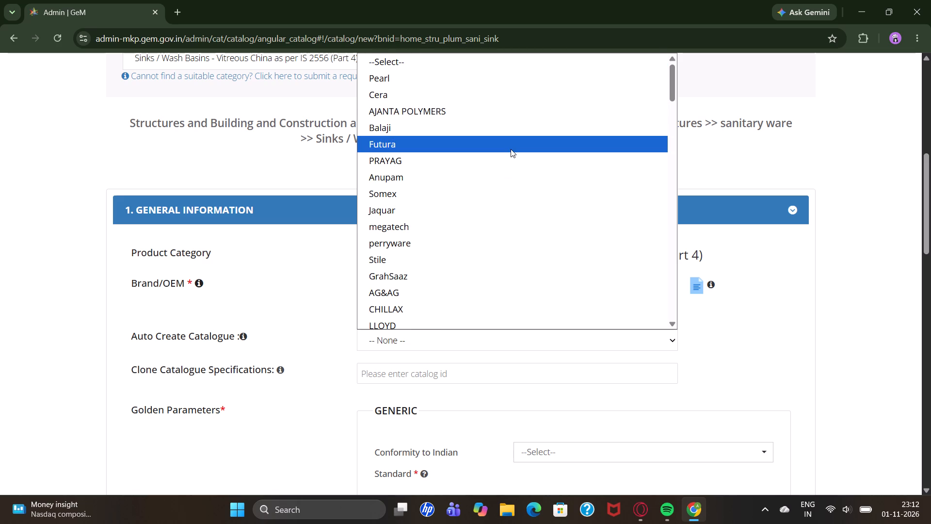
{"action": "left_click", "coordinate": [511, 160]}
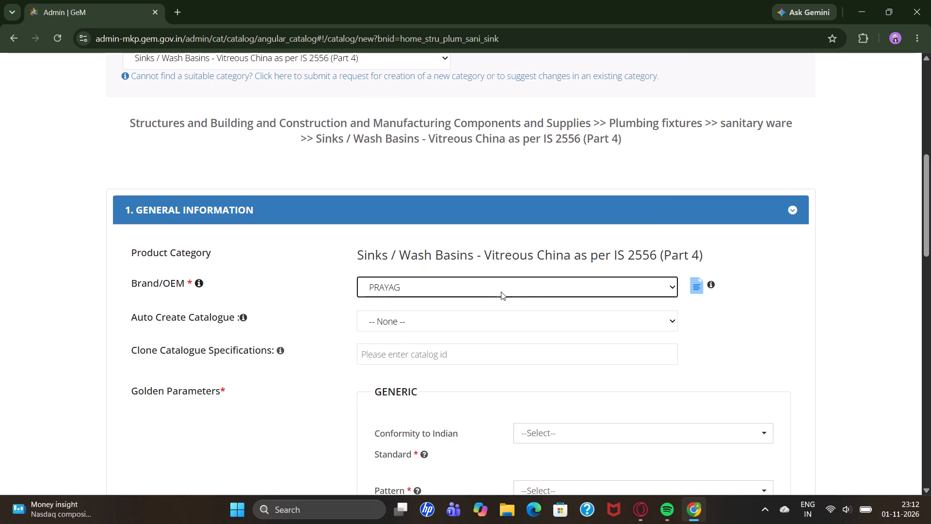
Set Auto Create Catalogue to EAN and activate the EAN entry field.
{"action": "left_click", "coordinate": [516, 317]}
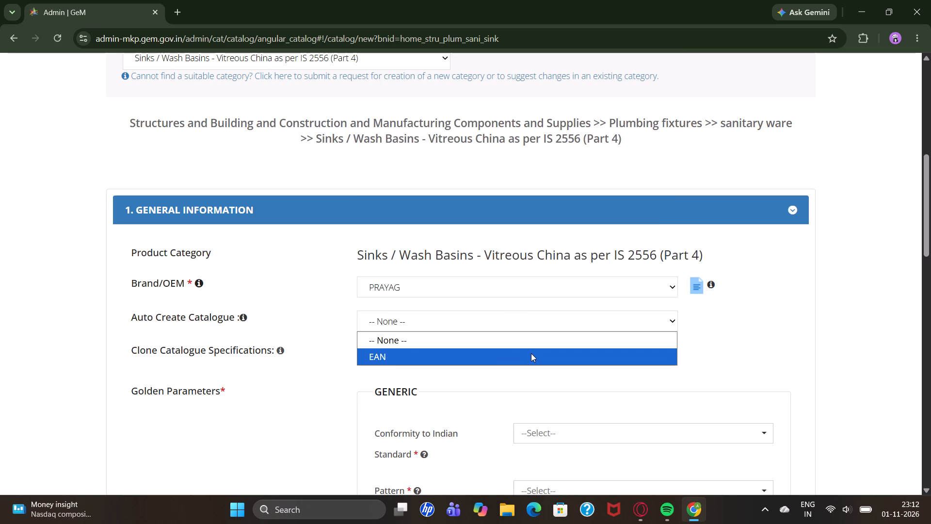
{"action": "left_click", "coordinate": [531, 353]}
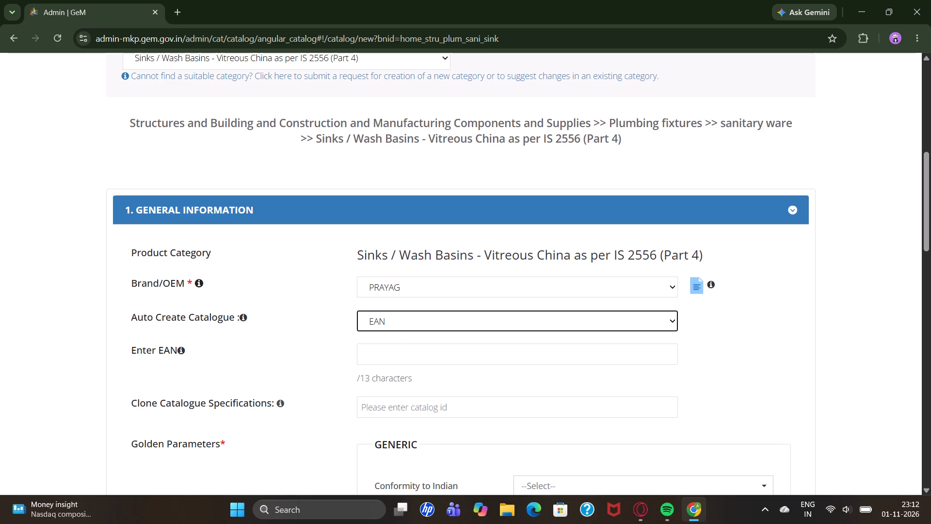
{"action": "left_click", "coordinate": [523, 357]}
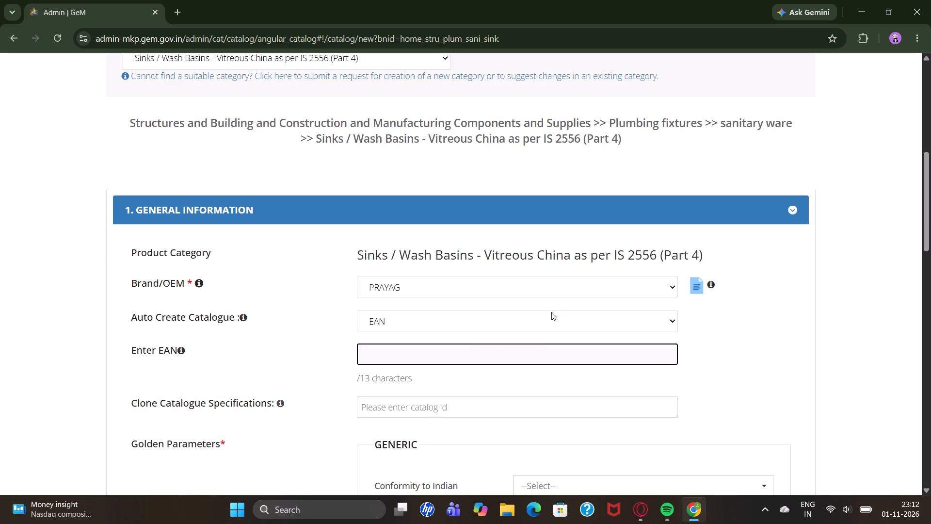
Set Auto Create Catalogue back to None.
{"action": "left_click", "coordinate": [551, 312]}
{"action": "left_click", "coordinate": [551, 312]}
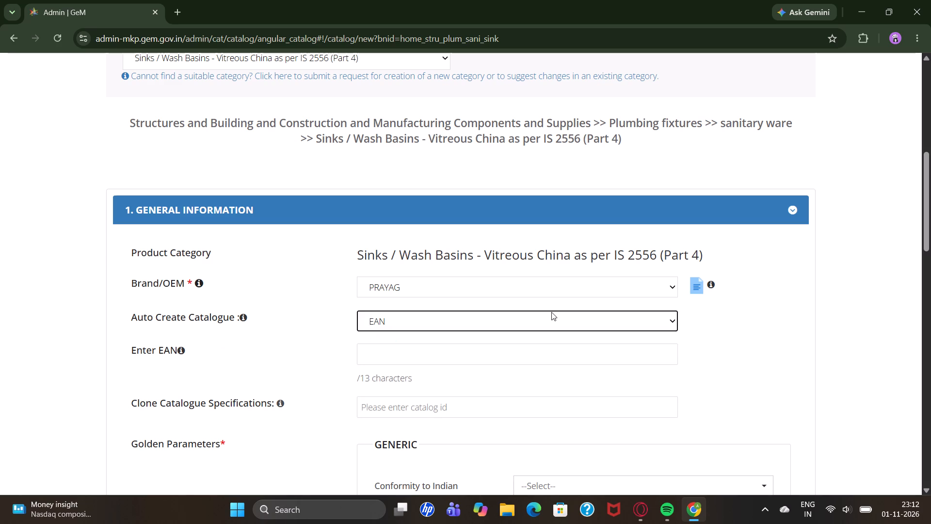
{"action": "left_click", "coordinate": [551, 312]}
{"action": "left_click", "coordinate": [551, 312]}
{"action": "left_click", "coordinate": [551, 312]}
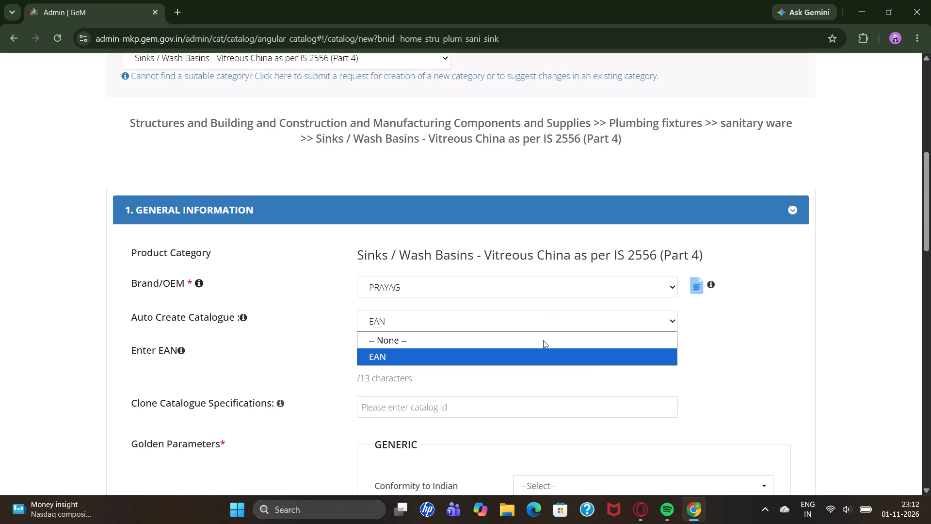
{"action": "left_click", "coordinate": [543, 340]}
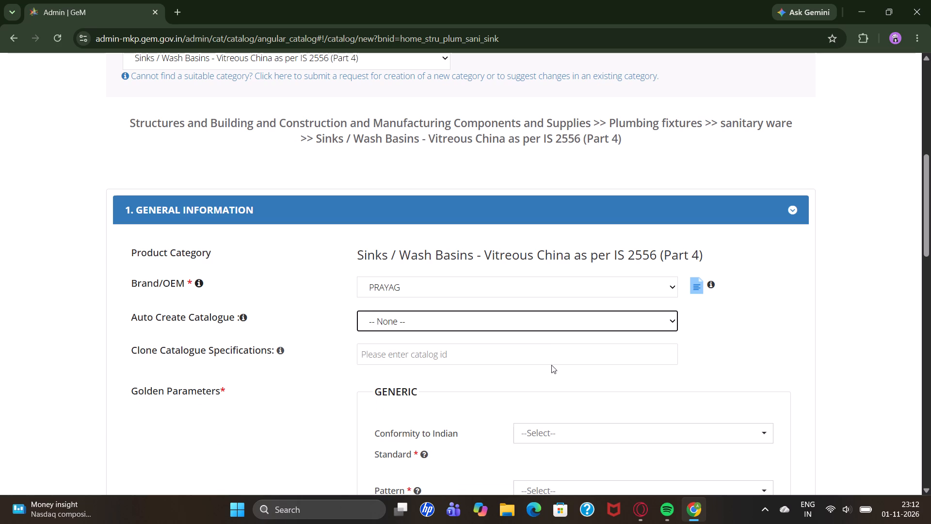
Examine the General Information form, from the clone catalogue field down to the generic and construction golden parameters.
{"action": "left_click", "coordinate": [552, 360]}
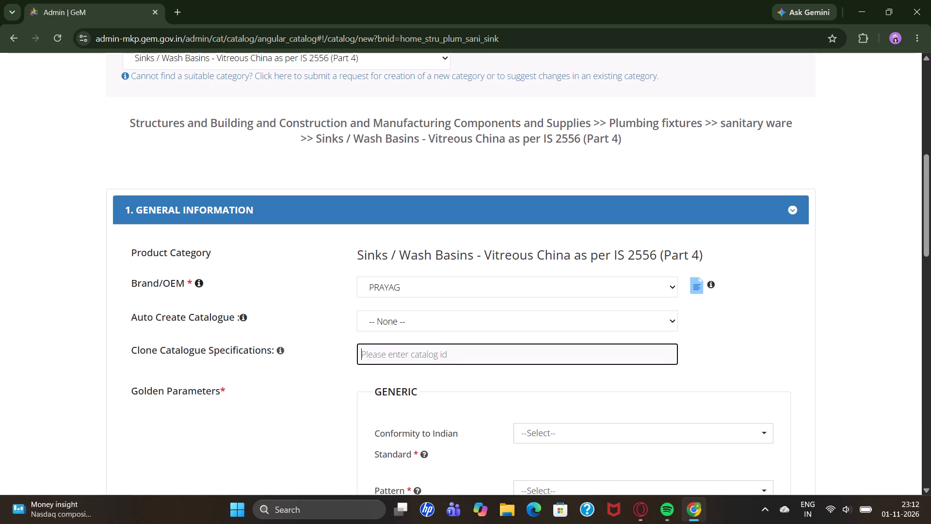
{"action": "scroll", "coordinate": [552, 360], "scroll_direction": "down", "scroll_amount": 2}
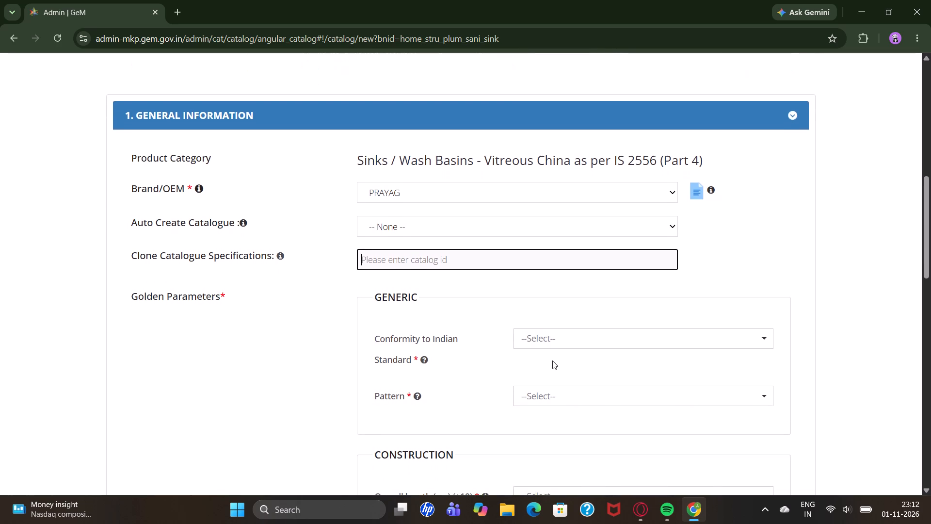
{"action": "scroll", "coordinate": [552, 360], "scroll_direction": "down", "scroll_amount": 1}
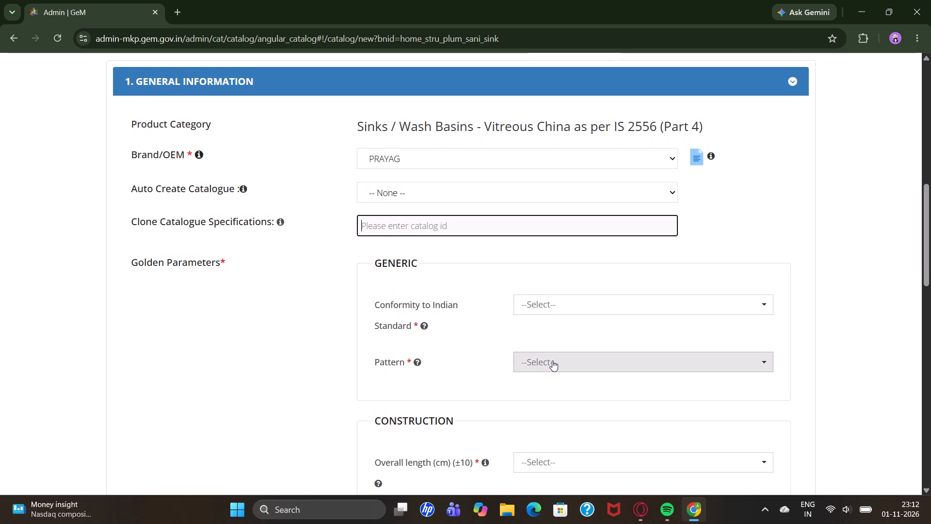
{"action": "scroll", "coordinate": [552, 360], "scroll_direction": "down", "scroll_amount": 1}
{"action": "scroll", "coordinate": [552, 360], "scroll_direction": "up", "scroll_amount": 1}
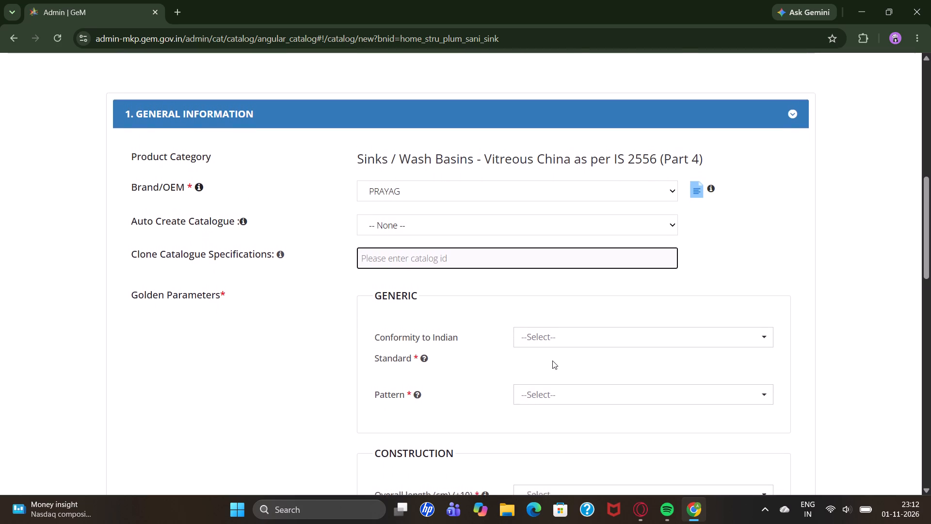
{"action": "scroll", "coordinate": [552, 360], "scroll_direction": "up", "scroll_amount": 1}
{"action": "scroll", "coordinate": [552, 360], "scroll_direction": "down", "scroll_amount": 2}
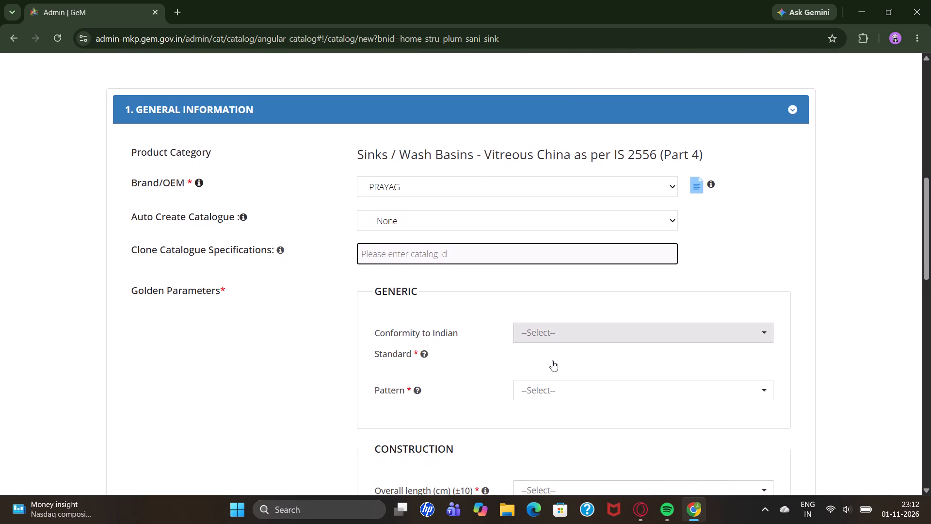
{"action": "scroll", "coordinate": [552, 360], "scroll_direction": "down", "scroll_amount": 4}
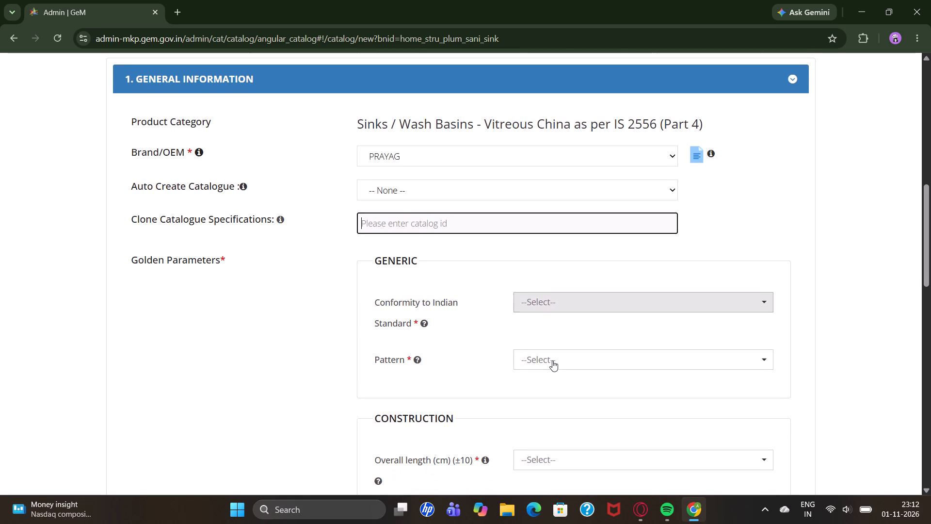
{"action": "scroll", "coordinate": [552, 360], "scroll_direction": "down", "scroll_amount": 2}
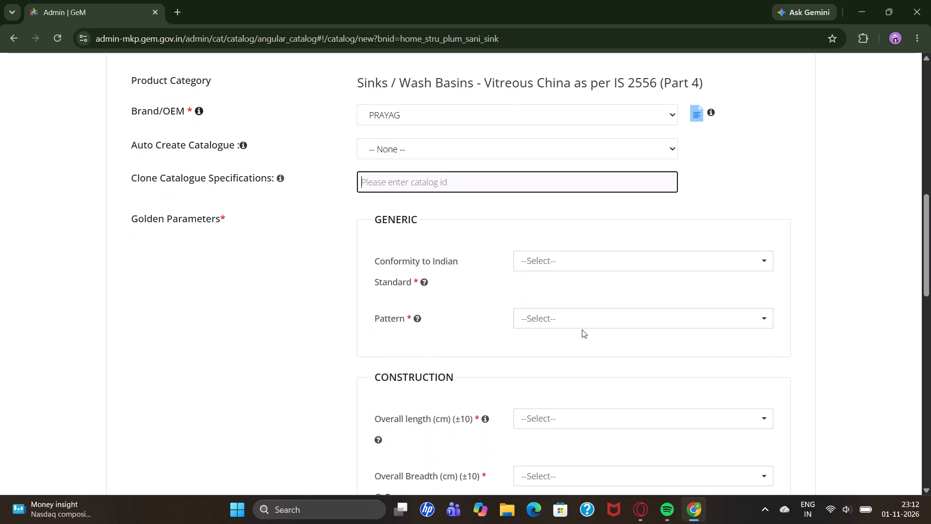
{"action": "left_click", "coordinate": [536, 183]}
{"action": "scroll", "coordinate": [536, 183], "scroll_direction": "up", "scroll_amount": 2}
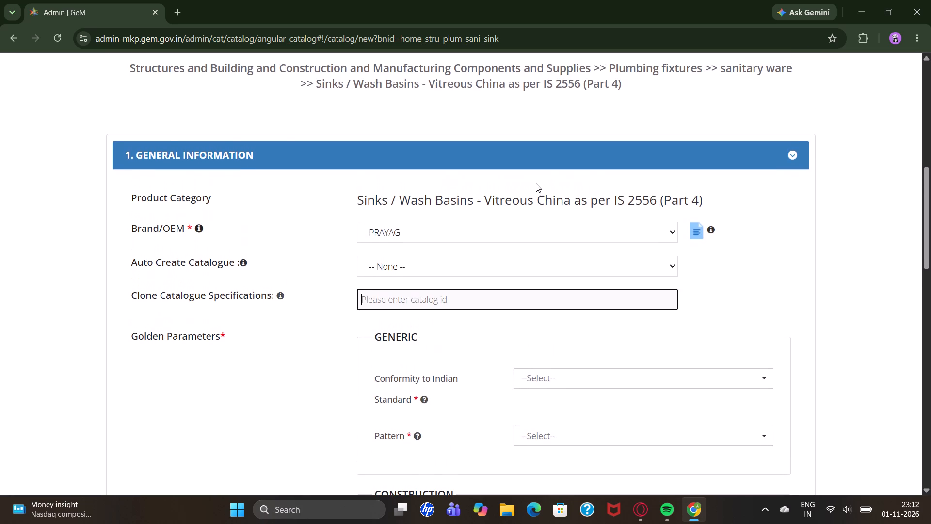
{"action": "scroll", "coordinate": [536, 183], "scroll_direction": "up", "scroll_amount": 3}
{"action": "scroll", "coordinate": [536, 183], "scroll_direction": "down", "scroll_amount": 4}
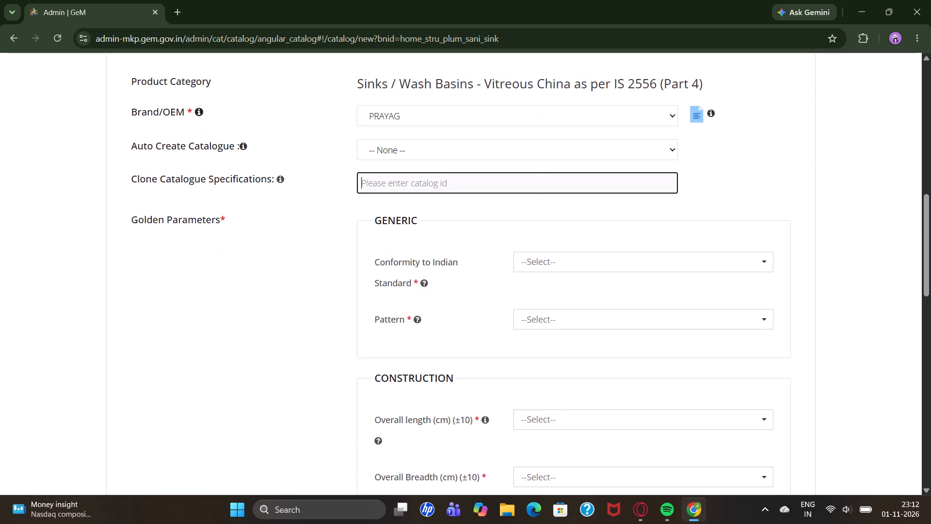
{"action": "scroll", "coordinate": [536, 183], "scroll_direction": "down", "scroll_amount": 1}
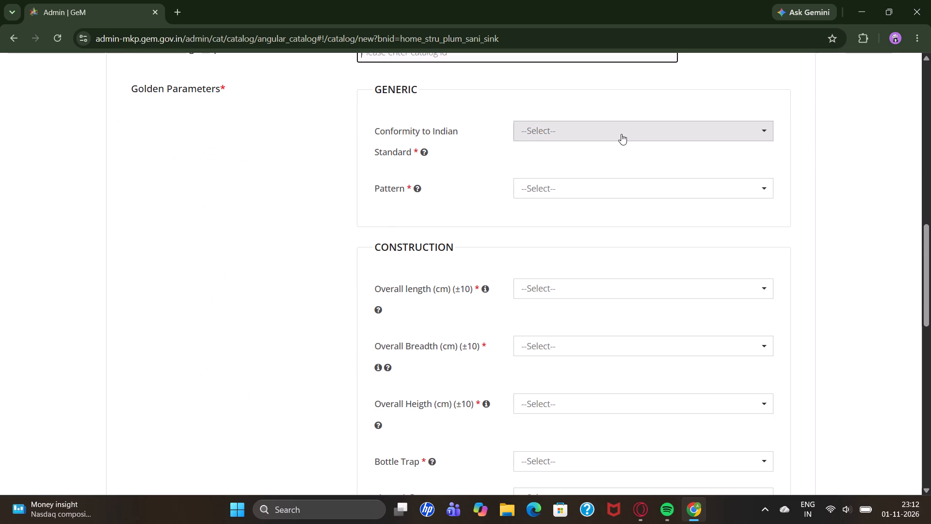
Check the options offered for Conformity to Indian Standard and Overall length without choosing any.
{"action": "left_click", "coordinate": [625, 133]}
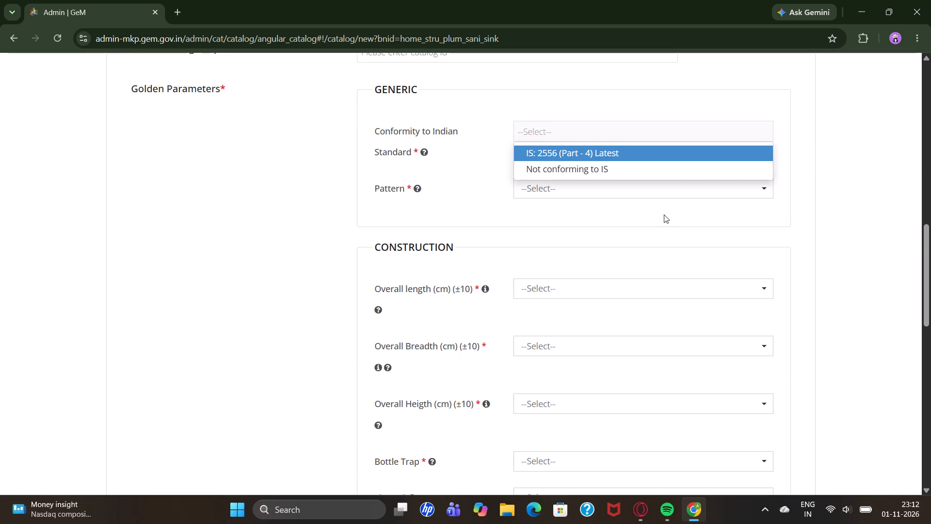
{"action": "left_click", "coordinate": [857, 125]}
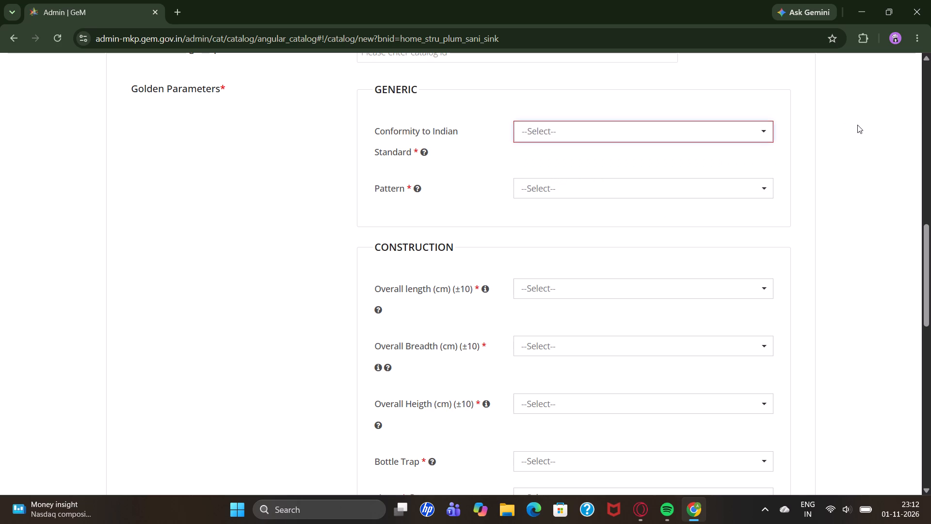
{"action": "left_click", "coordinate": [745, 289]}
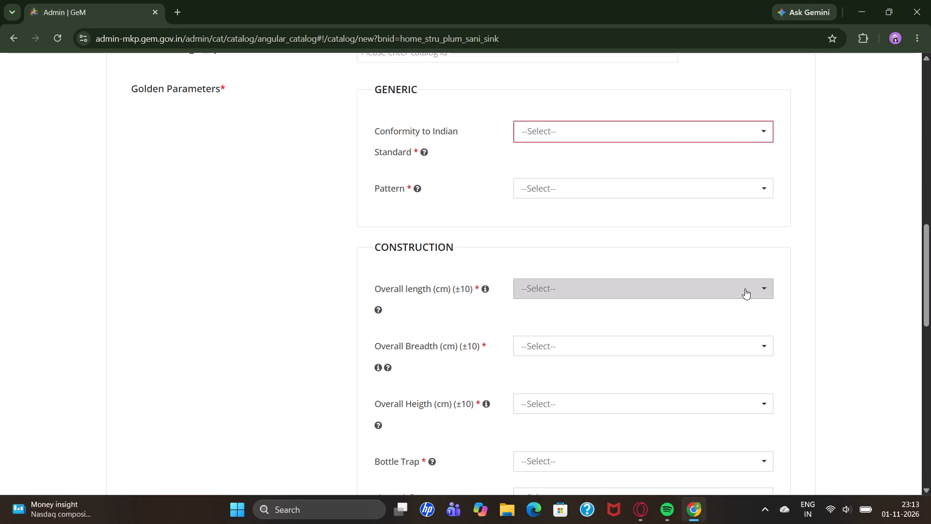
{"action": "left_click", "coordinate": [745, 289]}
{"action": "left_click", "coordinate": [745, 289]}
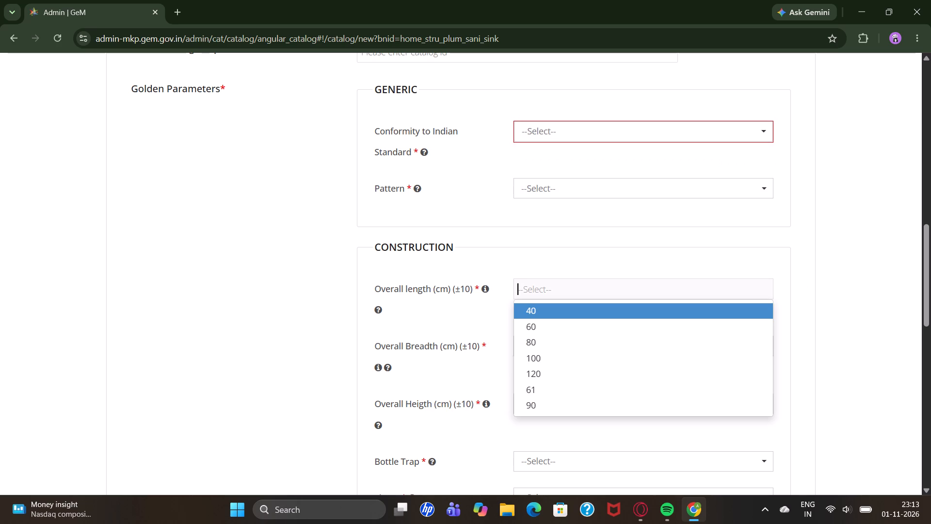
{"action": "left_click", "coordinate": [905, 240]}
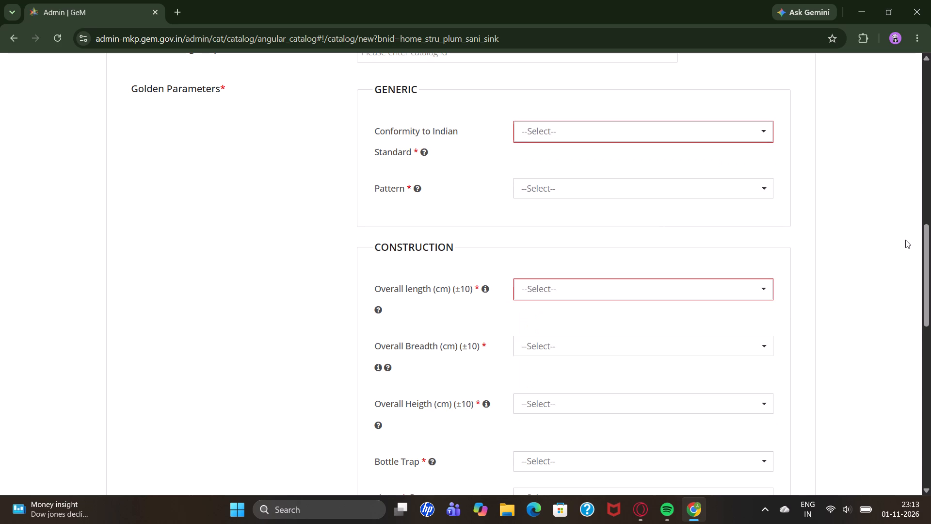
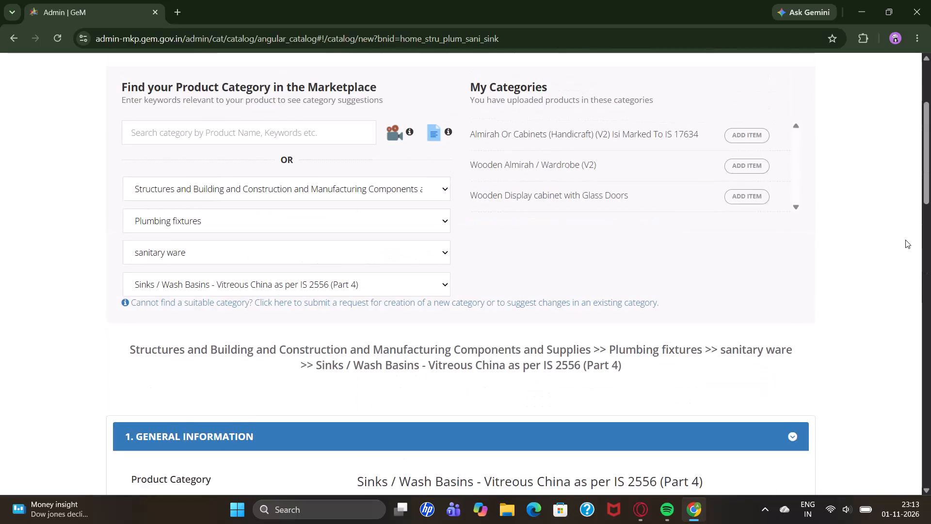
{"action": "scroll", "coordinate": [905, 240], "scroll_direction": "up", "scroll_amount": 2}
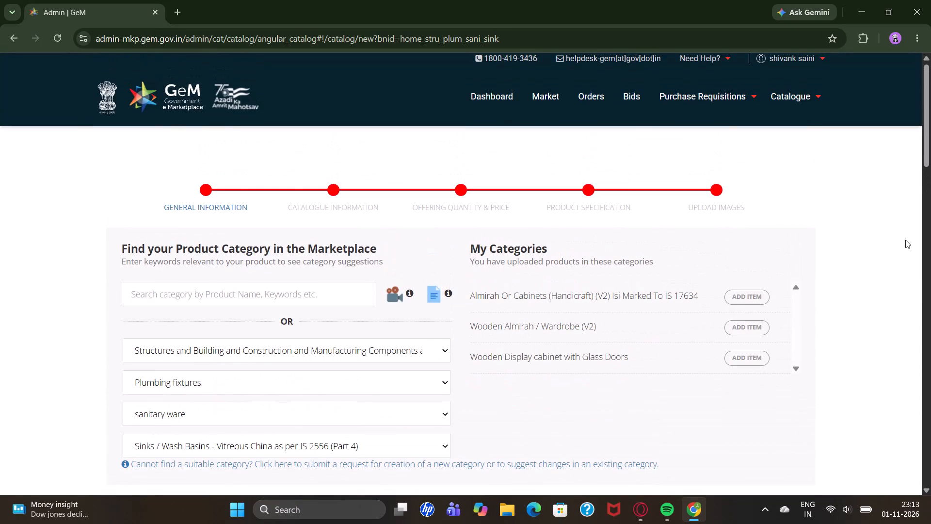
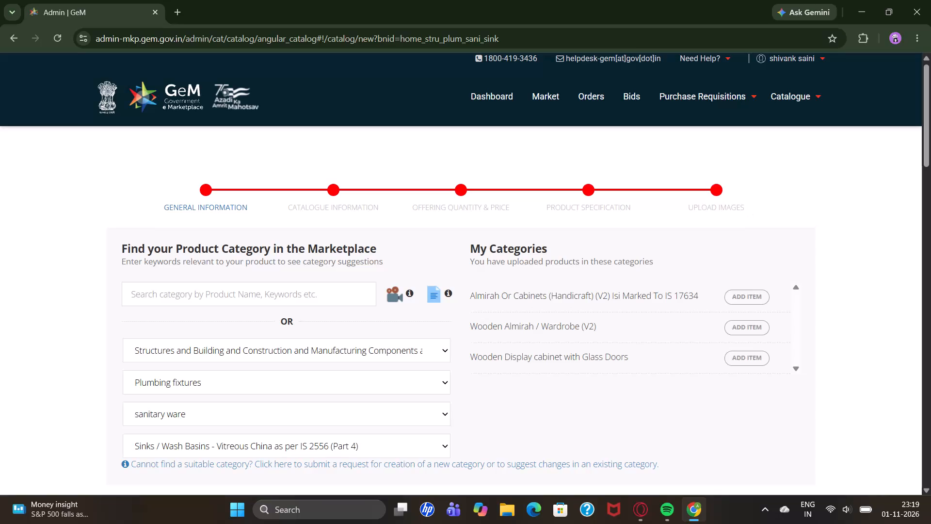
Review the chosen category hierarchy and the General Information section, including the brand and golden parameter fields.
{"action": "scroll", "coordinate": [415, 405], "scroll_direction": "down", "scroll_amount": 2}
{"action": "scroll", "coordinate": [415, 405], "scroll_direction": "right", "scroll_amount": 1}
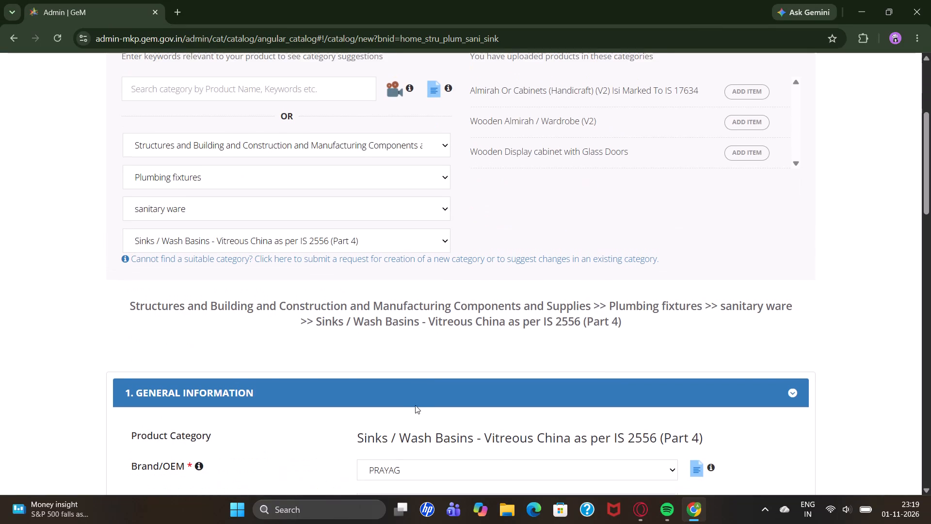
{"action": "scroll", "coordinate": [415, 405], "scroll_direction": "right", "scroll_amount": 1}
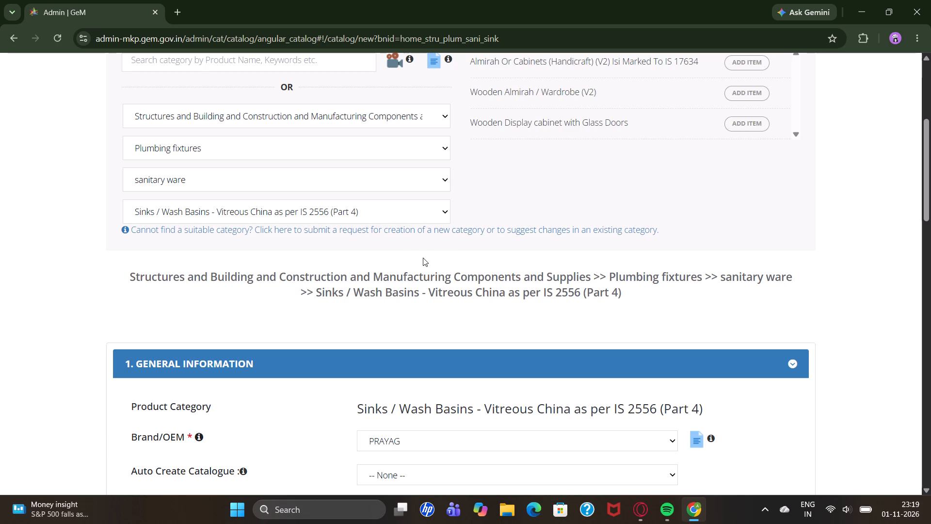
{"action": "scroll", "coordinate": [379, 134], "scroll_direction": "up", "scroll_amount": 1}
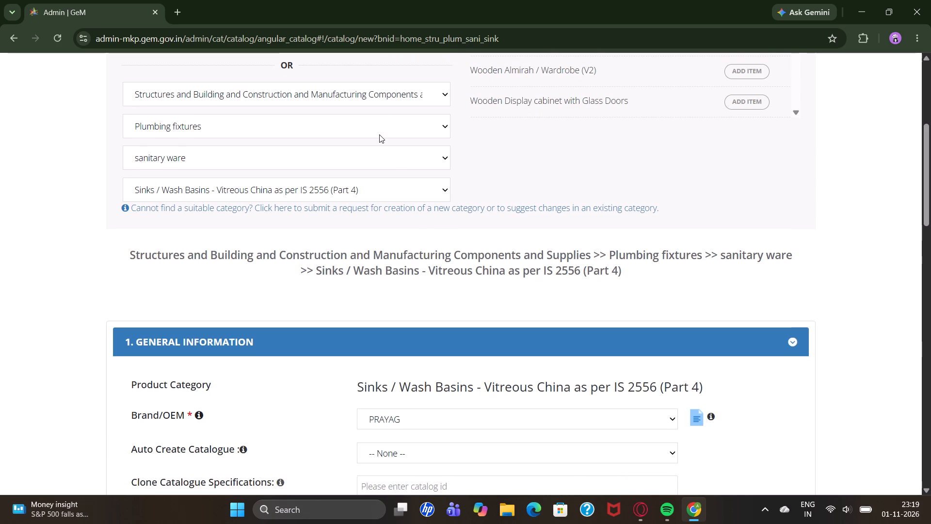
{"action": "scroll", "coordinate": [379, 134], "scroll_direction": "up", "scroll_amount": 1}
{"action": "scroll", "coordinate": [379, 134], "scroll_direction": "down", "scroll_amount": 1}
{"action": "scroll", "coordinate": [379, 134], "scroll_direction": "up", "scroll_amount": 1}
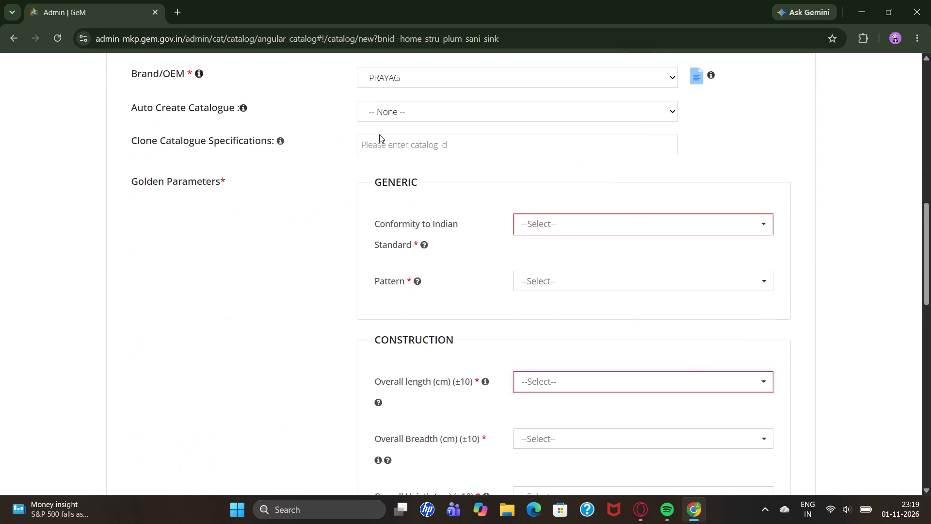
{"action": "scroll", "coordinate": [379, 134], "scroll_direction": "up", "scroll_amount": 3}
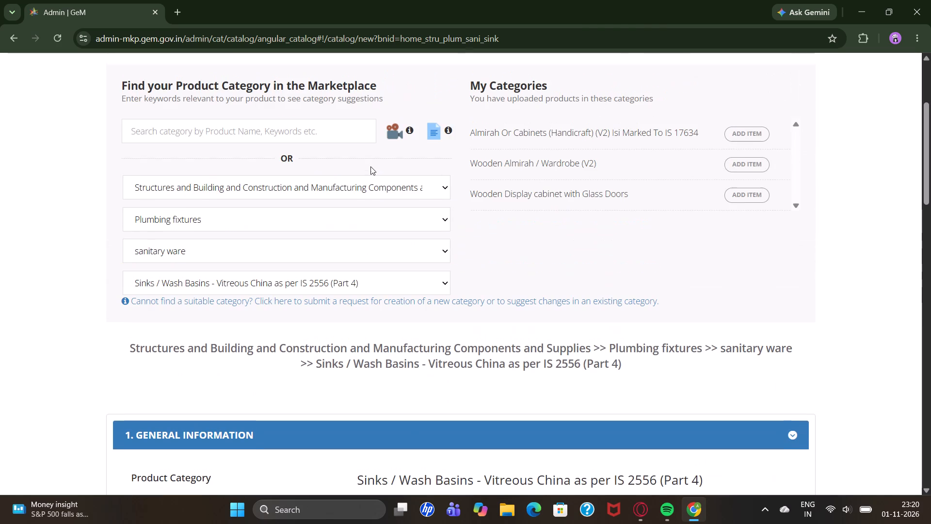
Search the product categories for "ceramic wash basin" and look over the suggested categories.
{"action": "scroll", "coordinate": [370, 166], "scroll_direction": "up", "scroll_amount": 1}
{"action": "left_click", "coordinate": [329, 134]}
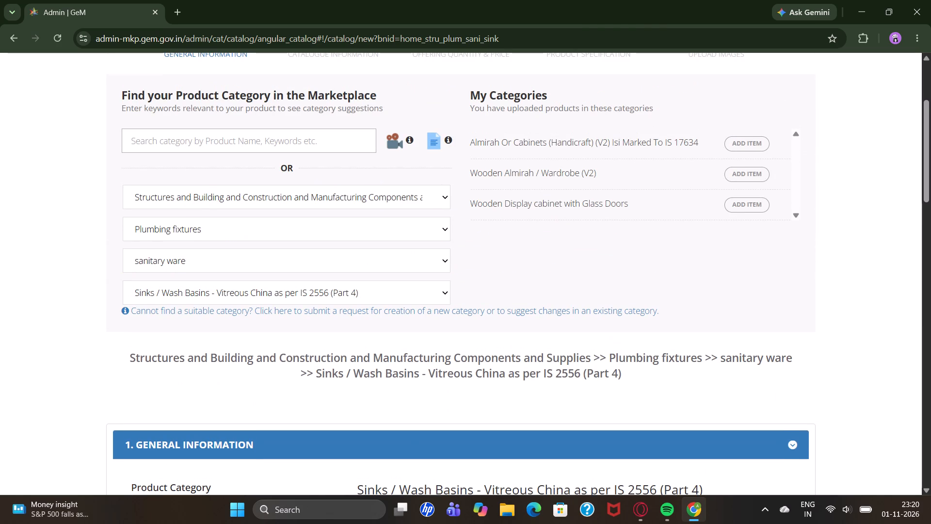
{"action": "type", "text": "cera"}
{"action": "type", "text": "mi"}
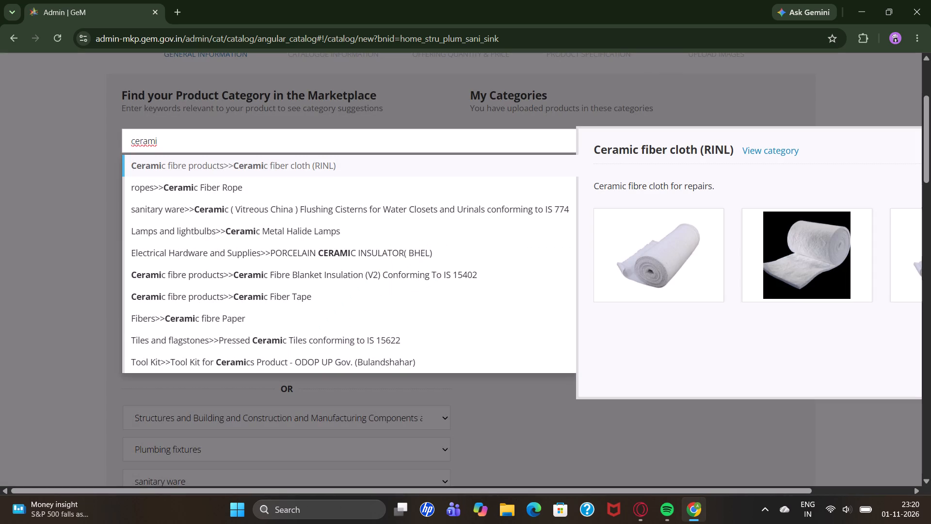
{"action": "key", "text": "c"}
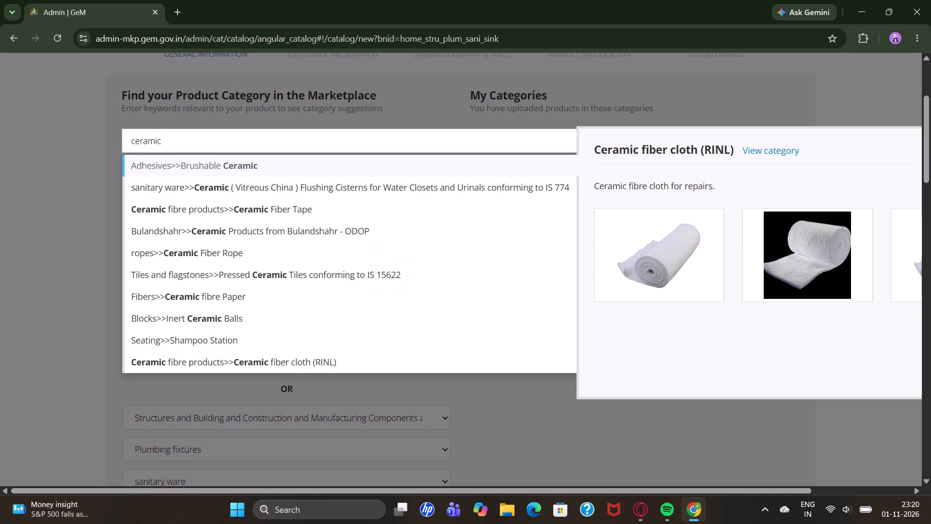
{"action": "key", "text": "space"}
{"action": "type", "text": "wash"}
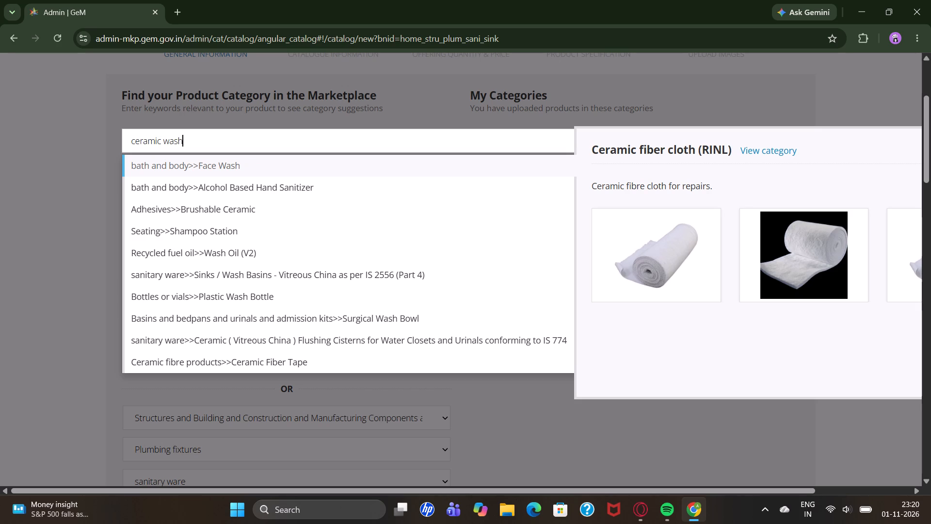
{"action": "key", "text": "space"}
{"action": "type", "text": "basin"}
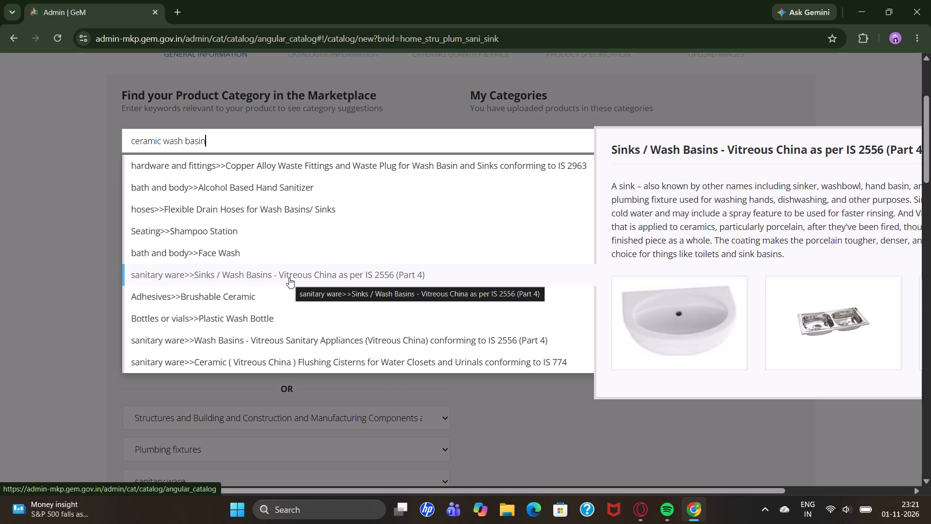
{"action": "scroll", "coordinate": [289, 278], "scroll_direction": "down", "scroll_amount": 1}
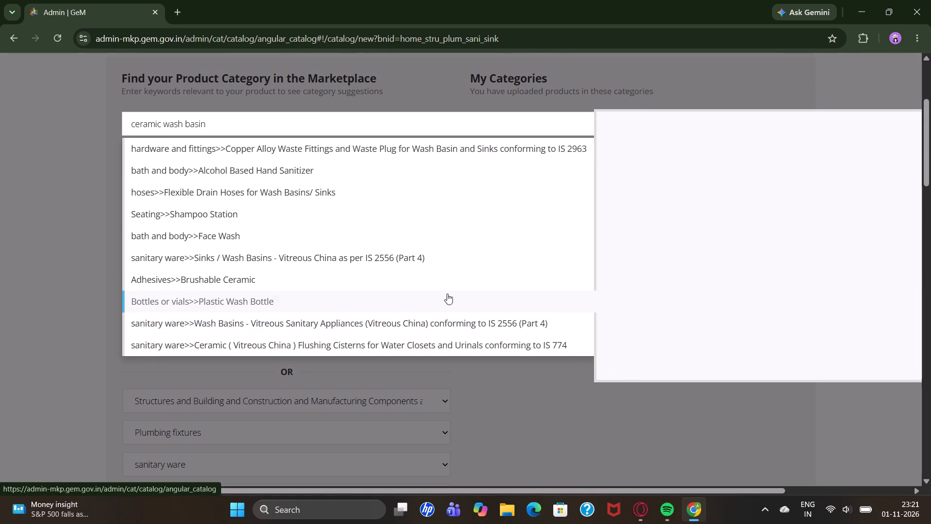
Replace the category search text with "wash basin for bathroom" to look for matching categories.
{"action": "left_click", "coordinate": [382, 122]}
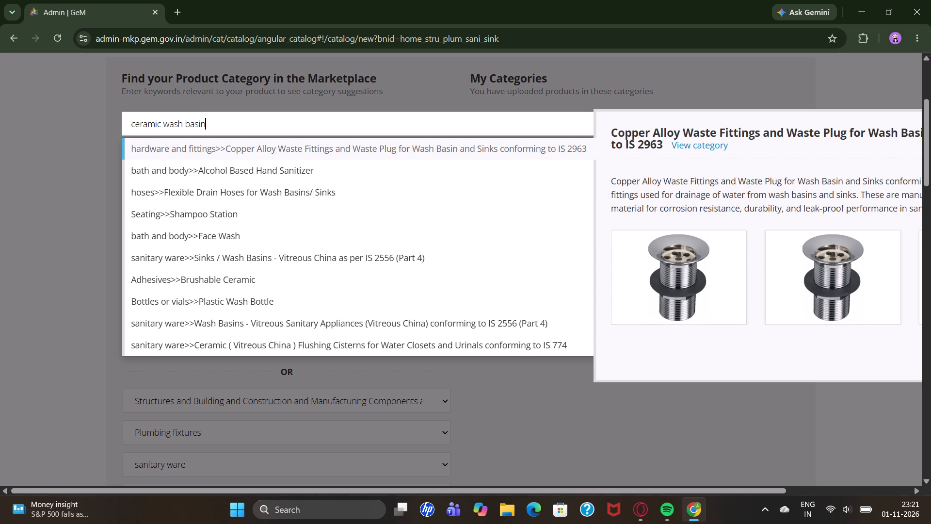
{"action": "key", "text": "BackSpace"}
{"action": "key", "text": "BackSpace"}
{"action": "key", "text": "BackSpace"}
{"action": "key", "text": "BackSpace"}
{"action": "key", "text": "BackSpace"}
{"action": "key", "text": "BackSpace"}
{"action": "key", "text": "BackSpace"}
{"action": "key", "text": "BackSpace"}
{"action": "key", "text": "BackSpace"}
{"action": "key", "text": "BackSpace"}
{"action": "key", "text": "BackSpace"}
{"action": "key", "text": "BackSpace"}
{"action": "key", "text": "BackSpace"}
{"action": "key", "text": "BackSpace"}
{"action": "key", "text": "BackSpace"}
{"action": "key", "text": "BackSpace"}
{"action": "key", "text": "BackSpace"}
{"action": "key", "text": "BackSpace"}
{"action": "key", "text": "BackSpace"}
{"action": "key", "text": "BackSpace"}
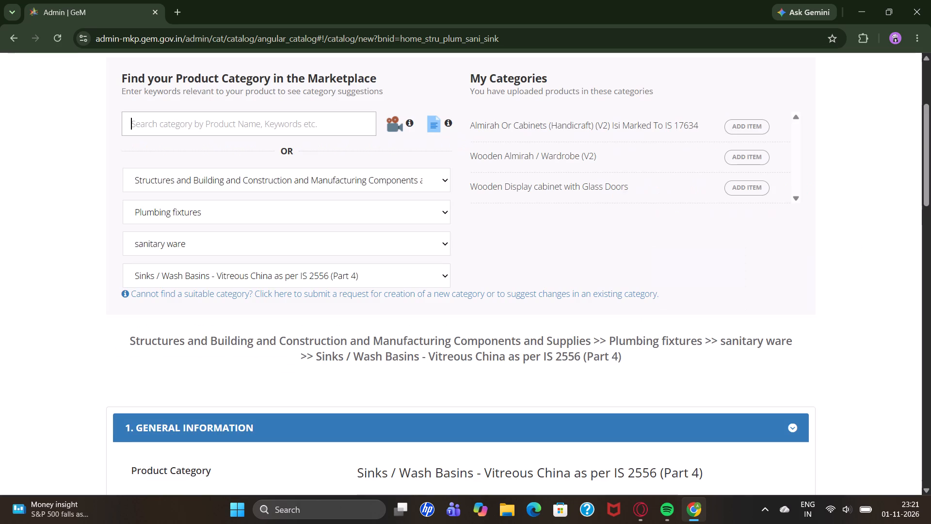
{"action": "type", "text": "wash basin f"}
{"action": "type", "text": "or"}
{"action": "key", "text": "space"}
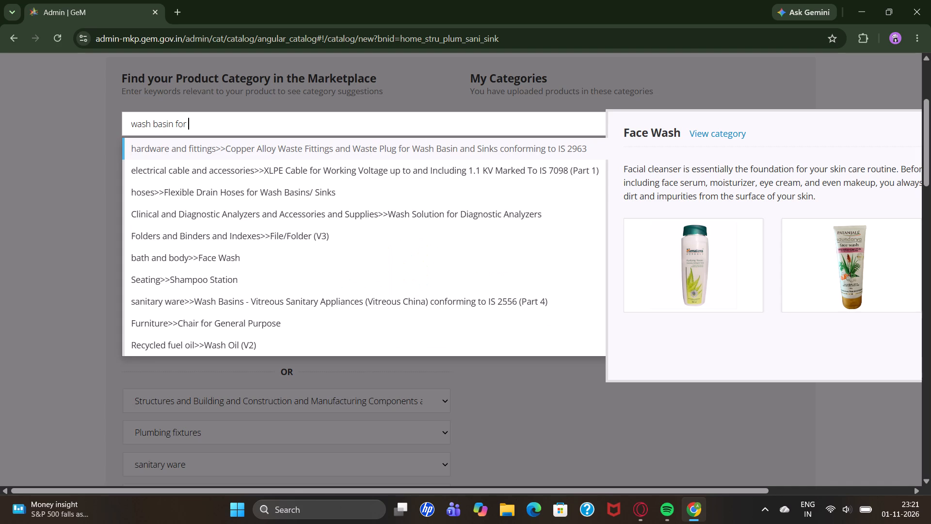
{"action": "type", "text": "bathroom"}
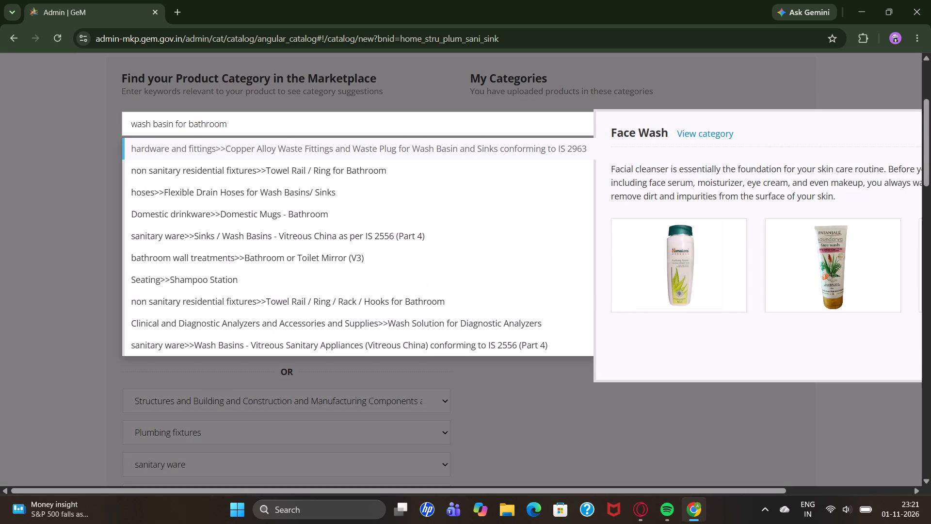
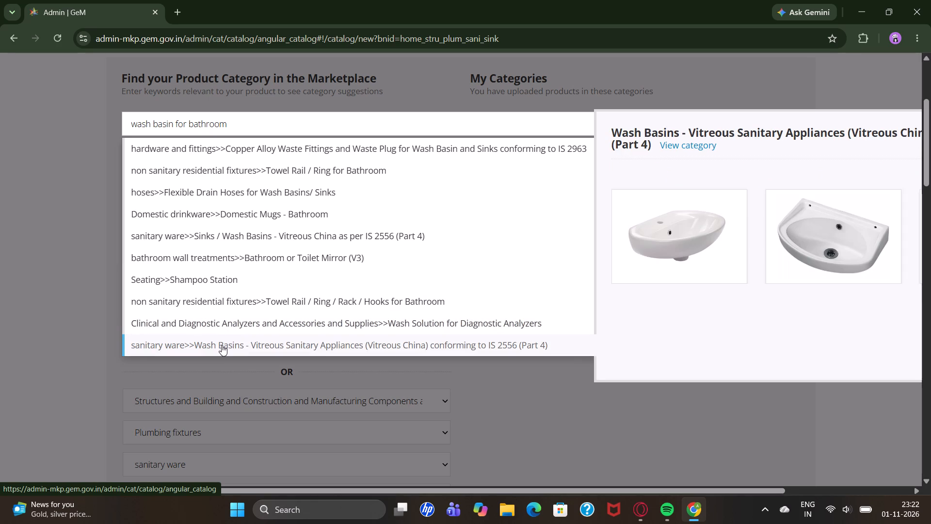
Choose the category "Wash Basins - Vitreous Sanitary Appliances (Vitreous China) conforming to IS 2556 (Part 4)" from the search suggestions.
{"action": "left_click", "coordinate": [222, 345]}
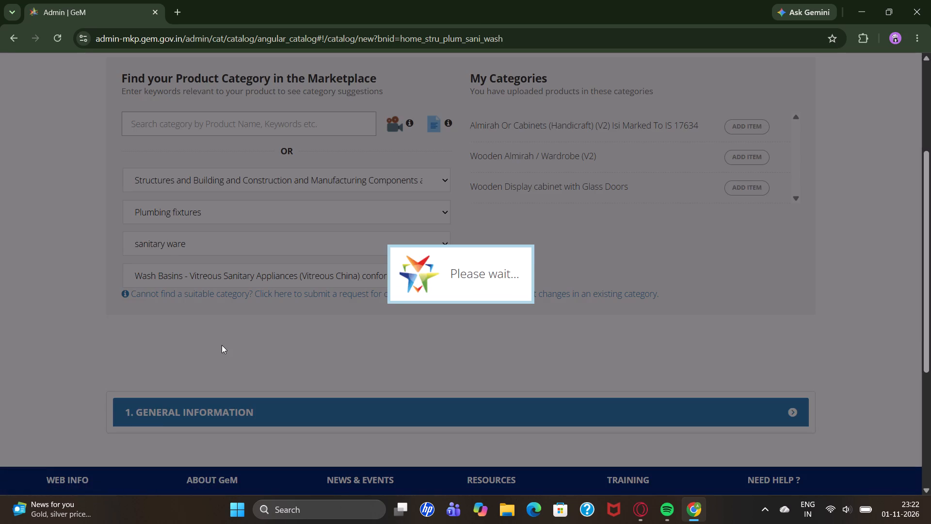
Set the Brand/OEM to PRAYAG in the General Information section.
{"action": "scroll", "coordinate": [241, 367], "scroll_direction": "down", "scroll_amount": 1}
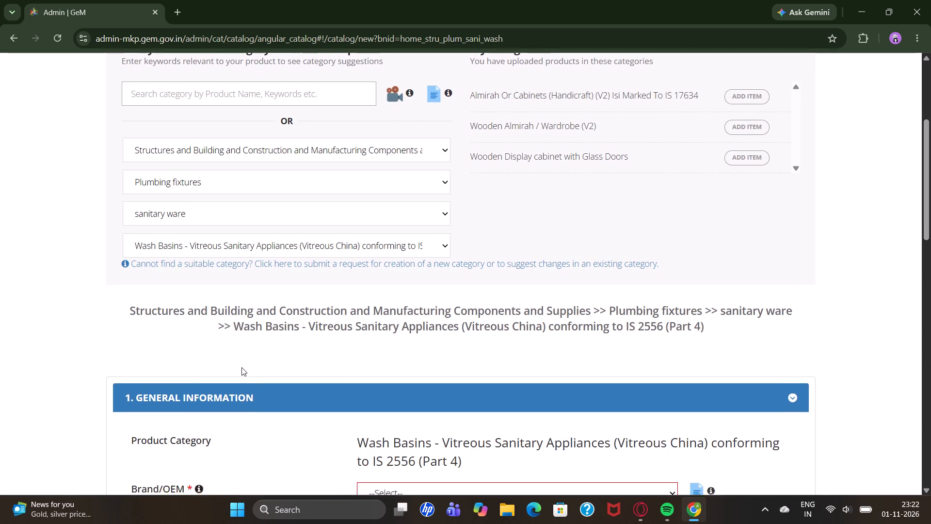
{"action": "scroll", "coordinate": [241, 367], "scroll_direction": "down", "scroll_amount": 2}
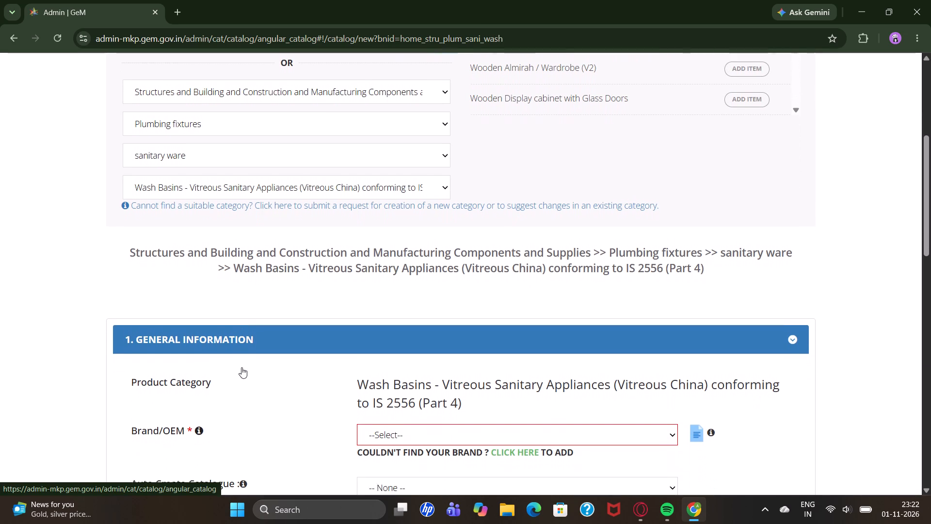
{"action": "scroll", "coordinate": [241, 367], "scroll_direction": "down", "scroll_amount": 2}
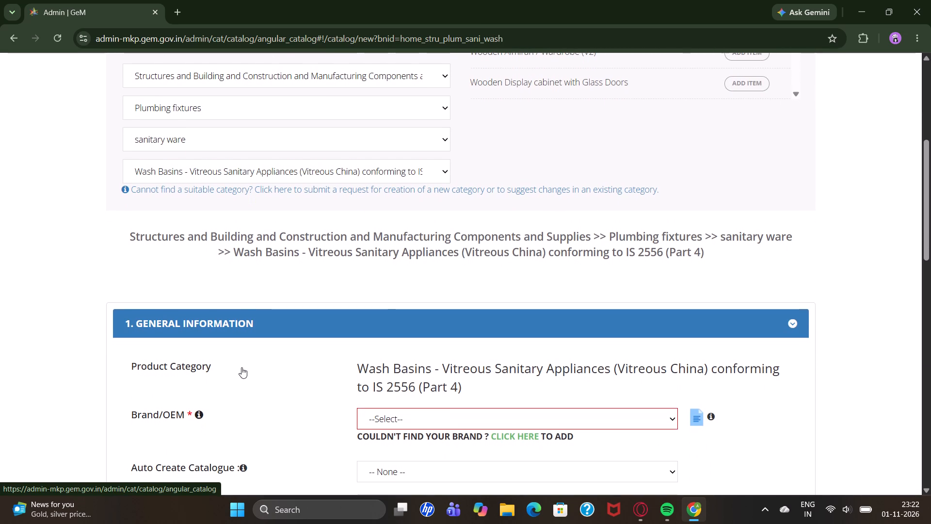
{"action": "scroll", "coordinate": [241, 367], "scroll_direction": "down", "scroll_amount": 2}
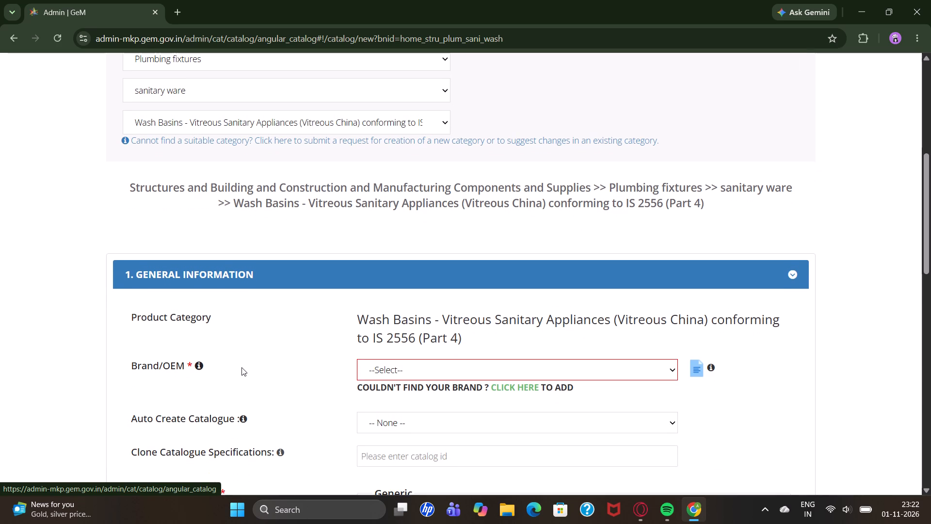
{"action": "scroll", "coordinate": [241, 367], "scroll_direction": "down", "scroll_amount": 1}
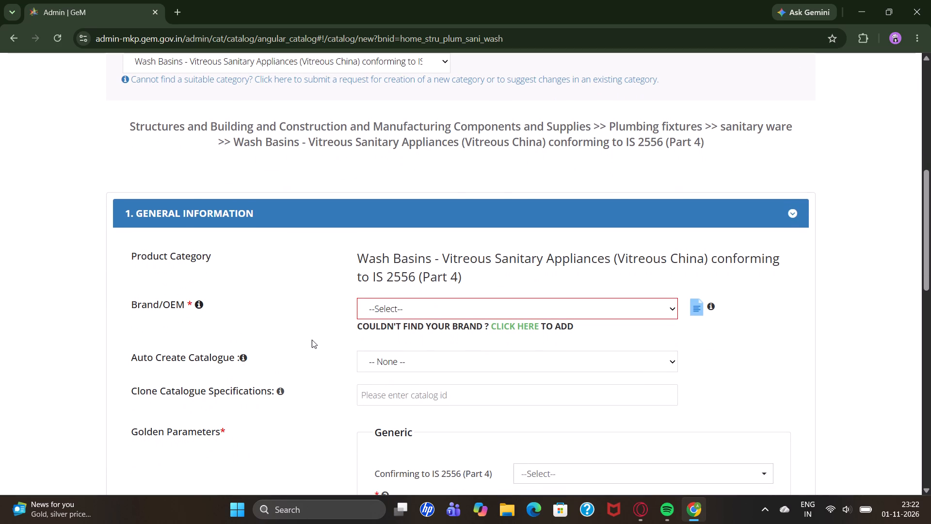
{"action": "scroll", "coordinate": [312, 340], "scroll_direction": "down", "scroll_amount": 2}
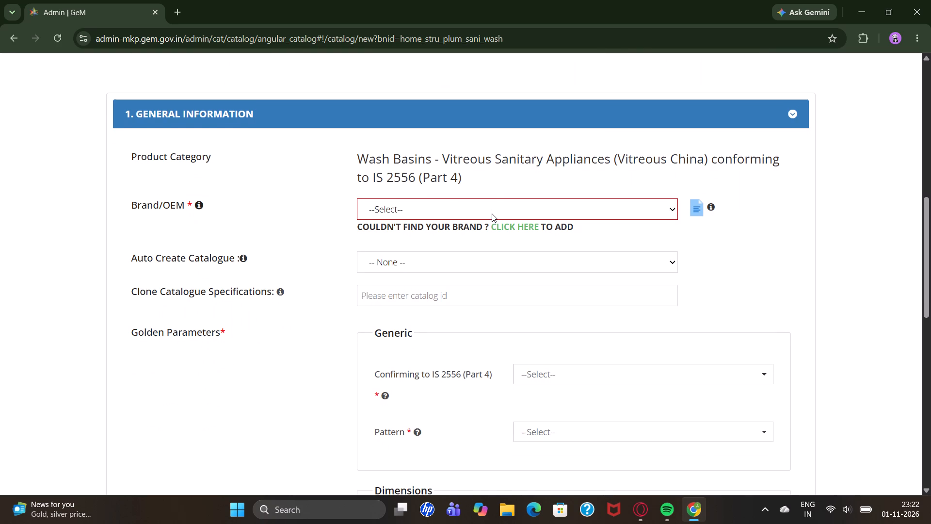
{"action": "left_click", "coordinate": [530, 213]}
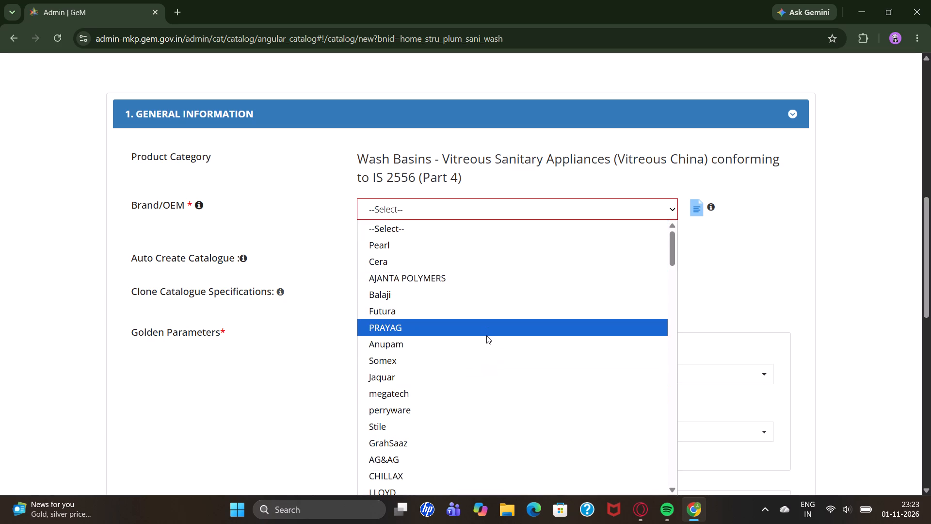
{"action": "left_click", "coordinate": [486, 335]}
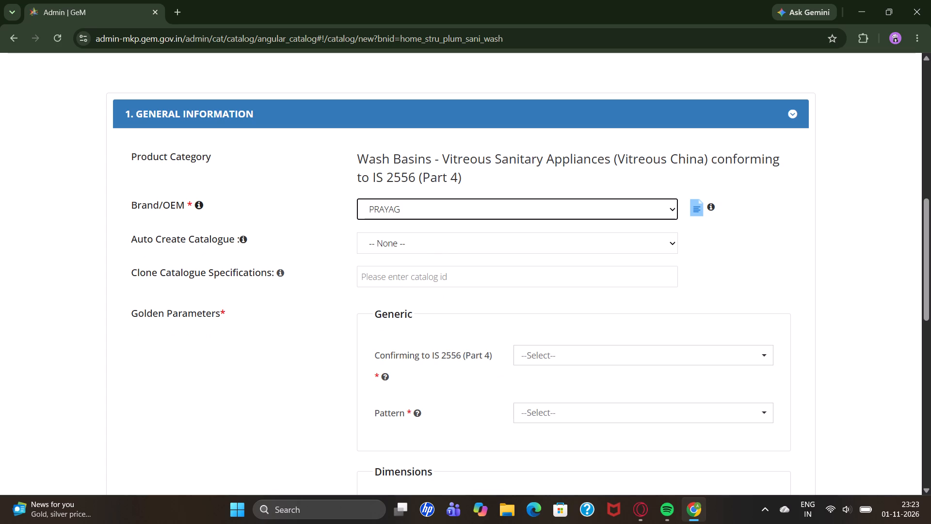
Fill the Generic golden parameters: set Confirming to IS 2556 (Part 4) to Yes and Pattern to Flat Back.
{"action": "scroll", "coordinate": [466, 332], "scroll_direction": "down", "scroll_amount": 1}
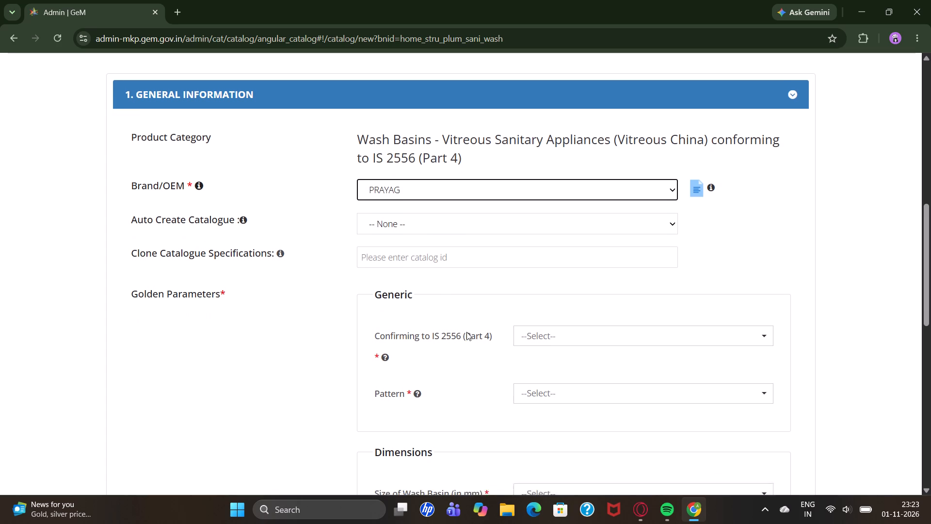
{"action": "scroll", "coordinate": [466, 332], "scroll_direction": "down", "scroll_amount": 1}
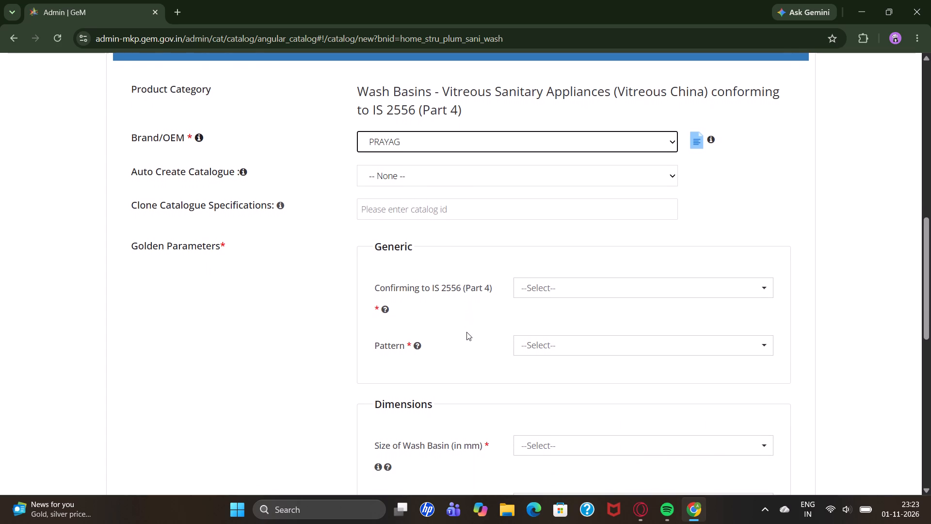
{"action": "left_click", "coordinate": [564, 297]}
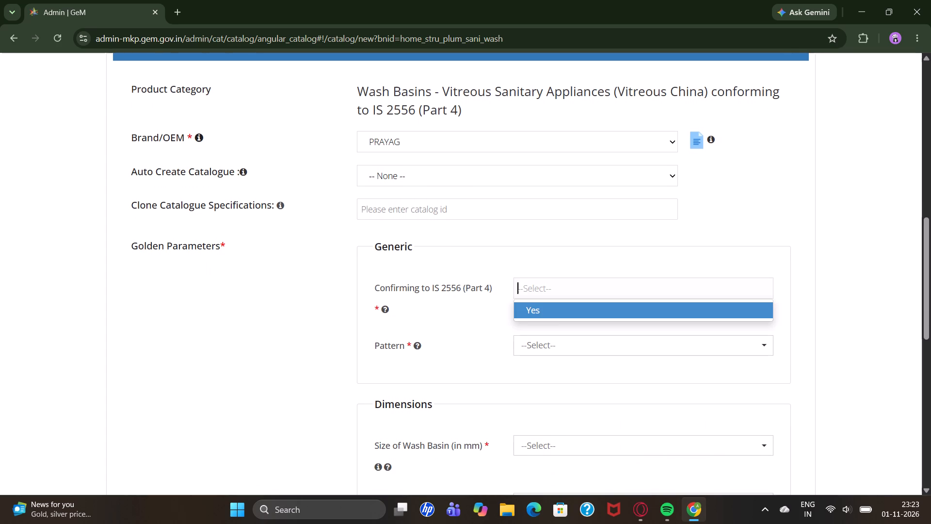
{"action": "left_click", "coordinate": [553, 314]}
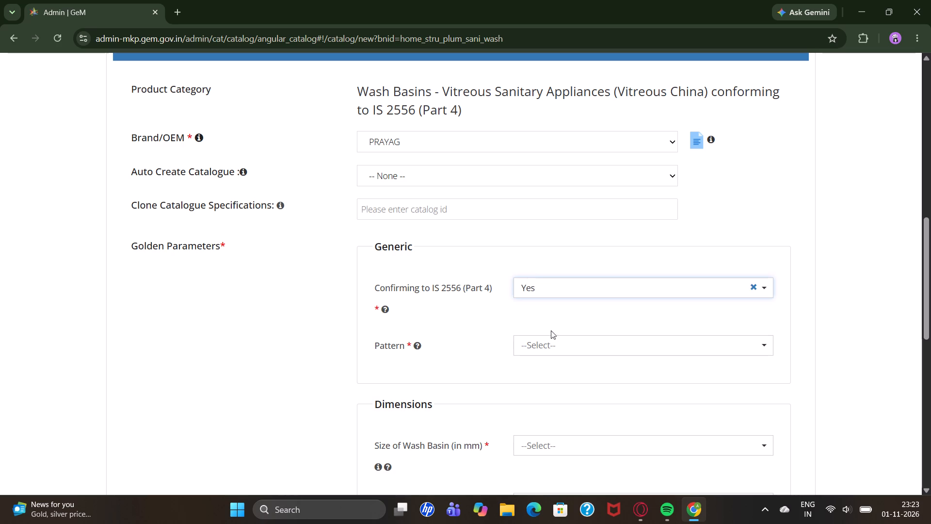
{"action": "left_click", "coordinate": [548, 355]}
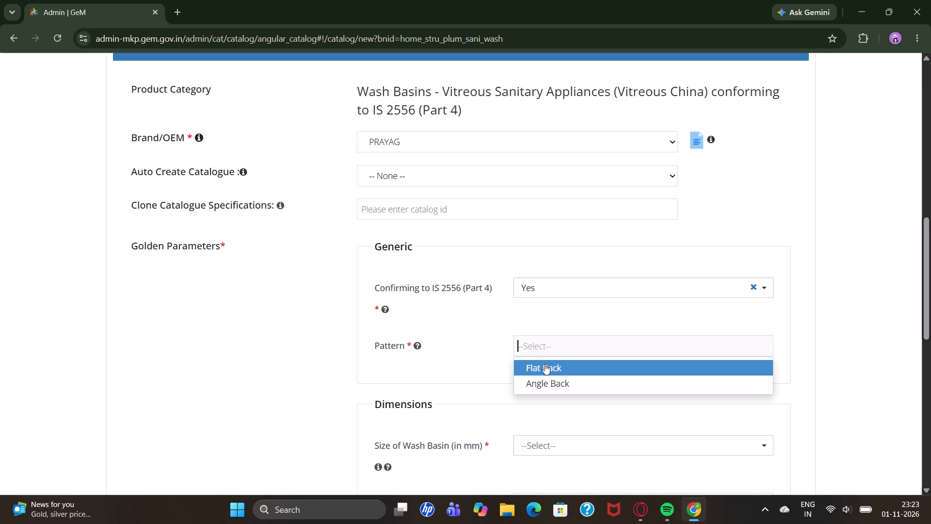
{"action": "left_click", "coordinate": [545, 364]}
Look over the Dimensions parameters and review the General Information entries.
{"action": "scroll", "coordinate": [545, 364], "scroll_direction": "down", "scroll_amount": 3}
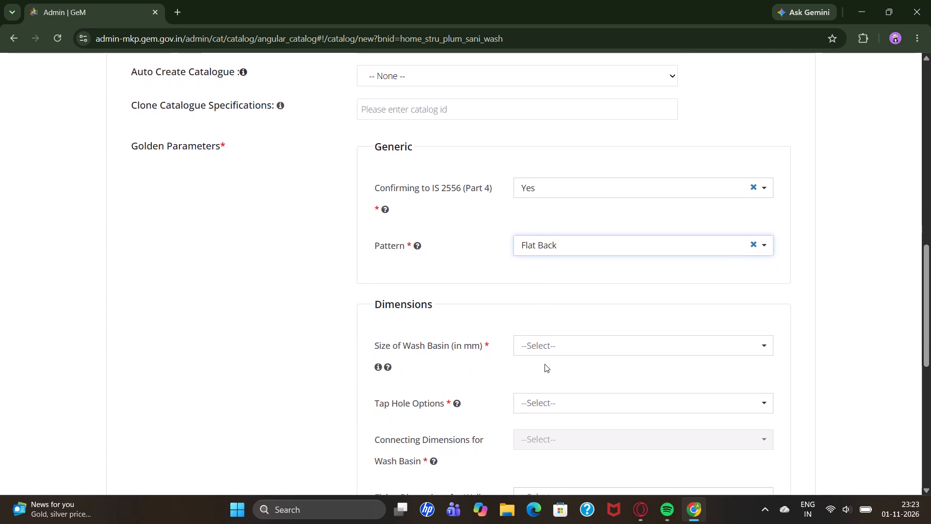
{"action": "scroll", "coordinate": [493, 334], "scroll_direction": "down", "scroll_amount": 1}
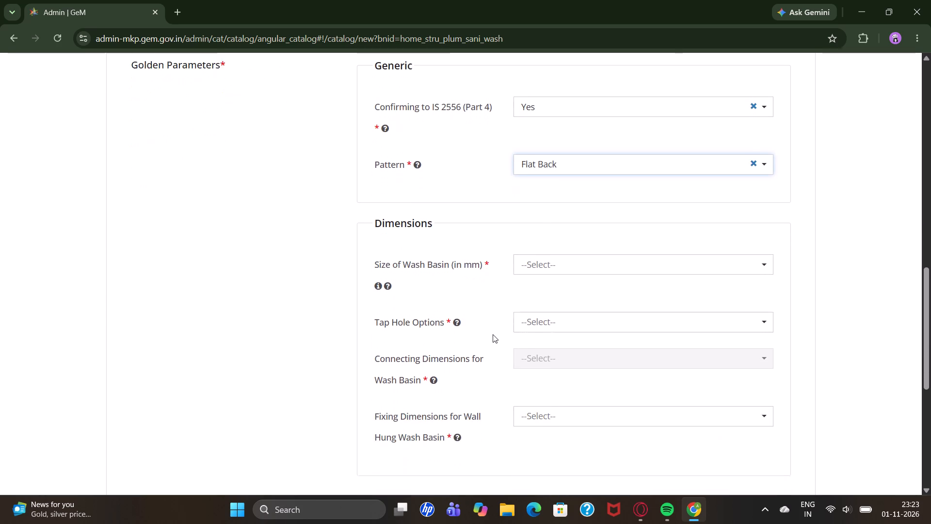
{"action": "scroll", "coordinate": [493, 334], "scroll_direction": "down", "scroll_amount": 3}
{"action": "scroll", "coordinate": [493, 334], "scroll_direction": "up", "scroll_amount": 1}
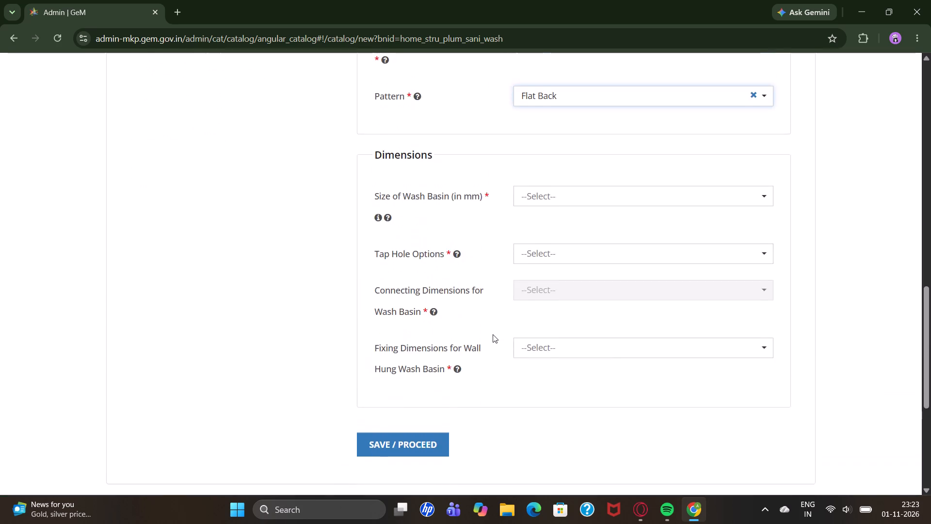
{"action": "scroll", "coordinate": [493, 334], "scroll_direction": "up", "scroll_amount": 2}
{"action": "scroll", "coordinate": [493, 334], "scroll_direction": "down", "scroll_amount": 1}
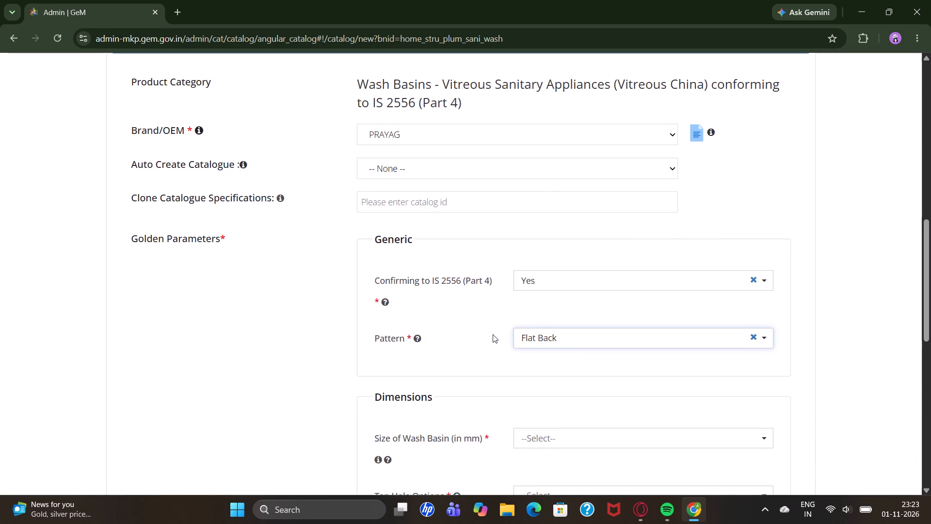
{"action": "scroll", "coordinate": [493, 334], "scroll_direction": "down", "scroll_amount": 3}
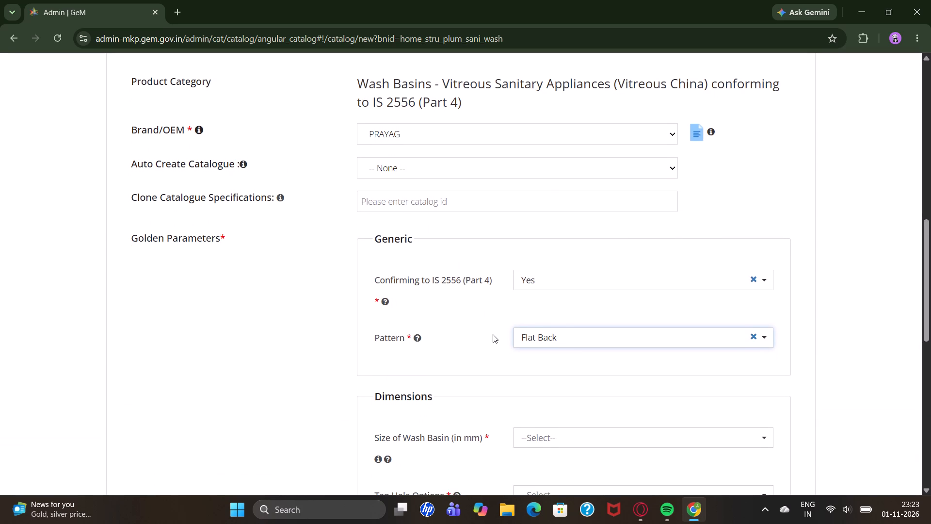
{"action": "scroll", "coordinate": [493, 334], "scroll_direction": "down", "scroll_amount": 1}
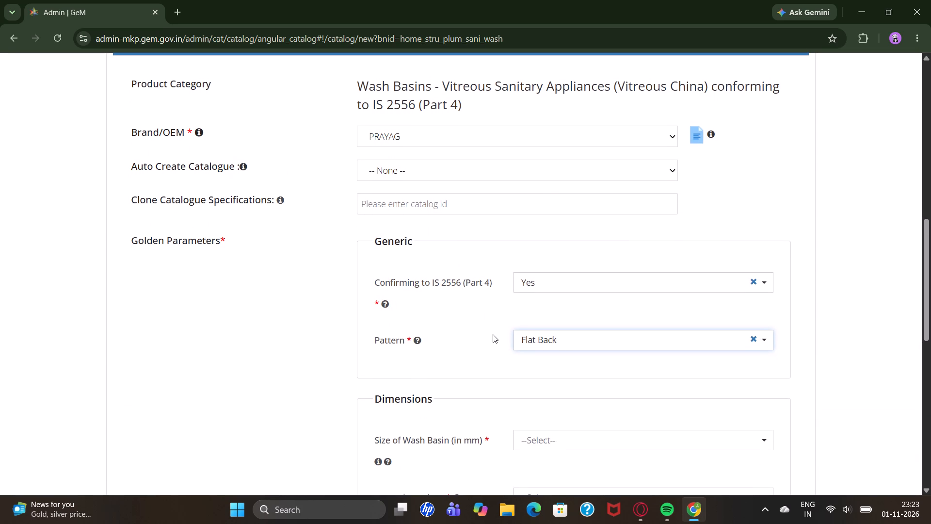
{"action": "scroll", "coordinate": [493, 334], "scroll_direction": "down", "scroll_amount": 1}
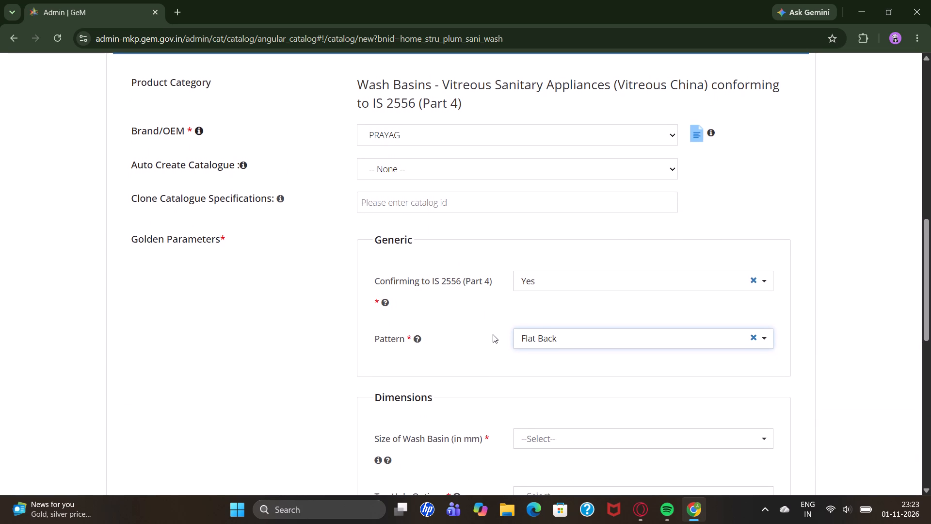
{"action": "scroll", "coordinate": [493, 334], "scroll_direction": "down", "scroll_amount": 3}
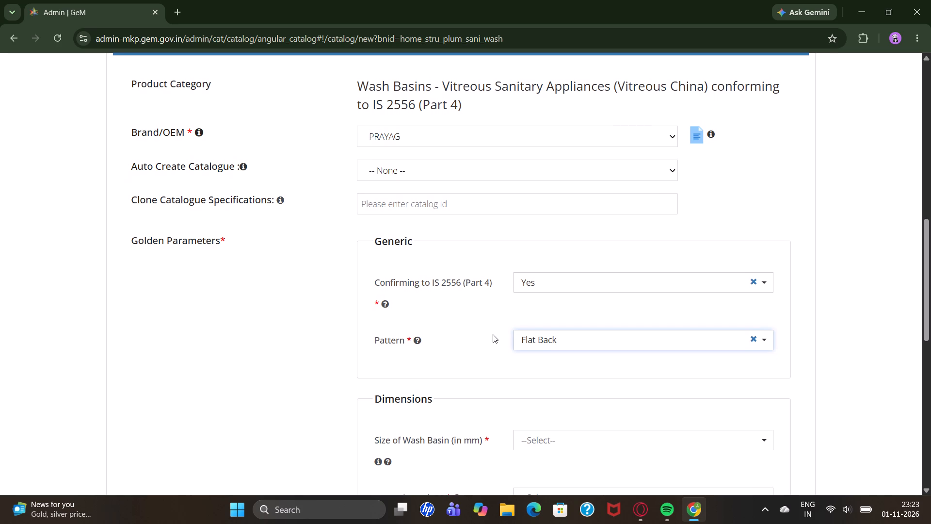
{"action": "scroll", "coordinate": [493, 334], "scroll_direction": "down", "scroll_amount": 1}
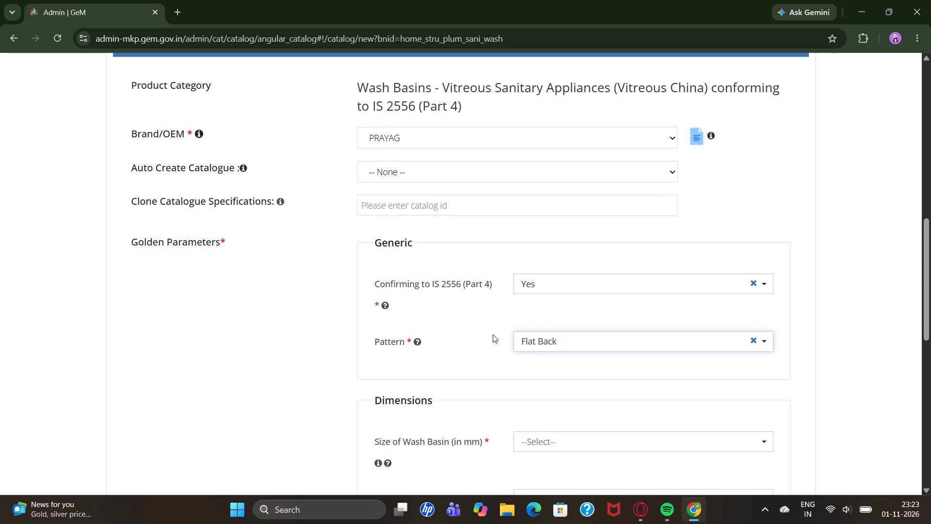
{"action": "scroll", "coordinate": [493, 334], "scroll_direction": "up", "scroll_amount": 1}
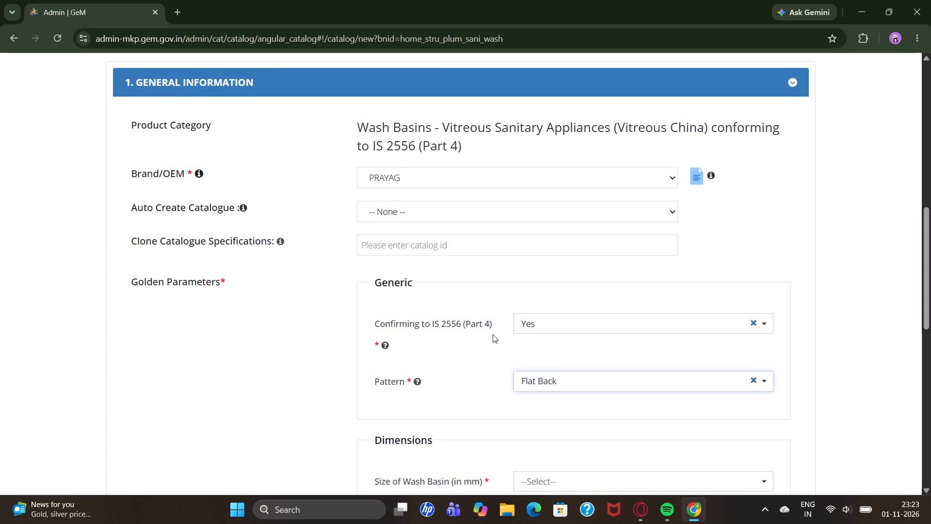
{"action": "scroll", "coordinate": [493, 334], "scroll_direction": "up", "scroll_amount": 2}
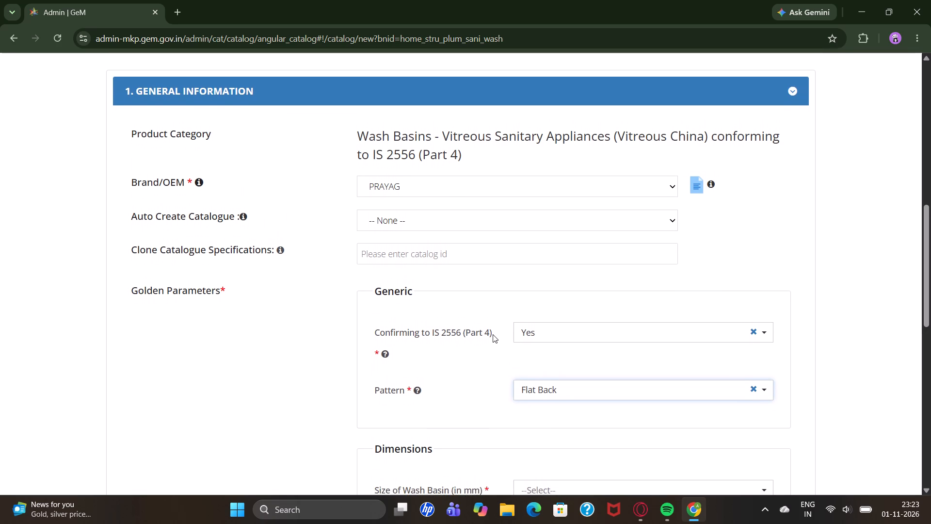
{"action": "scroll", "coordinate": [493, 334], "scroll_direction": "up", "scroll_amount": 2}
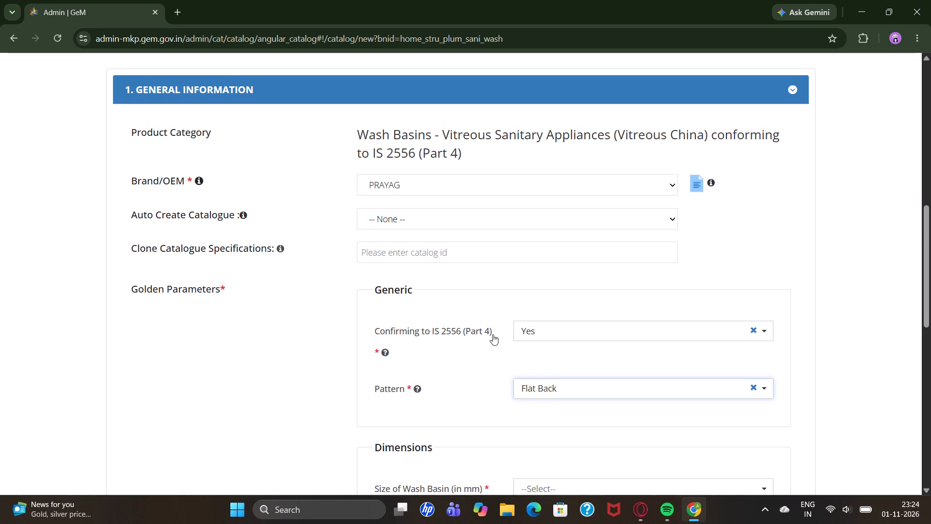
Open the brand approval training document provided beside the Brand/OEM field, agreeing to be redirected away from the site.
{"action": "left_click", "coordinate": [709, 181]}
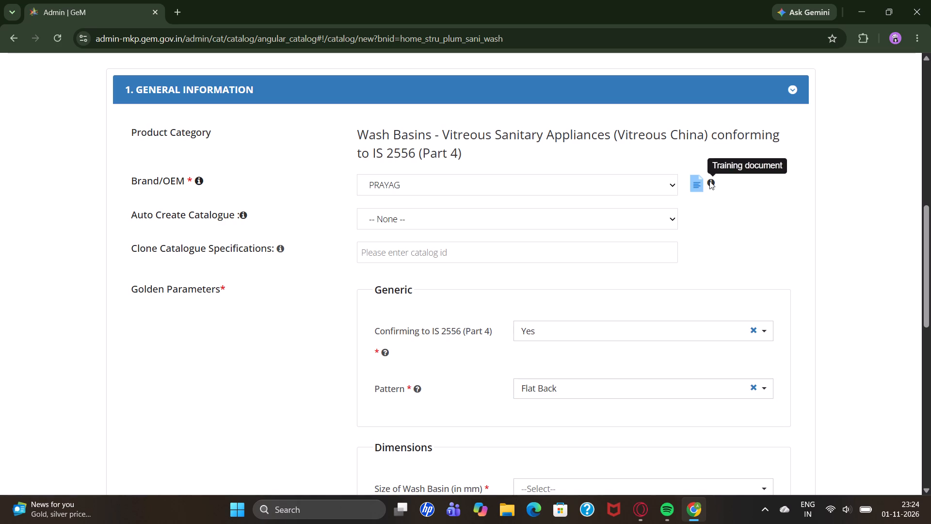
{"action": "left_click", "coordinate": [709, 181]}
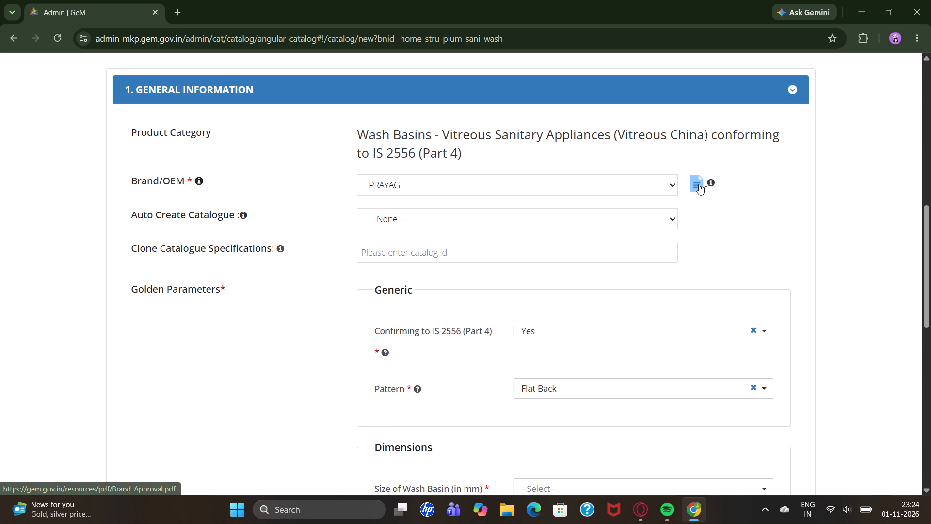
{"action": "left_click", "coordinate": [699, 184]}
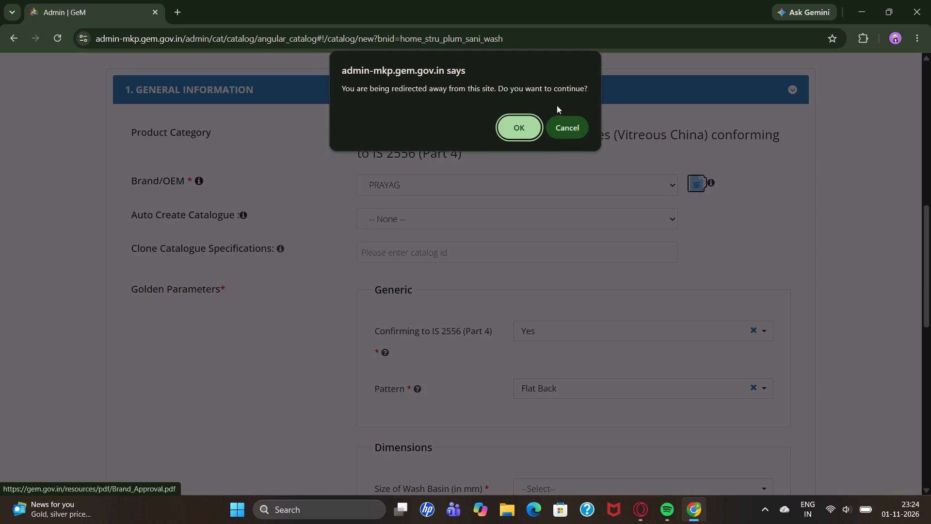
{"action": "left_click", "coordinate": [519, 133]}
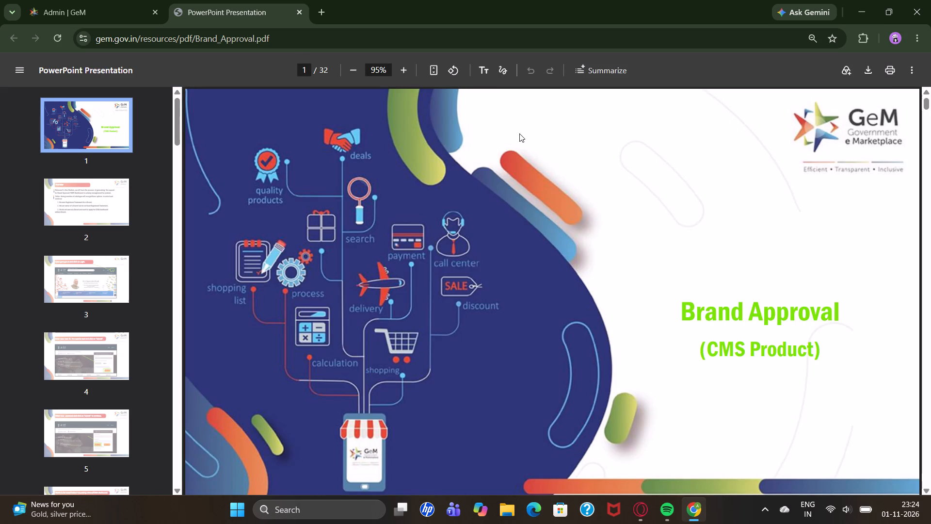
Read the Brand Approval presentation from its overview through the slide about requesting a missing brand in General Information.
{"action": "scroll", "coordinate": [554, 319], "scroll_direction": "down", "scroll_amount": 3}
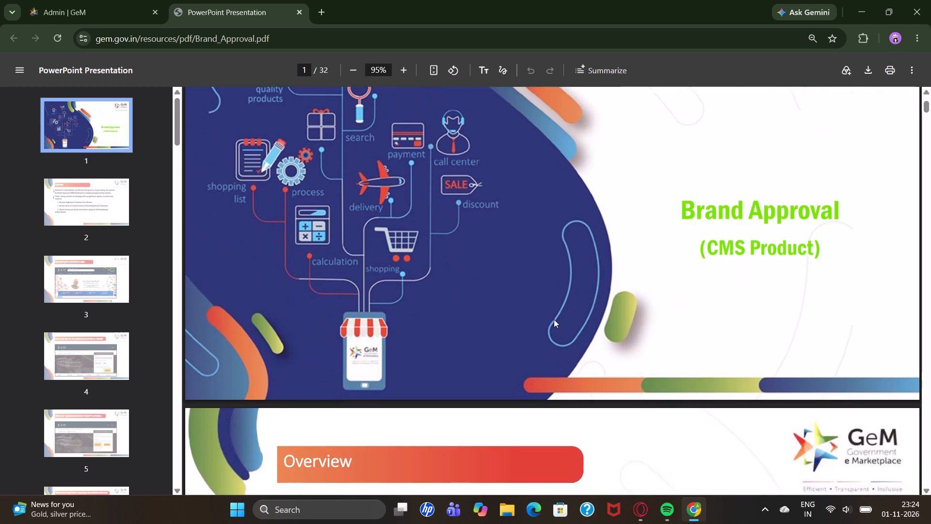
{"action": "scroll", "coordinate": [554, 319], "scroll_direction": "down", "scroll_amount": 3}
{"action": "scroll", "coordinate": [554, 319], "scroll_direction": "right", "scroll_amount": 1}
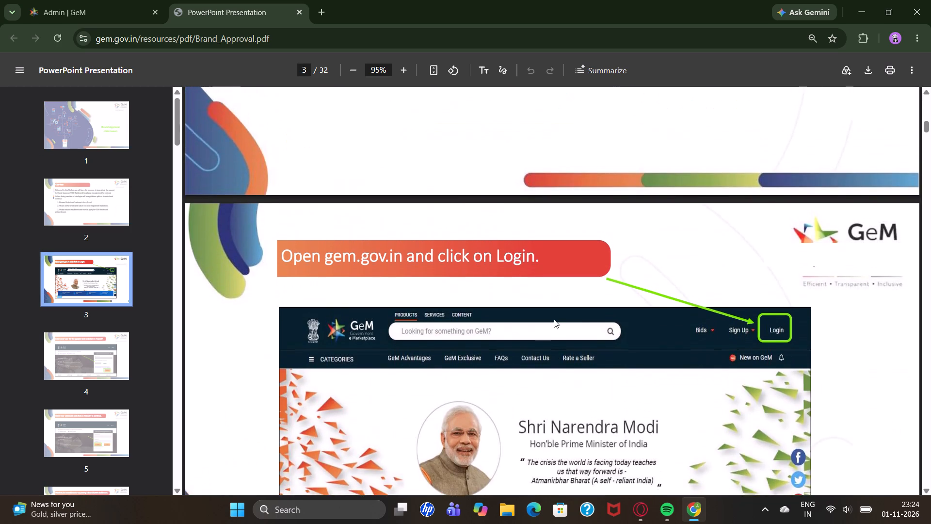
{"action": "scroll", "coordinate": [554, 319], "scroll_direction": "right", "scroll_amount": 1}
{"action": "scroll", "coordinate": [554, 319], "scroll_direction": "down", "scroll_amount": 5}
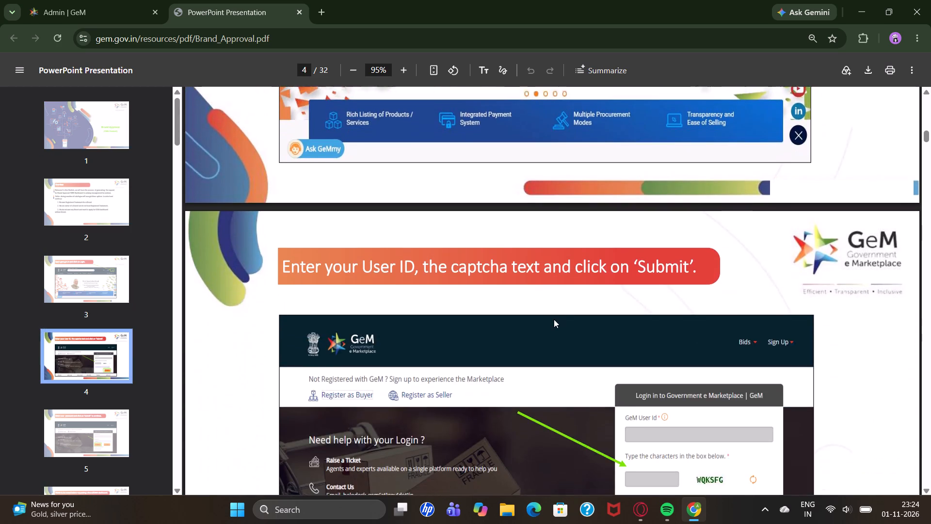
{"action": "scroll", "coordinate": [554, 319], "scroll_direction": "down", "scroll_amount": 8}
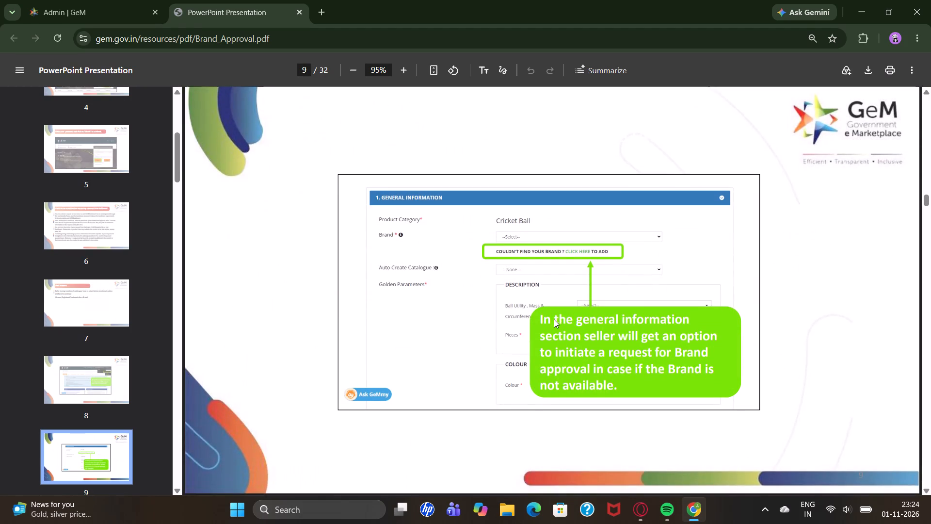
{"action": "scroll", "coordinate": [554, 319], "scroll_direction": "right", "scroll_amount": 1}
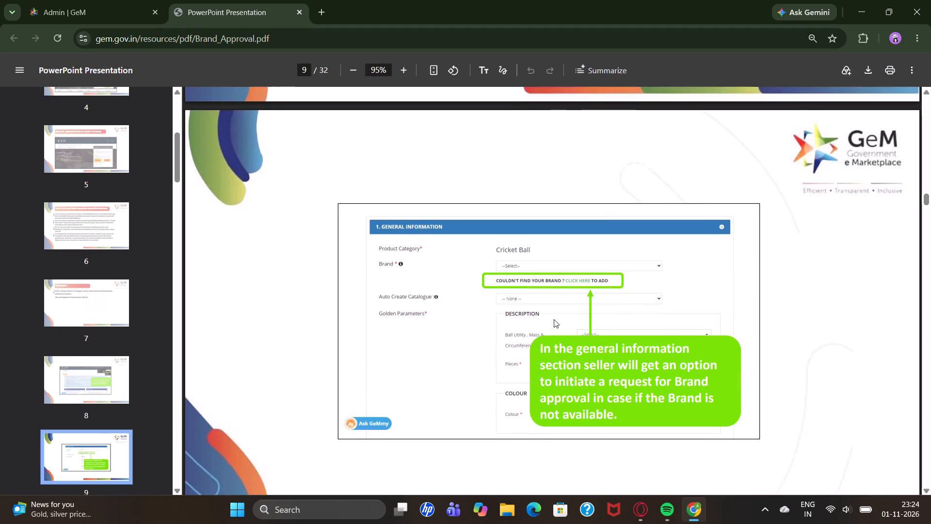
{"action": "scroll", "coordinate": [554, 319], "scroll_direction": "right", "scroll_amount": 1}
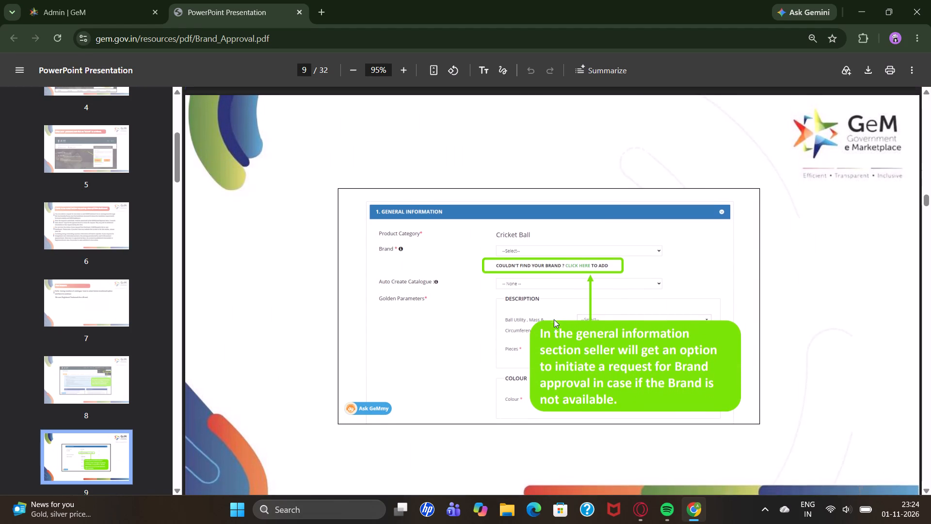
{"action": "scroll", "coordinate": [554, 319], "scroll_direction": "right", "scroll_amount": 1}
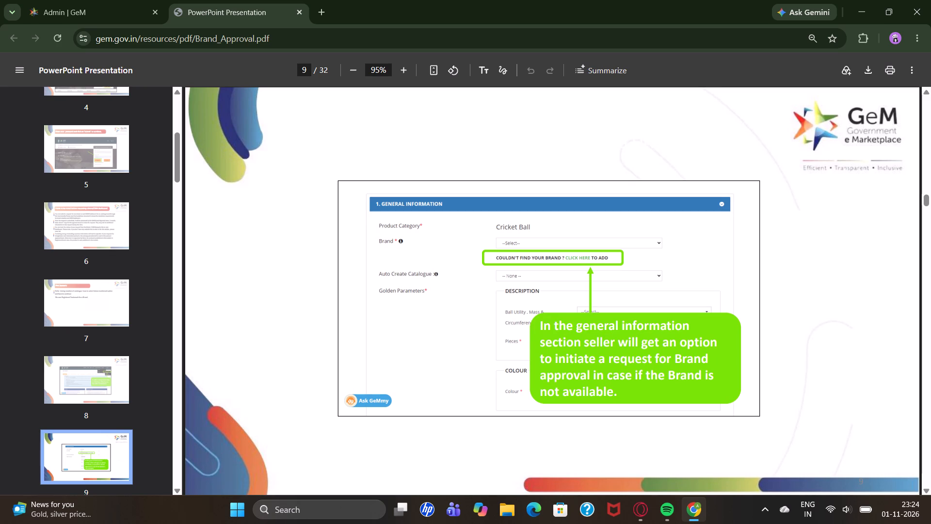
Examine the New Request slide of the presentation, covering the document guidelines, request types and brand name entry.
{"action": "scroll", "coordinate": [584, 344], "scroll_direction": "down", "scroll_amount": 3}
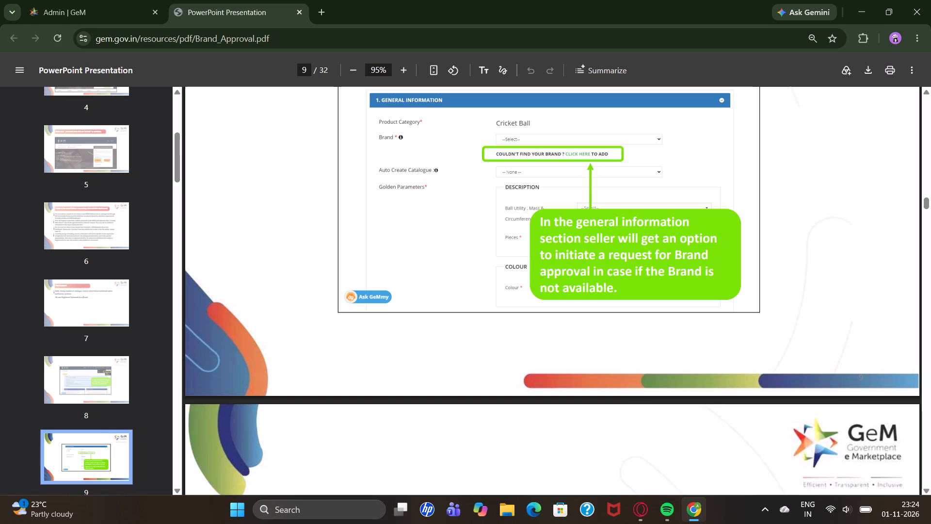
{"action": "scroll", "coordinate": [584, 344], "scroll_direction": "down", "scroll_amount": 1}
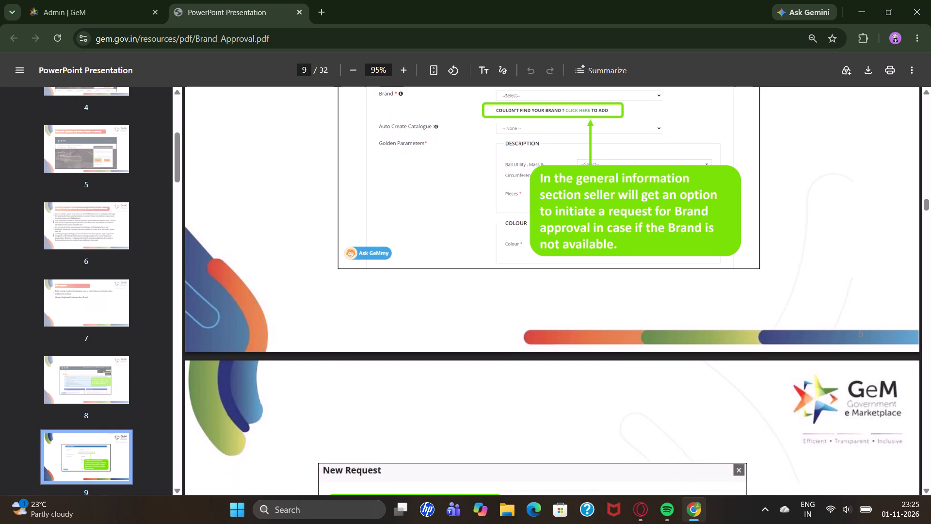
{"action": "scroll", "coordinate": [584, 344], "scroll_direction": "down", "scroll_amount": 1}
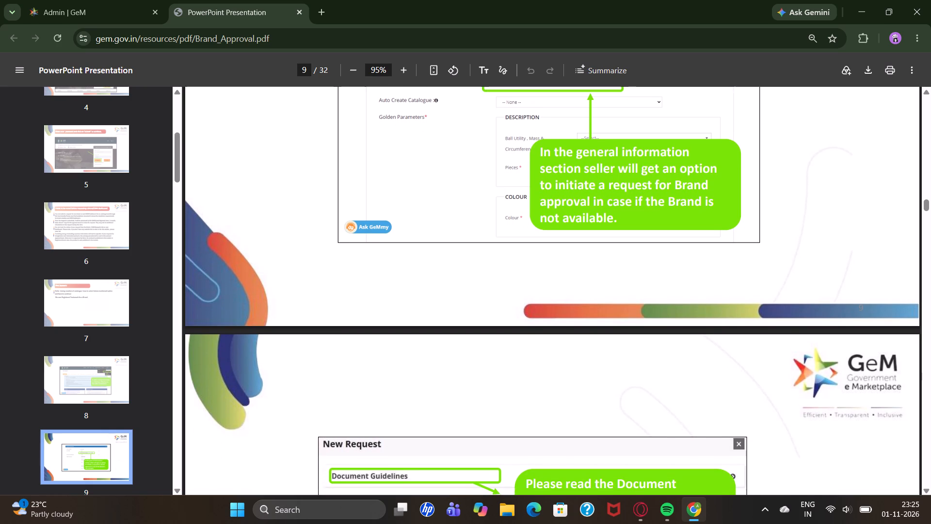
{"action": "scroll", "coordinate": [584, 344], "scroll_direction": "down", "scroll_amount": 1}
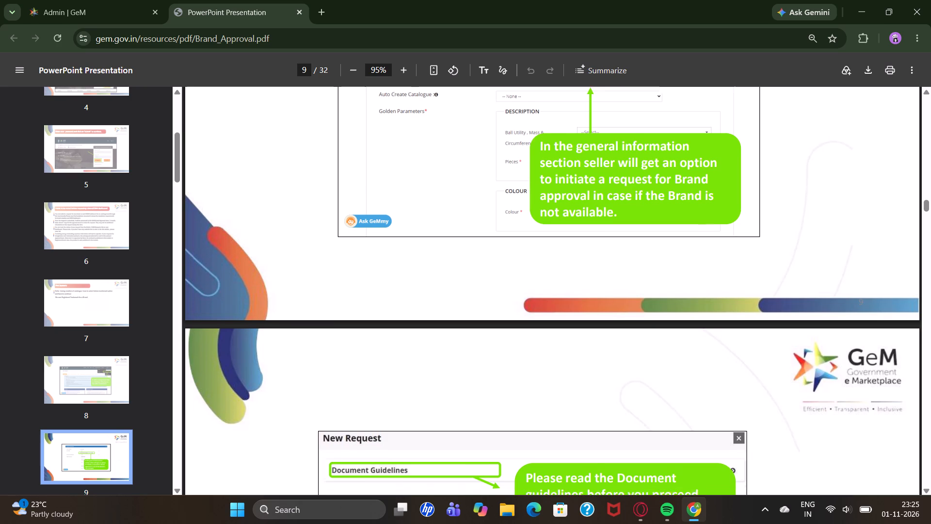
{"action": "scroll", "coordinate": [584, 344], "scroll_direction": "down", "scroll_amount": 4}
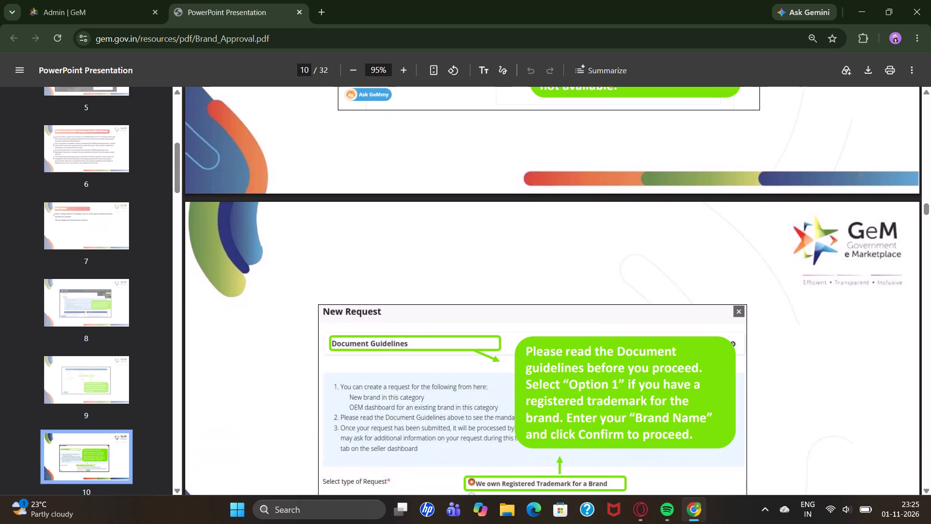
{"action": "scroll", "coordinate": [584, 344], "scroll_direction": "down", "scroll_amount": 2}
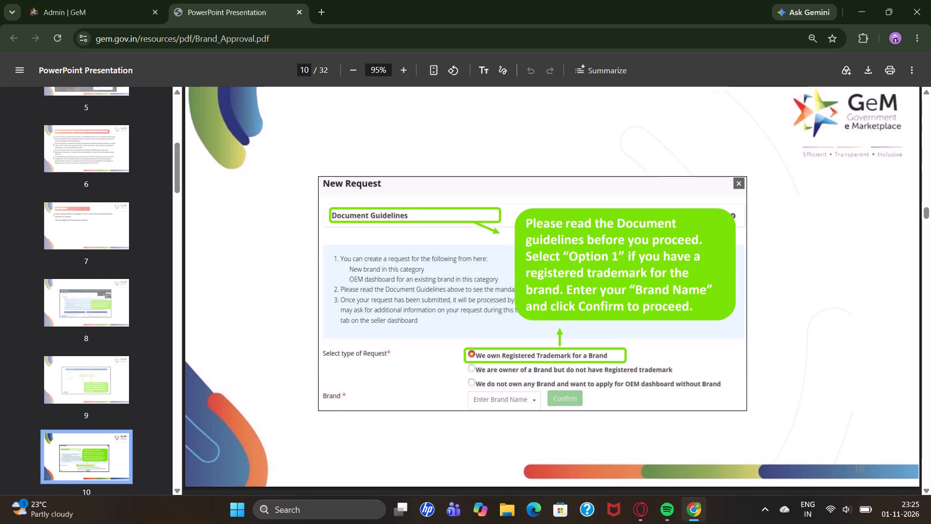
{"action": "scroll", "coordinate": [584, 344], "scroll_direction": "down", "scroll_amount": 1}
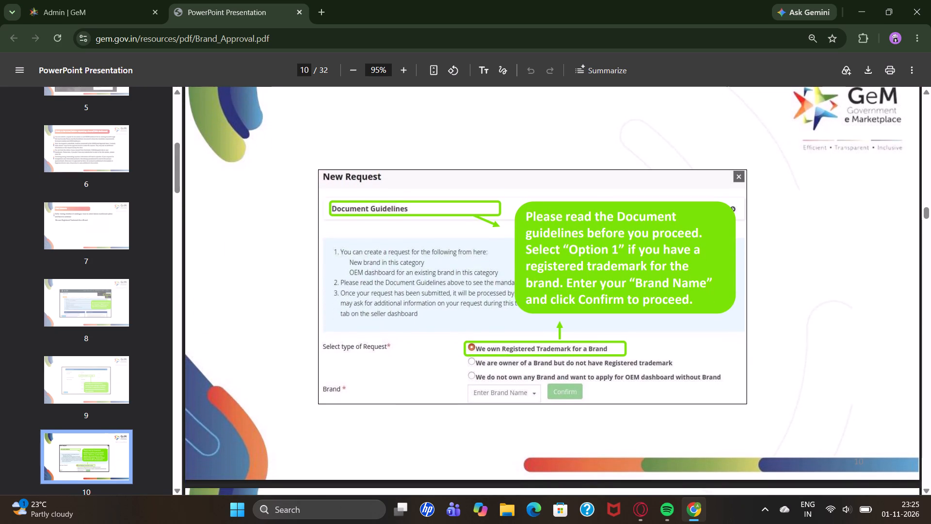
{"action": "scroll", "coordinate": [584, 344], "scroll_direction": "down", "scroll_amount": 2}
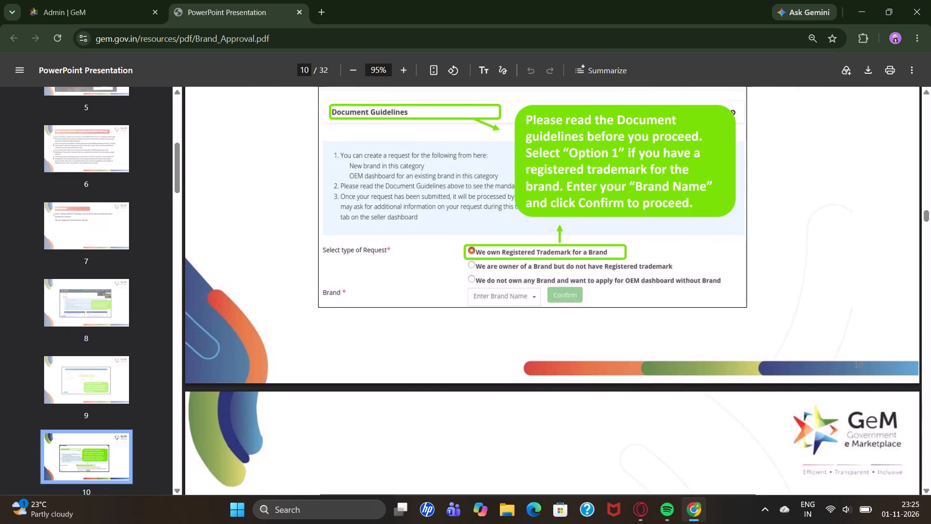
Read the slides on applying for an OEM Dashboard, OEM responsibilities and providing the brand's website link.
{"action": "scroll", "coordinate": [584, 344], "scroll_direction": "down", "scroll_amount": 4}
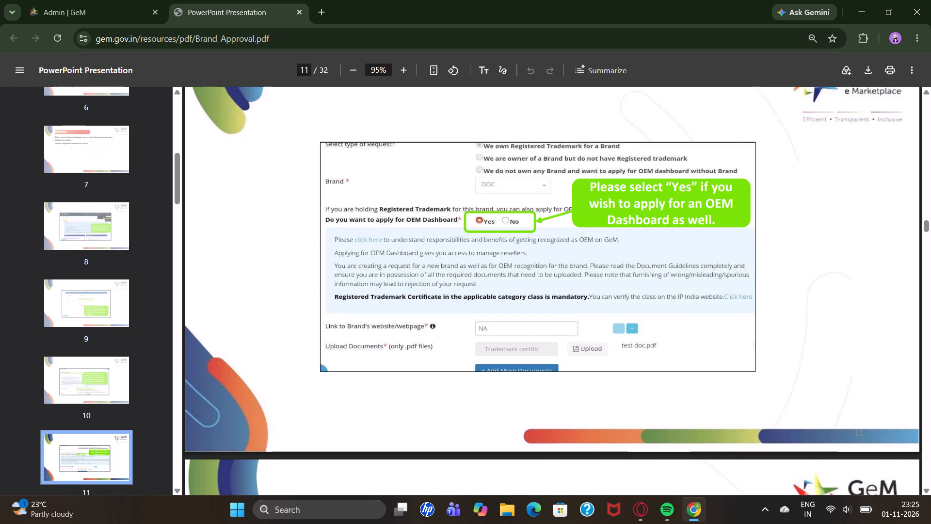
{"action": "scroll", "coordinate": [584, 344], "scroll_direction": "down", "scroll_amount": 4}
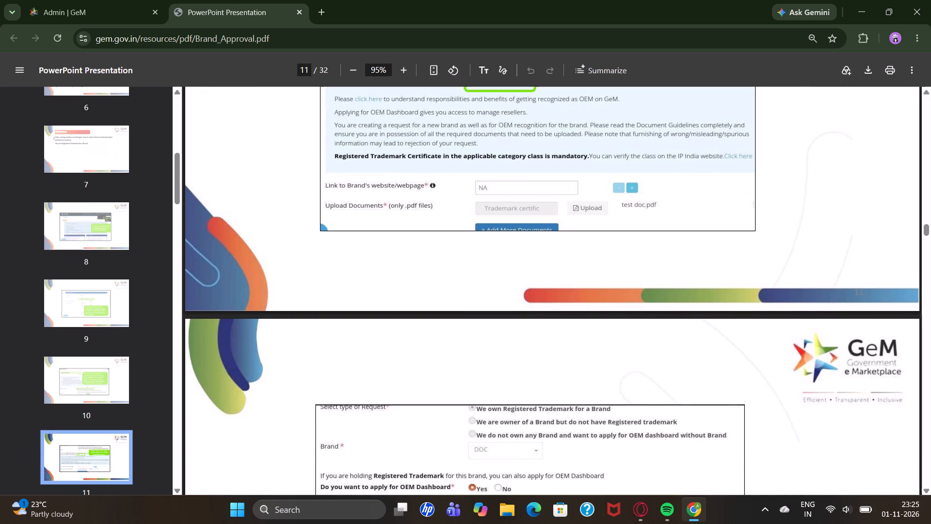
{"action": "scroll", "coordinate": [584, 344], "scroll_direction": "right", "scroll_amount": 1}
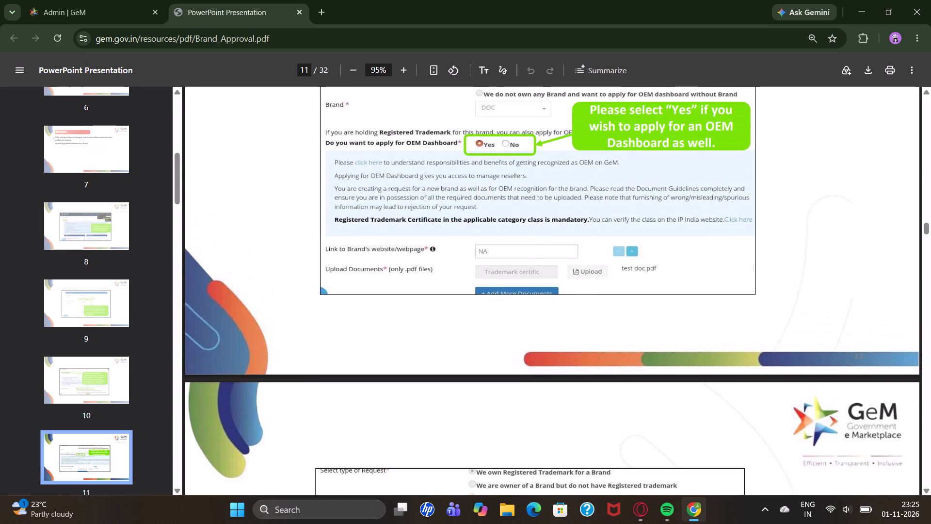
{"action": "scroll", "coordinate": [584, 344], "scroll_direction": "right", "scroll_amount": 1}
{"action": "scroll", "coordinate": [584, 344], "scroll_direction": "down", "scroll_amount": 4}
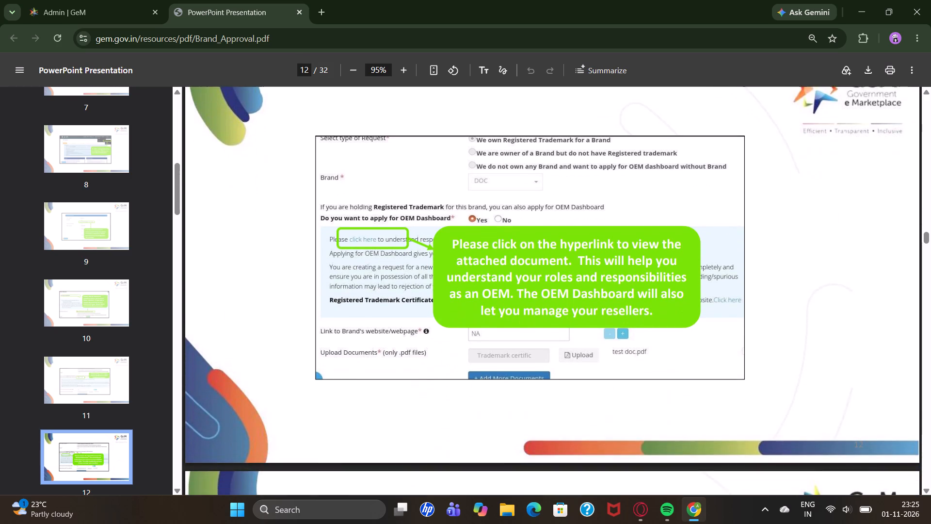
{"action": "scroll", "coordinate": [584, 344], "scroll_direction": "down", "scroll_amount": 5}
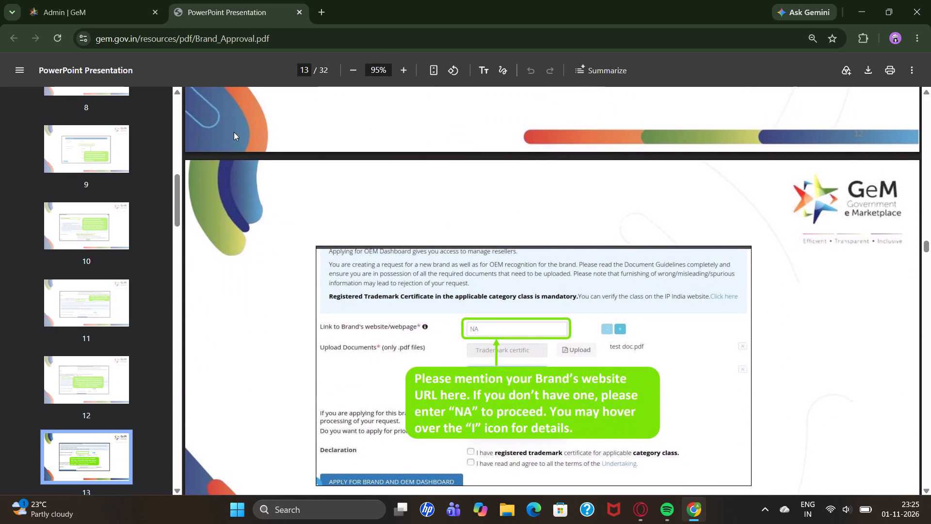
Return to the GeM admin page and go to the seller's product catalogue listing.
{"action": "left_click", "coordinate": [103, 4]}
{"action": "scroll", "coordinate": [487, 116], "scroll_direction": "up", "scroll_amount": 2}
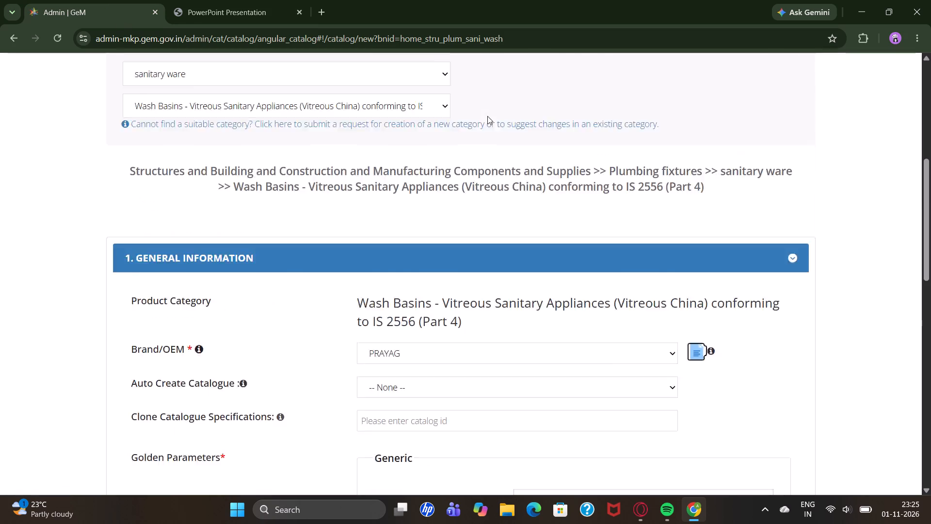
{"action": "scroll", "coordinate": [487, 116], "scroll_direction": "up", "scroll_amount": 5}
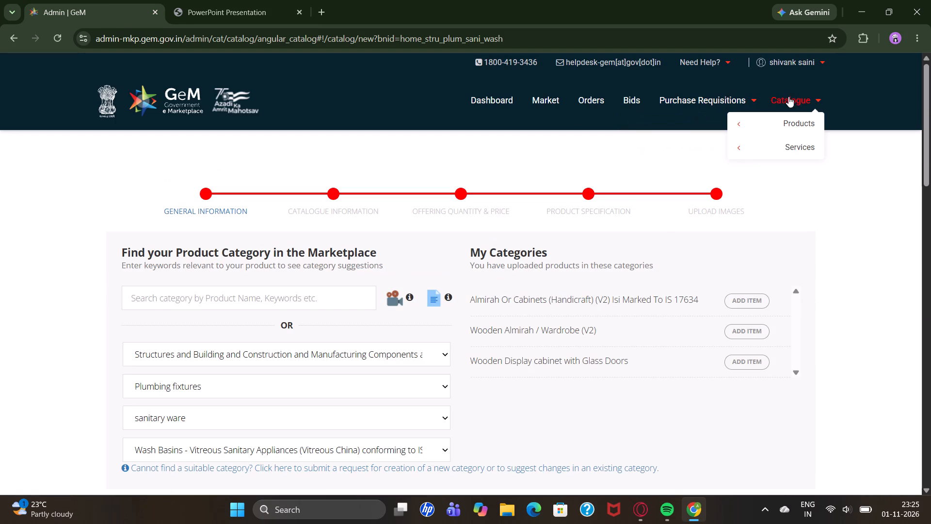
{"action": "left_click", "coordinate": [675, 145]}
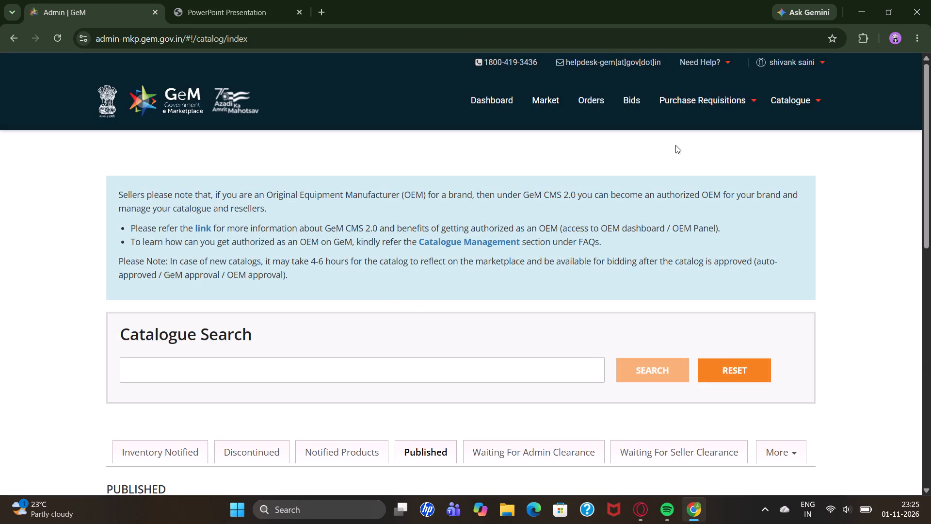
Open the published Shreshth "Wooden Display cabinet with Glass Doors" product for editing and review its General Information section.
{"action": "scroll", "coordinate": [435, 348], "scroll_direction": "down", "scroll_amount": 4}
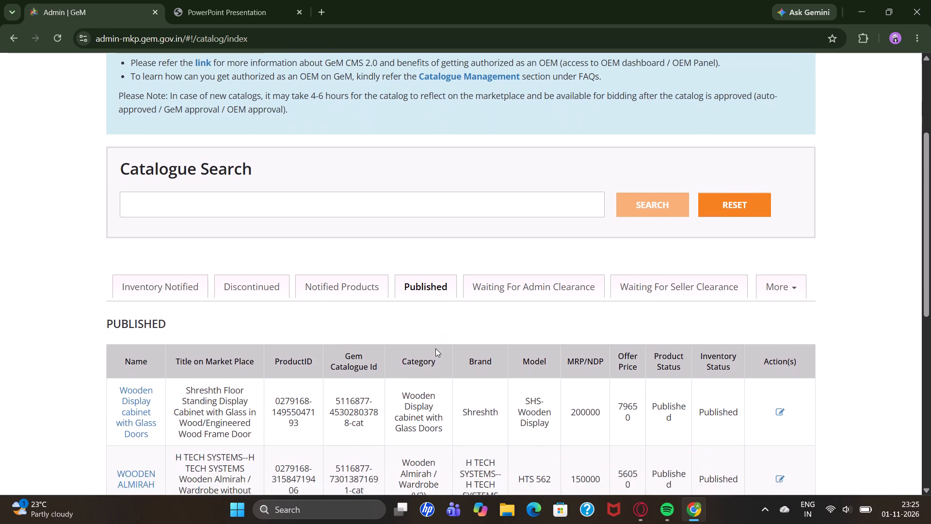
{"action": "scroll", "coordinate": [435, 348], "scroll_direction": "down", "scroll_amount": 1}
{"action": "scroll", "coordinate": [435, 348], "scroll_direction": "right", "scroll_amount": 1}
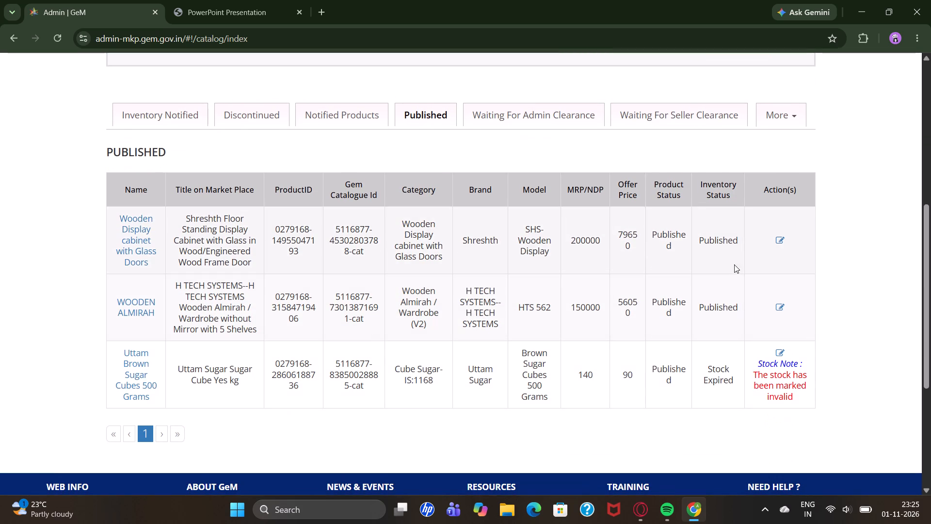
{"action": "left_click", "coordinate": [781, 241]}
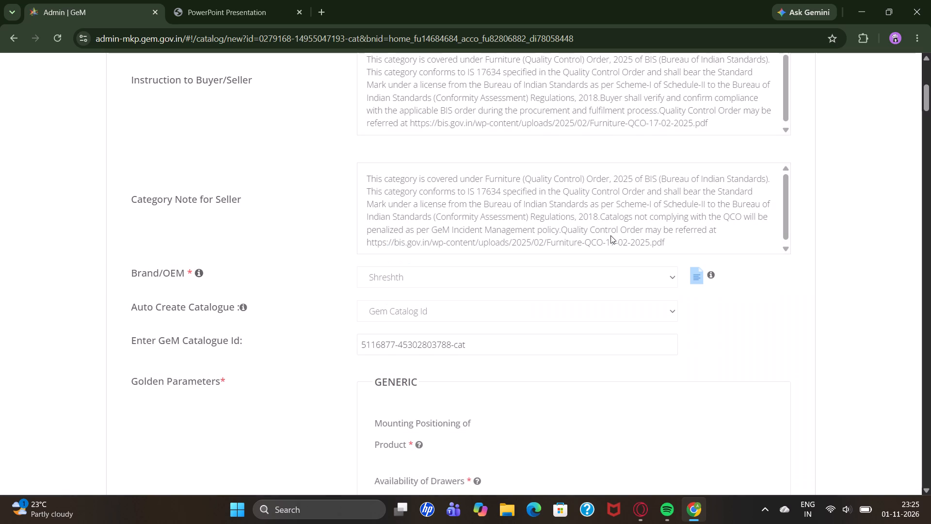
{"action": "scroll", "coordinate": [610, 235], "scroll_direction": "up", "scroll_amount": 1}
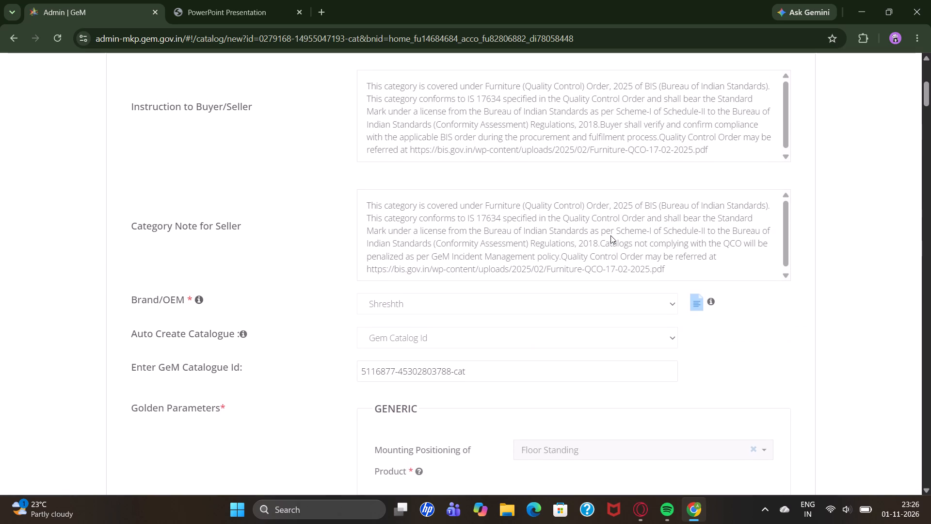
{"action": "scroll", "coordinate": [610, 235], "scroll_direction": "up", "scroll_amount": 1}
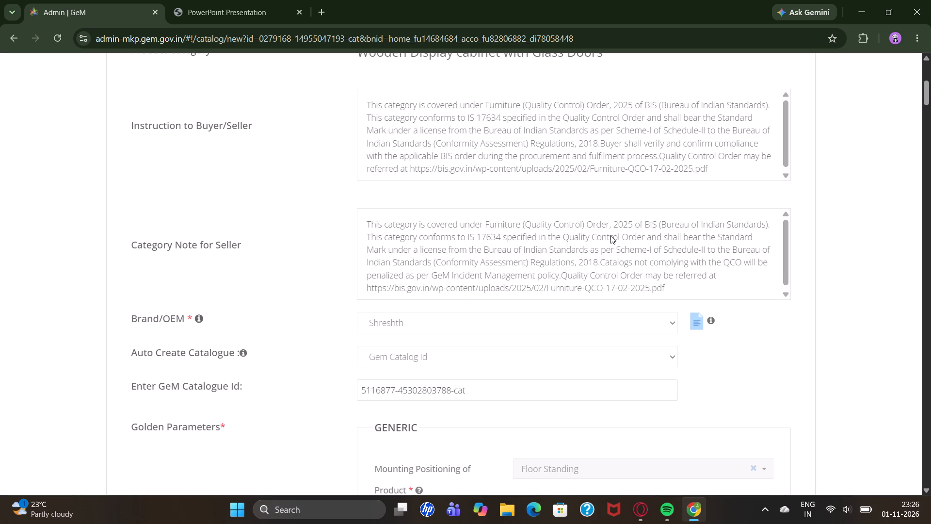
{"action": "scroll", "coordinate": [610, 235], "scroll_direction": "up", "scroll_amount": 1}
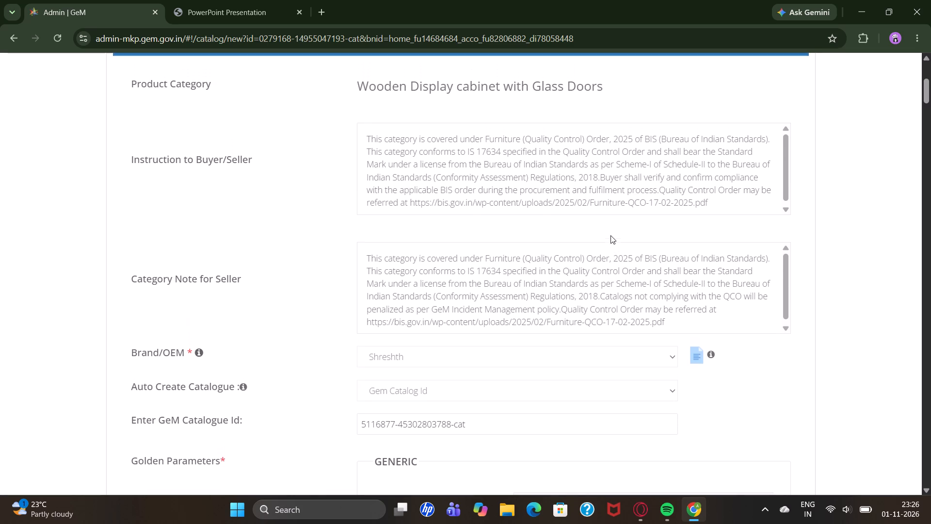
{"action": "scroll", "coordinate": [610, 235], "scroll_direction": "up", "scroll_amount": 1}
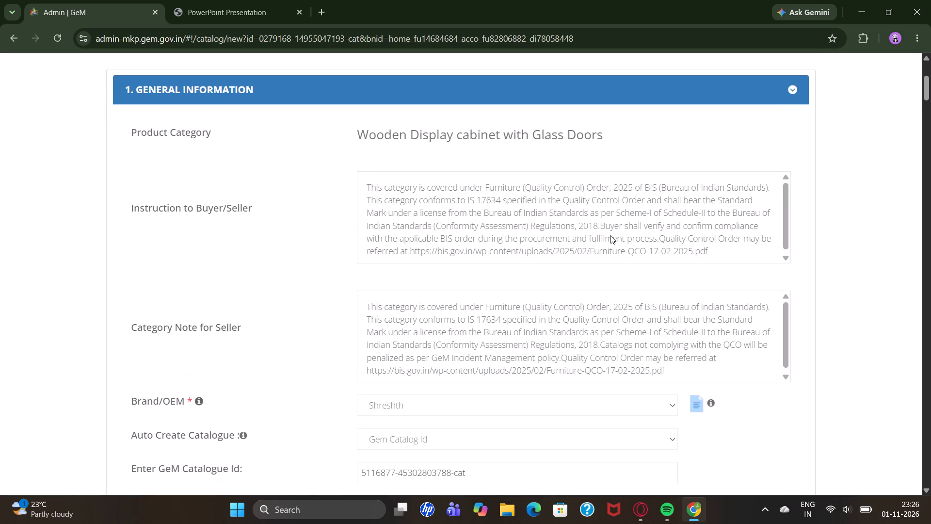
{"action": "scroll", "coordinate": [610, 235], "scroll_direction": "up", "scroll_amount": 1}
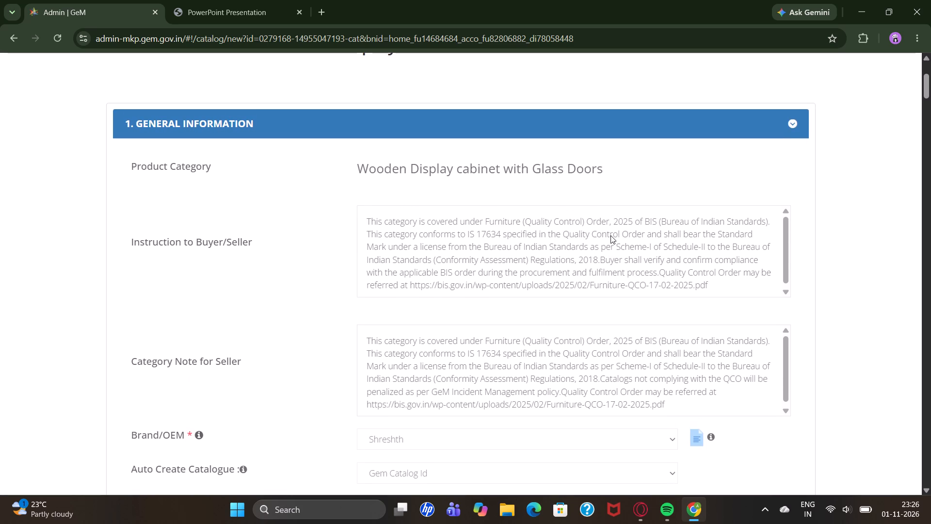
Review the published product's category path, title, Instruction to Buyer/Seller and Category Note for Seller in General Information.
{"action": "left_click", "coordinate": [610, 235]}
{"action": "scroll", "coordinate": [610, 235], "scroll_direction": "up", "scroll_amount": 2}
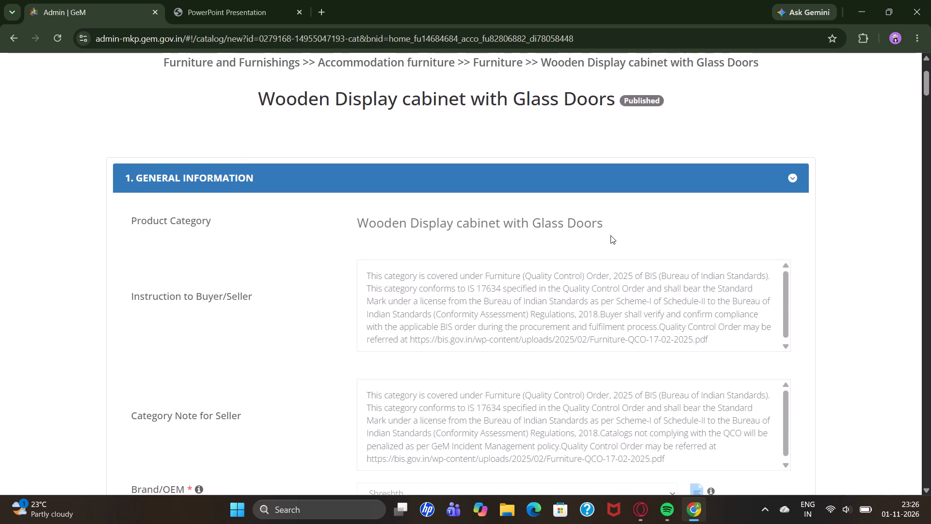
{"action": "scroll", "coordinate": [610, 235], "scroll_direction": "up", "scroll_amount": 2}
{"action": "scroll", "coordinate": [610, 235], "scroll_direction": "right", "scroll_amount": 1}
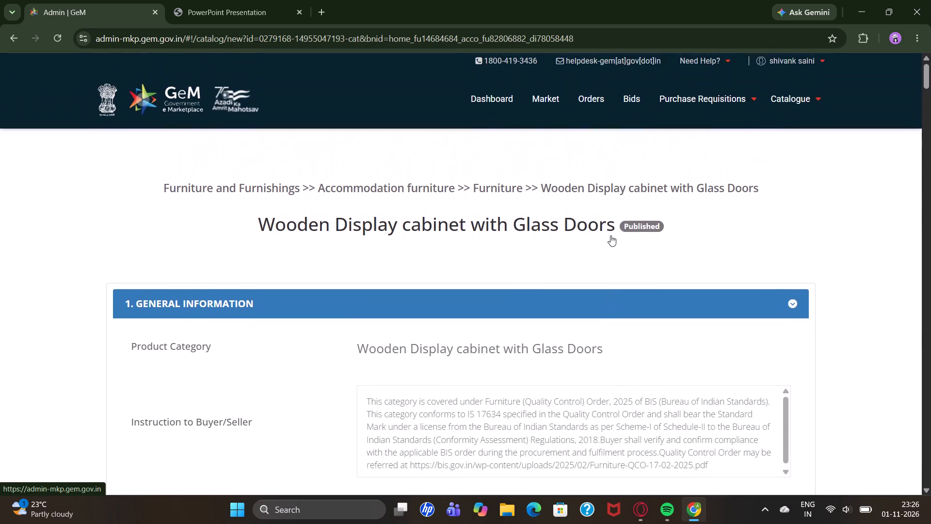
{"action": "scroll", "coordinate": [610, 235], "scroll_direction": "right", "scroll_amount": 1}
{"action": "scroll", "coordinate": [610, 235], "scroll_direction": "down", "scroll_amount": 2}
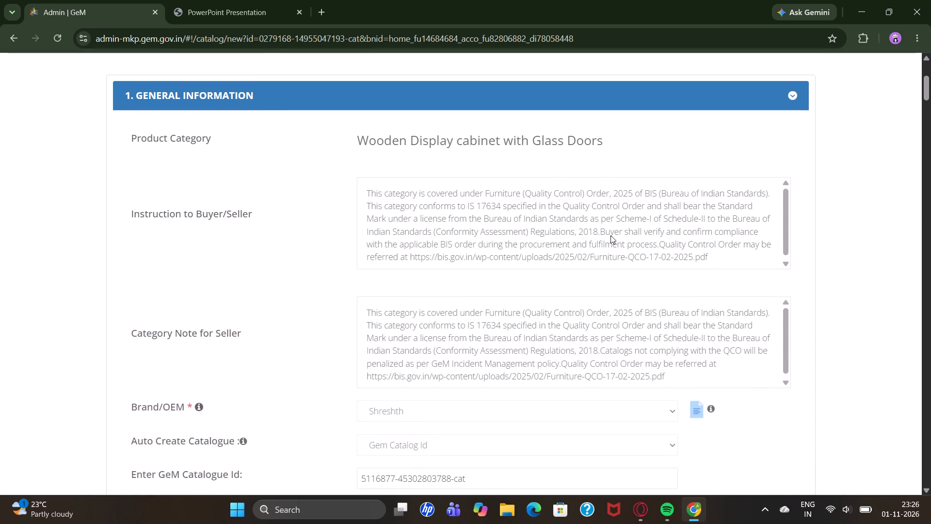
{"action": "scroll", "coordinate": [610, 235], "scroll_direction": "down", "scroll_amount": 3}
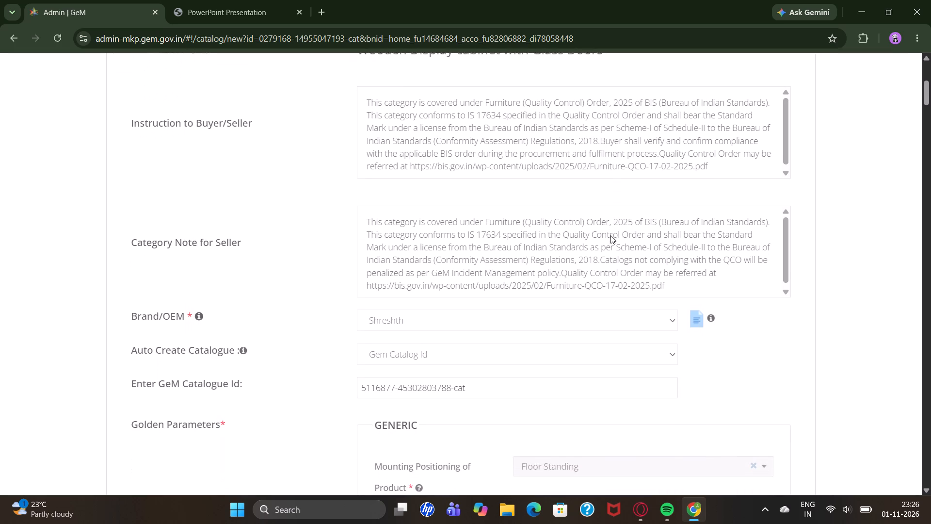
{"action": "scroll", "coordinate": [610, 235], "scroll_direction": "down", "scroll_amount": 1}
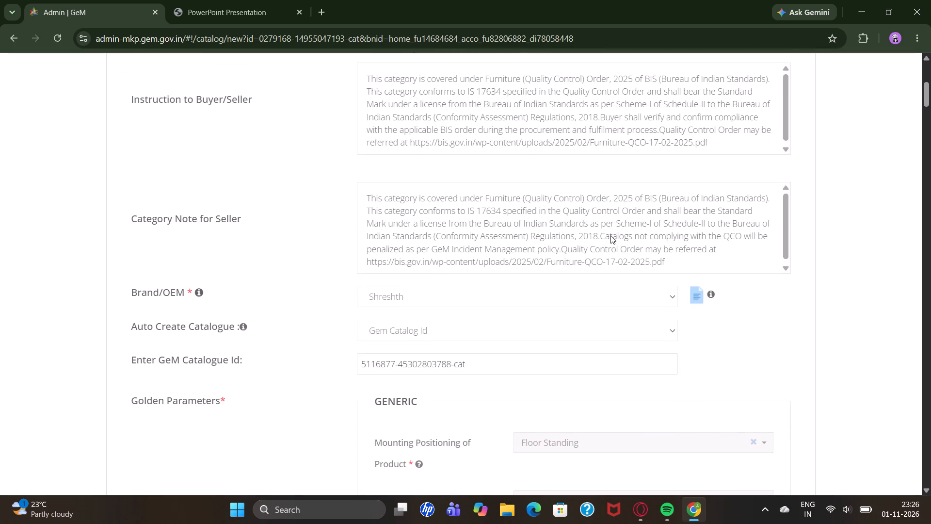
Examine the Brand/OEM, Auto Create Catalogue and GeM Catalogue Id fields and the first generic Golden Parameters of the display cabinet.
{"action": "scroll", "coordinate": [610, 235], "scroll_direction": "down", "scroll_amount": 2}
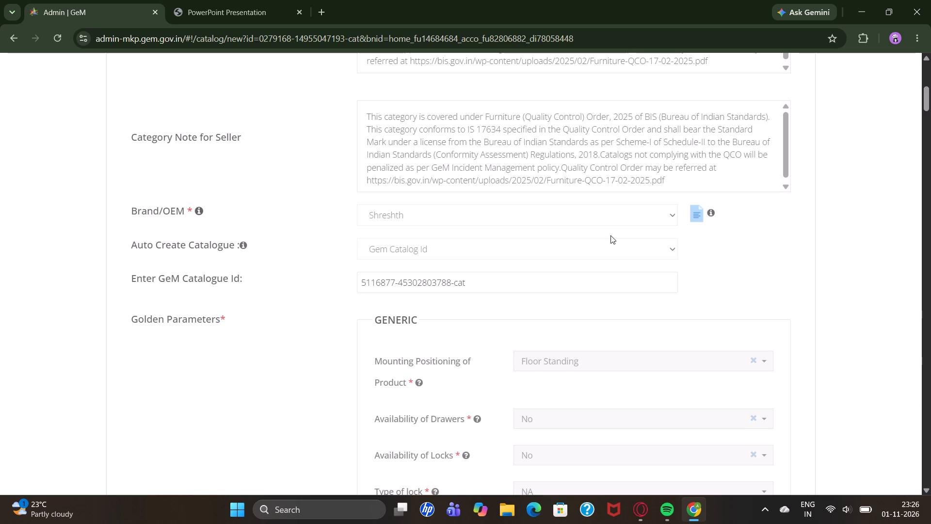
{"action": "scroll", "coordinate": [610, 235], "scroll_direction": "right", "scroll_amount": 1}
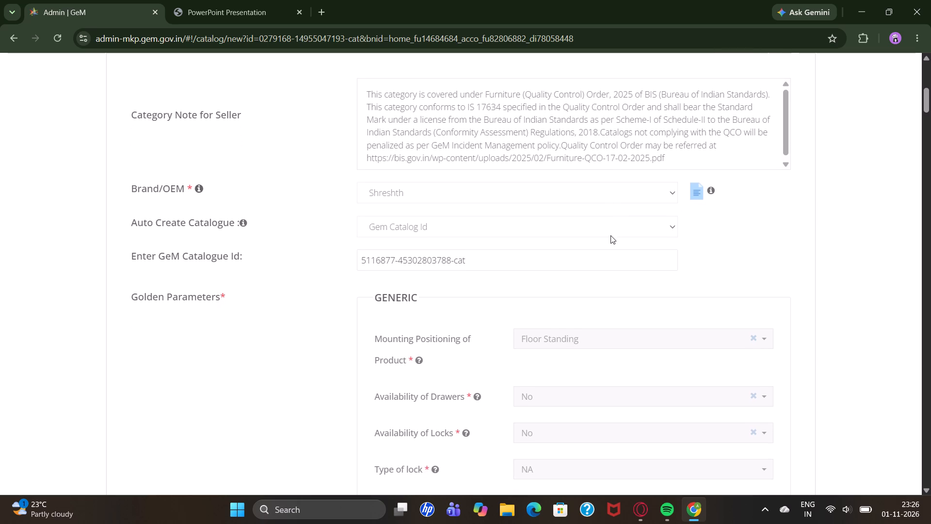
{"action": "scroll", "coordinate": [610, 235], "scroll_direction": "right", "scroll_amount": 1}
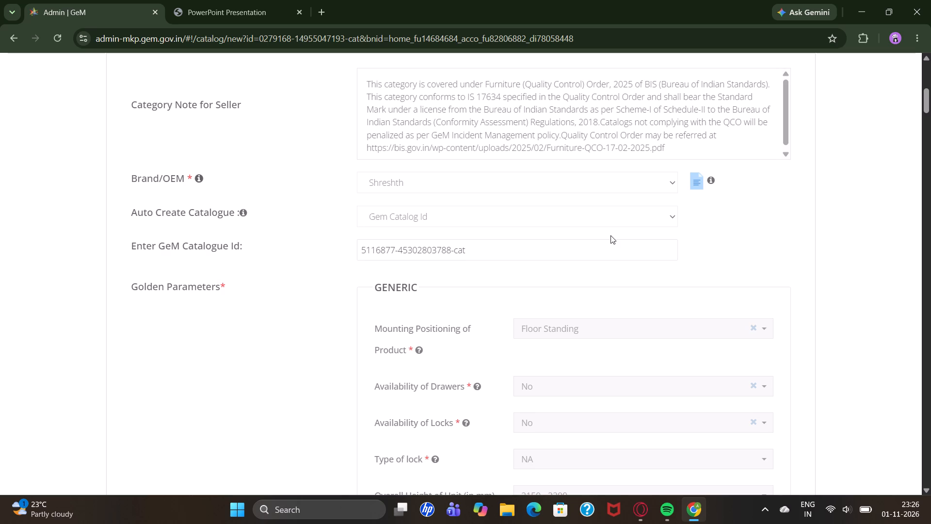
{"action": "scroll", "coordinate": [610, 235], "scroll_direction": "down", "scroll_amount": 1}
{"action": "left_click", "coordinate": [639, 179]}
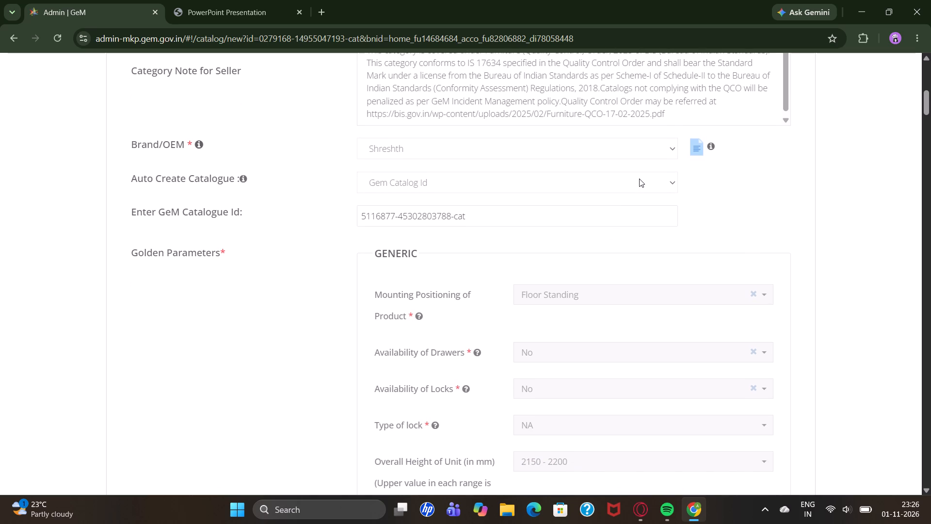
{"action": "scroll", "coordinate": [642, 240], "scroll_direction": "down", "scroll_amount": 1}
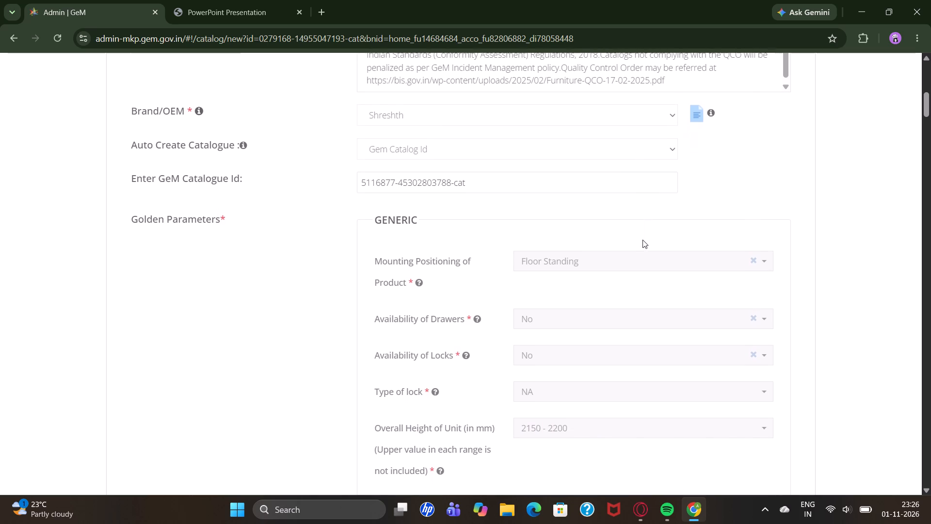
{"action": "scroll", "coordinate": [642, 240], "scroll_direction": "down", "scroll_amount": 1}
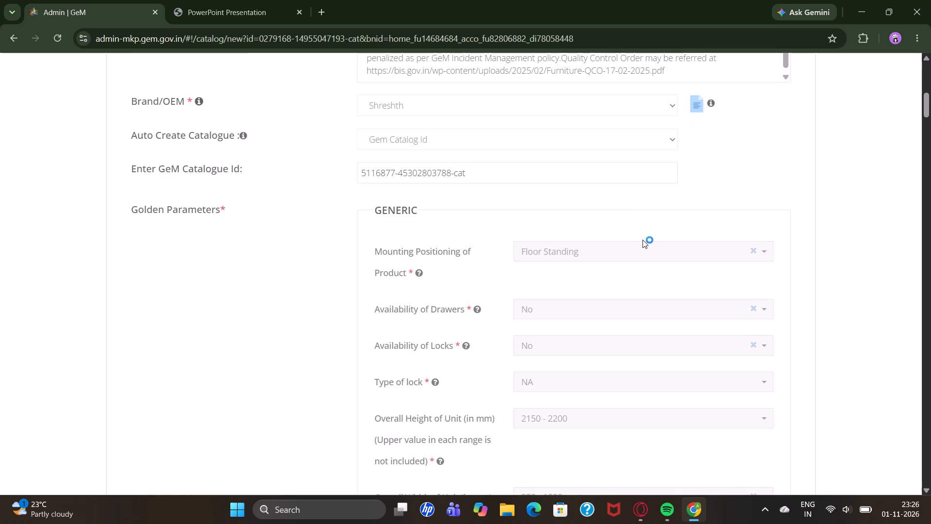
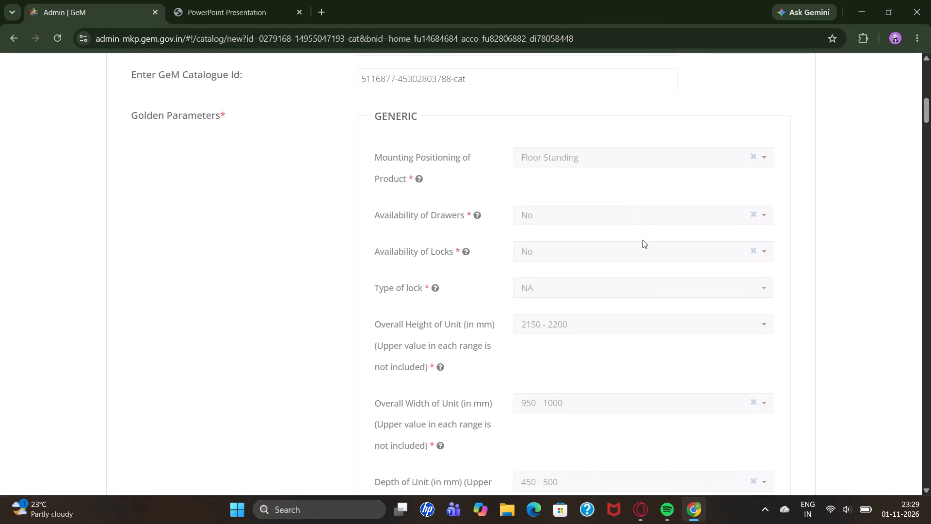
Examine the display cabinet's generic dimension and finish parameters and section materials, then recheck the General Information notes.
{"action": "scroll", "coordinate": [642, 240], "scroll_direction": "down", "scroll_amount": 3}
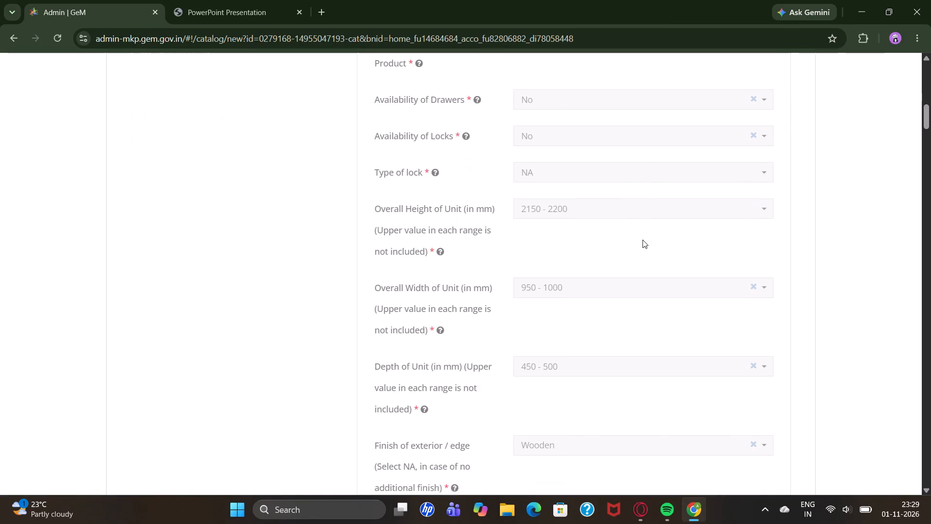
{"action": "scroll", "coordinate": [642, 240], "scroll_direction": "down", "scroll_amount": 3}
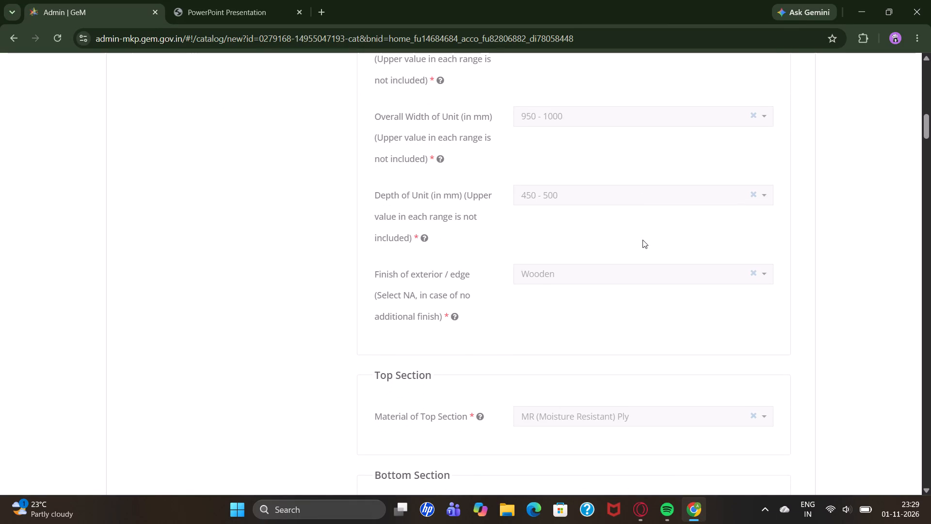
{"action": "scroll", "coordinate": [642, 240], "scroll_direction": "down", "scroll_amount": 4}
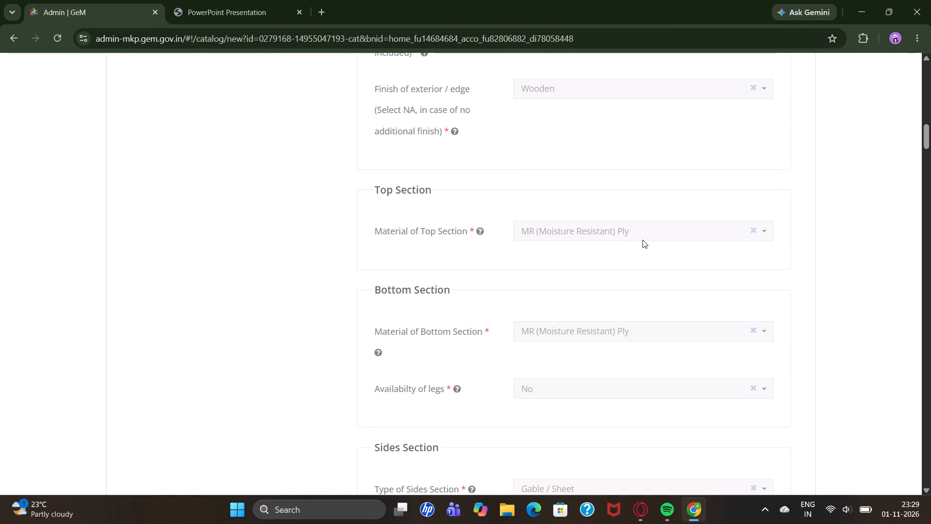
{"action": "scroll", "coordinate": [642, 240], "scroll_direction": "down", "scroll_amount": 2}
{"action": "scroll", "coordinate": [642, 240], "scroll_direction": "up", "scroll_amount": 5}
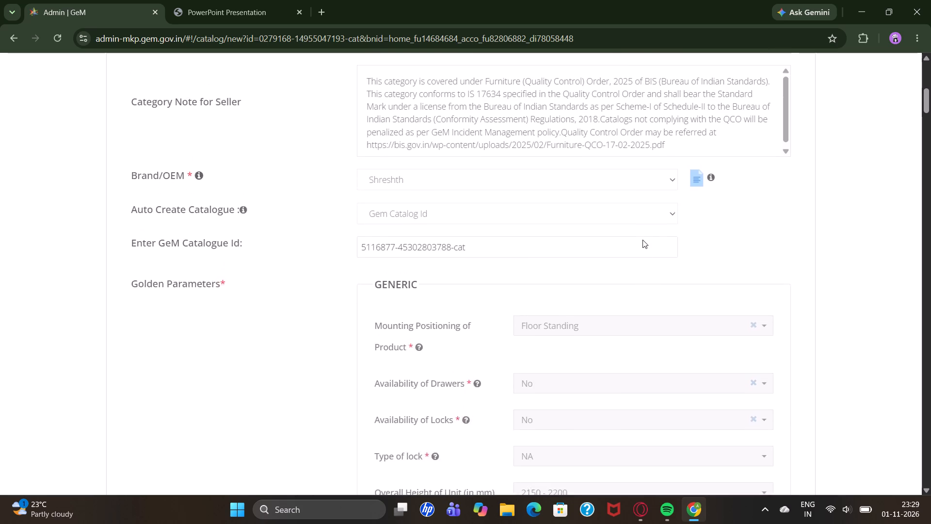
{"action": "scroll", "coordinate": [642, 240], "scroll_direction": "up", "scroll_amount": 2}
Review the cabinet's Golden Parameters from the generic group through the Top, Bottom, Sides and Back Section groups.
{"action": "scroll", "coordinate": [642, 240], "scroll_direction": "down", "scroll_amount": 2}
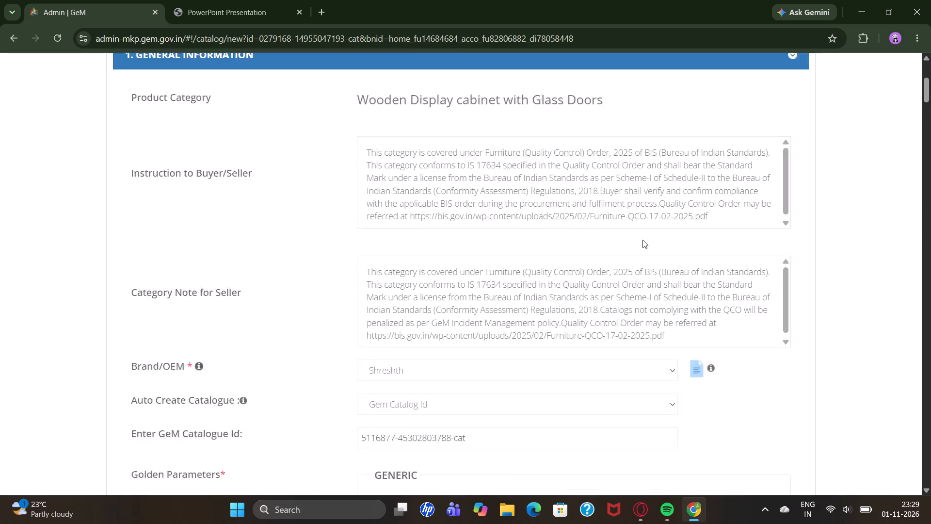
{"action": "scroll", "coordinate": [642, 240], "scroll_direction": "down", "scroll_amount": 6}
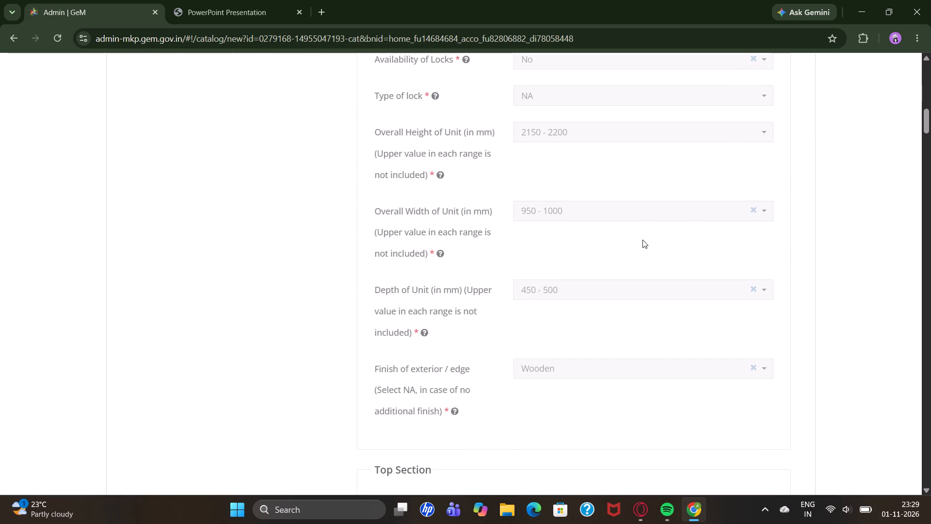
{"action": "scroll", "coordinate": [642, 240], "scroll_direction": "down", "scroll_amount": 3}
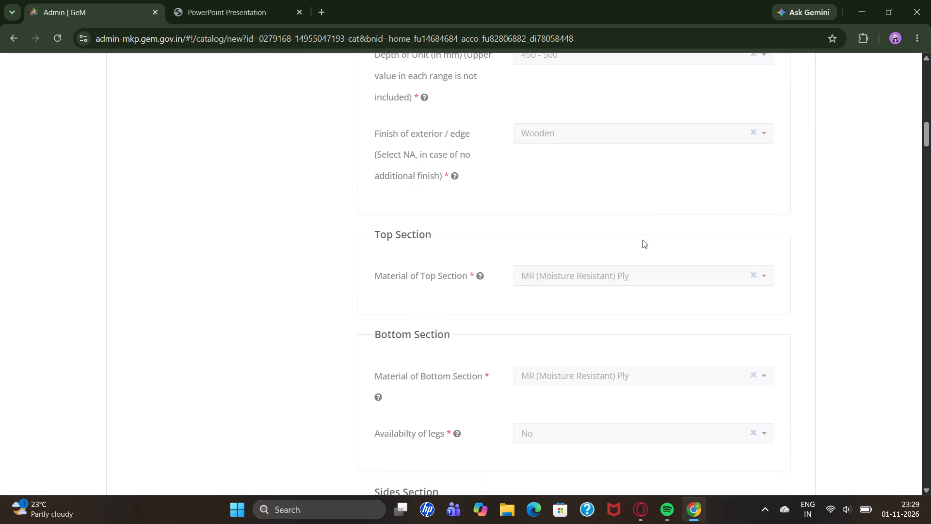
{"action": "scroll", "coordinate": [642, 240], "scroll_direction": "down", "scroll_amount": 3}
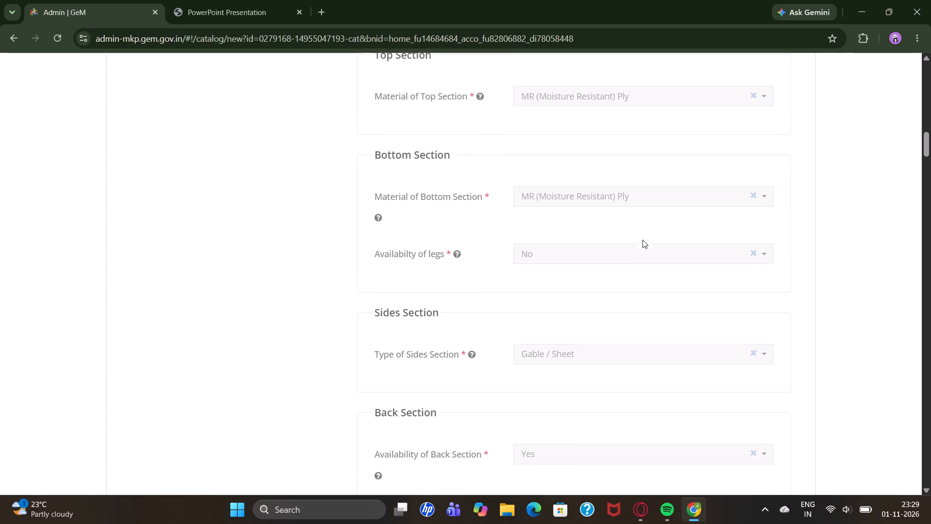
{"action": "scroll", "coordinate": [642, 240], "scroll_direction": "down", "scroll_amount": 1}
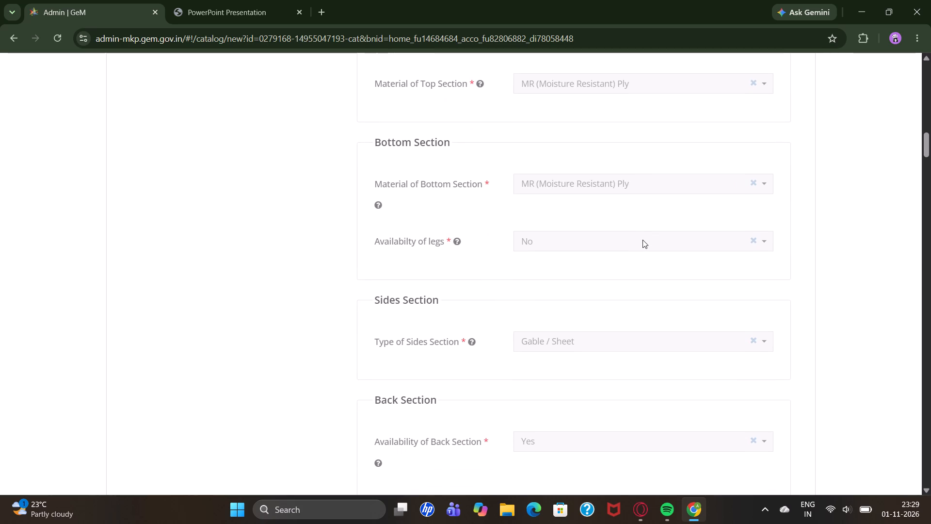
{"action": "scroll", "coordinate": [642, 240], "scroll_direction": "down", "scroll_amount": 1}
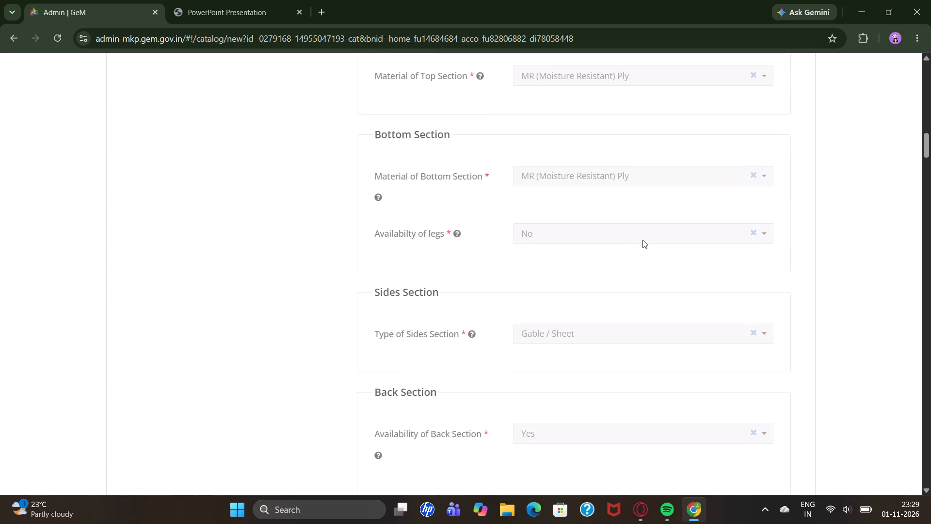
{"action": "scroll", "coordinate": [642, 240], "scroll_direction": "down", "scroll_amount": 5}
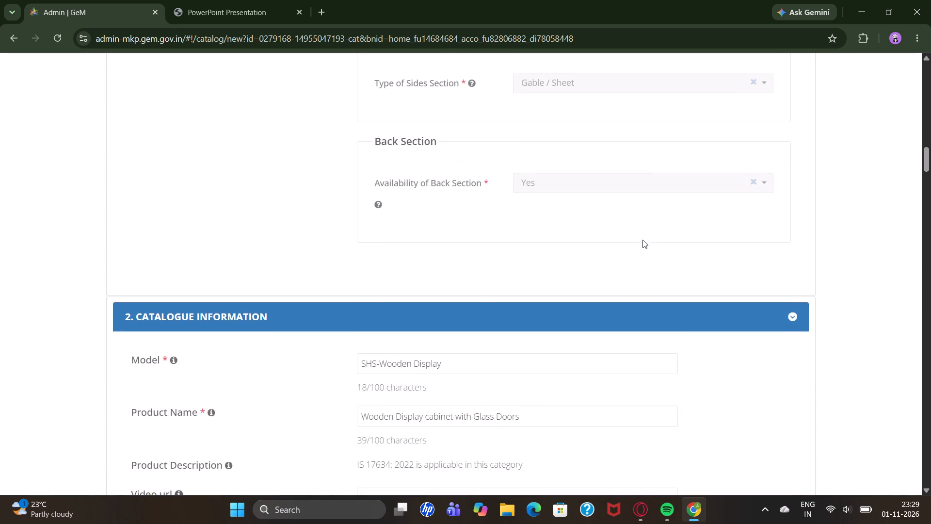
Review the Catalogue Information section, including model, product name, description, video url, product page link and active bid question.
{"action": "scroll", "coordinate": [642, 240], "scroll_direction": "down", "scroll_amount": 1}
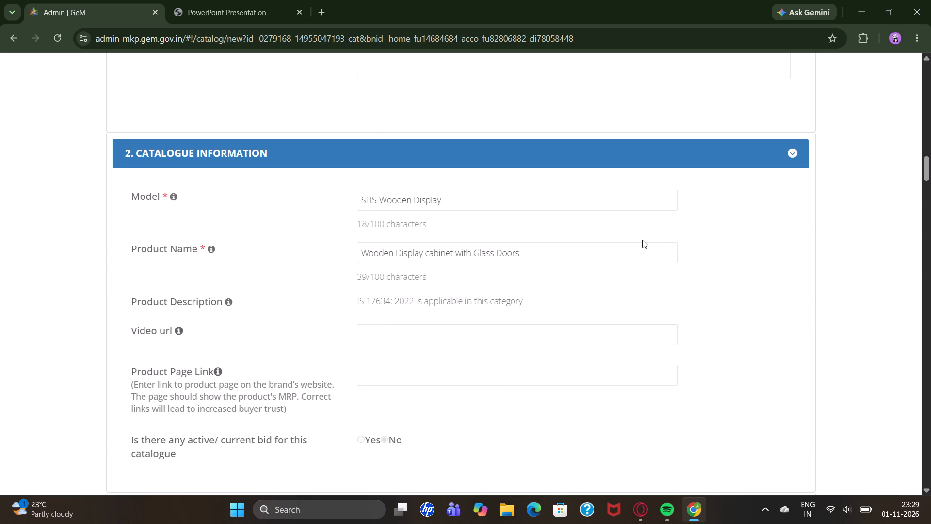
{"action": "scroll", "coordinate": [642, 240], "scroll_direction": "down", "scroll_amount": 3}
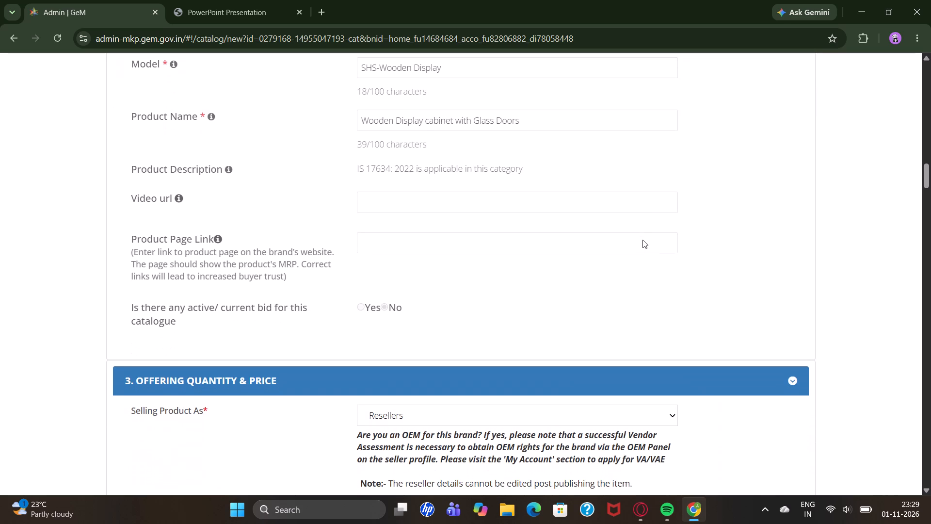
Examine the Selling Product As options and the reseller authorization number, agency, date and validity under Offering Quantity & Price.
{"action": "scroll", "coordinate": [642, 240], "scroll_direction": "down", "scroll_amount": 3}
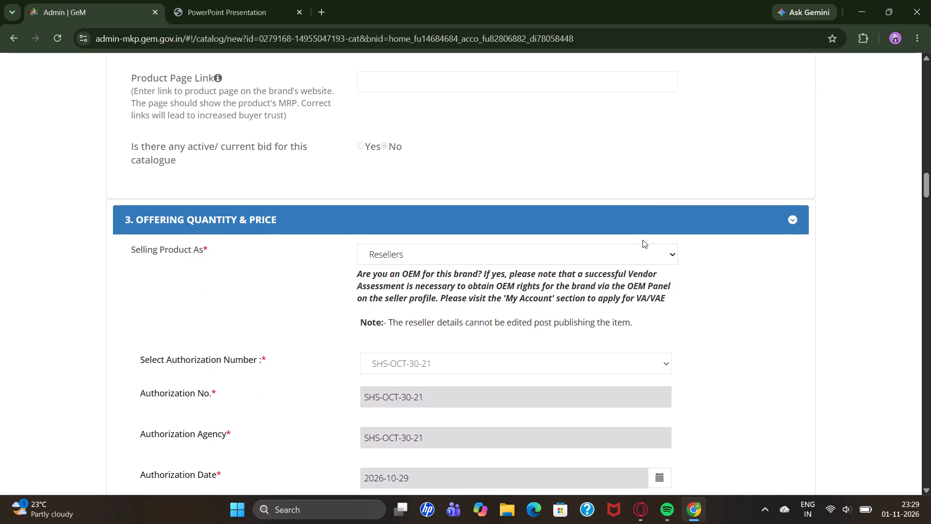
{"action": "scroll", "coordinate": [642, 240], "scroll_direction": "down", "scroll_amount": 1}
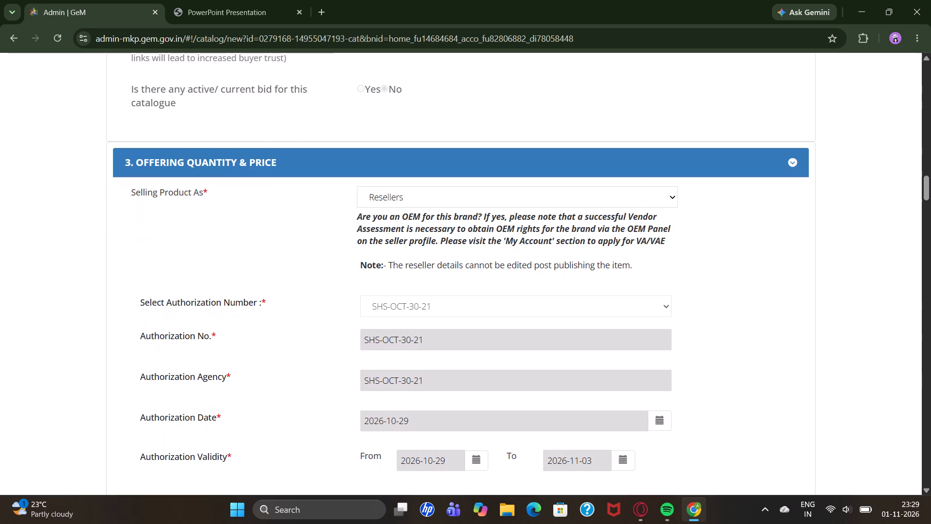
{"action": "left_click", "coordinate": [656, 201]}
{"action": "left_click", "coordinate": [656, 201]}
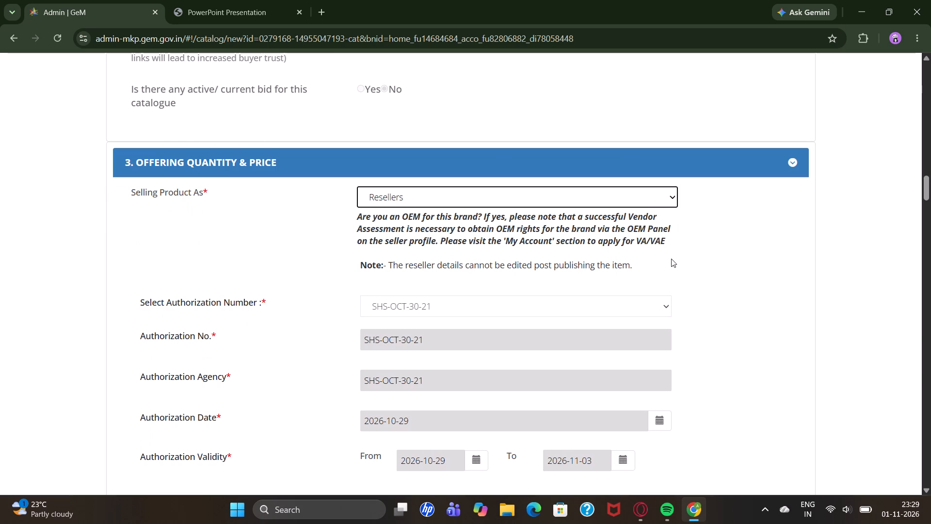
{"action": "scroll", "coordinate": [684, 300], "scroll_direction": "down", "scroll_amount": 1}
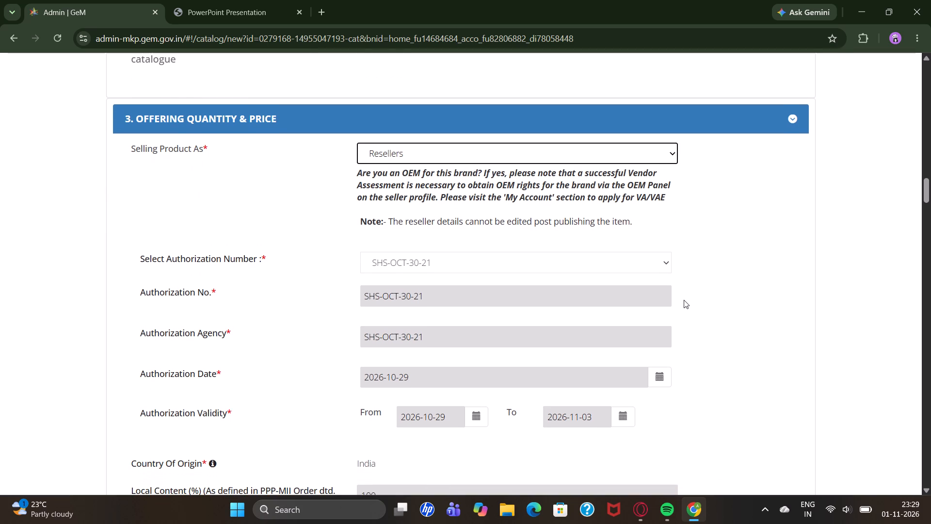
{"action": "left_click", "coordinate": [655, 265]}
{"action": "left_click", "coordinate": [655, 265]}
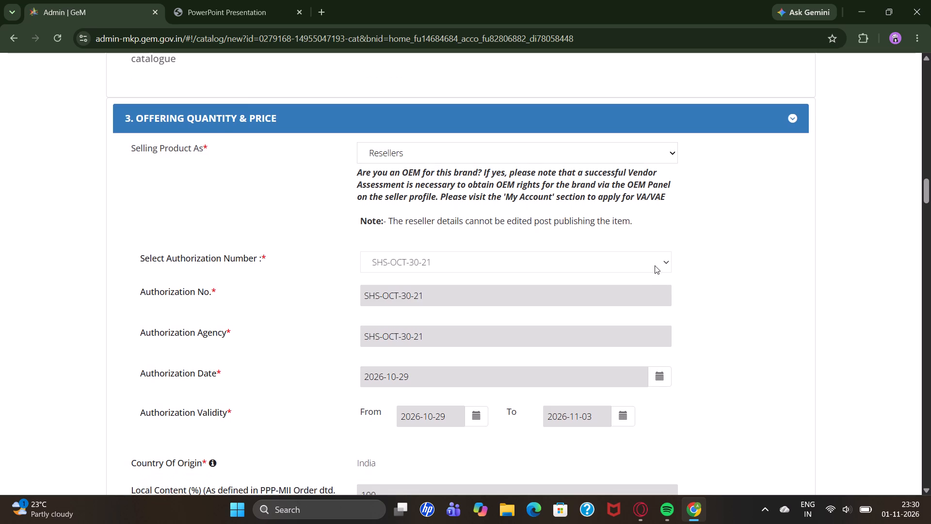
{"action": "scroll", "coordinate": [655, 265], "scroll_direction": "down", "scroll_amount": 1}
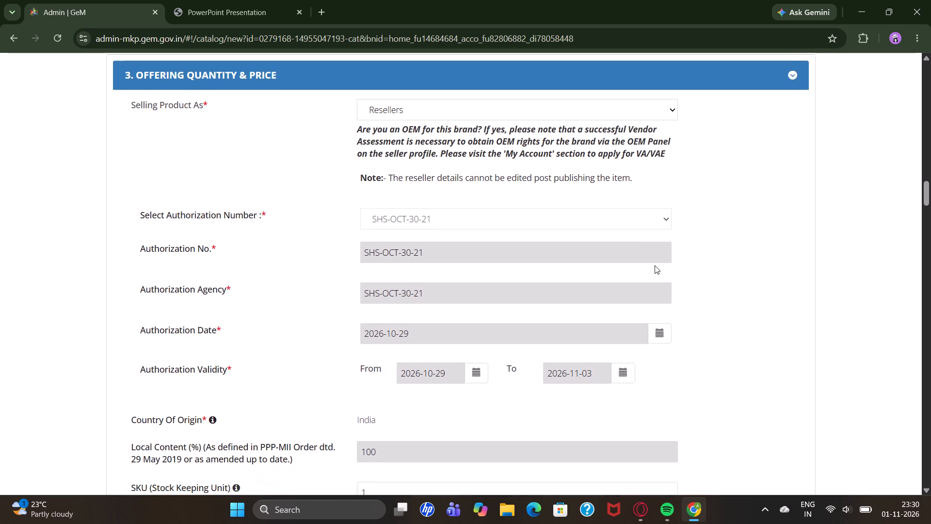
{"action": "scroll", "coordinate": [655, 265], "scroll_direction": "down", "scroll_amount": 1}
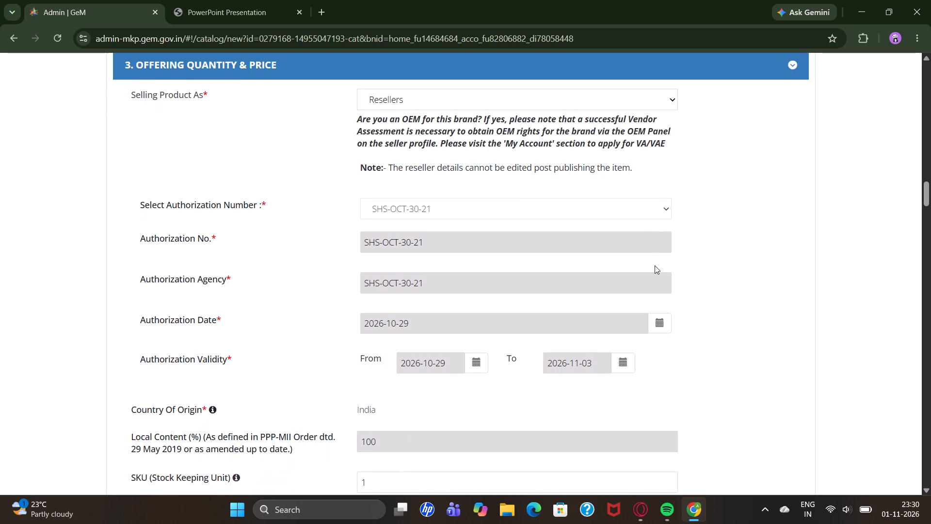
{"action": "scroll", "coordinate": [655, 265], "scroll_direction": "down", "scroll_amount": 1}
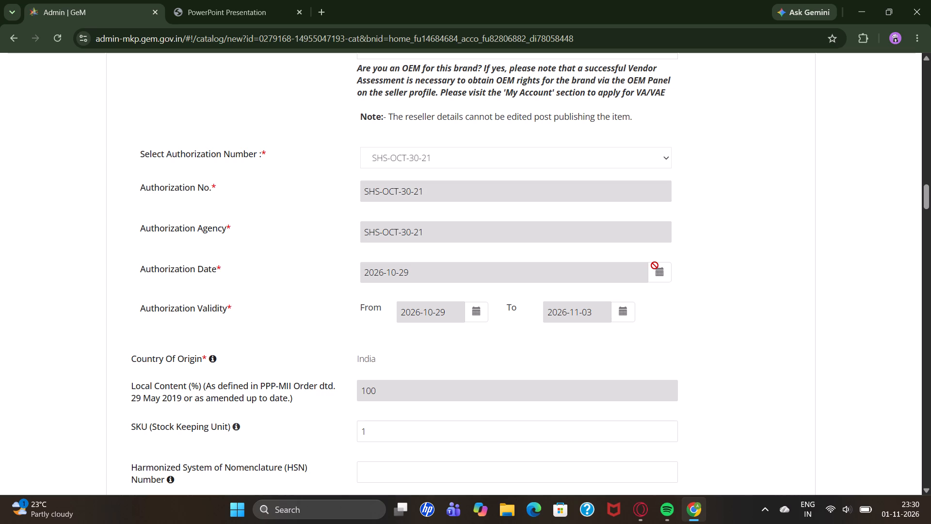
Review the country of origin, local content, SKU, HSN number, MRP and offer price fields of the offering.
{"action": "scroll", "coordinate": [655, 265], "scroll_direction": "down", "scroll_amount": 3}
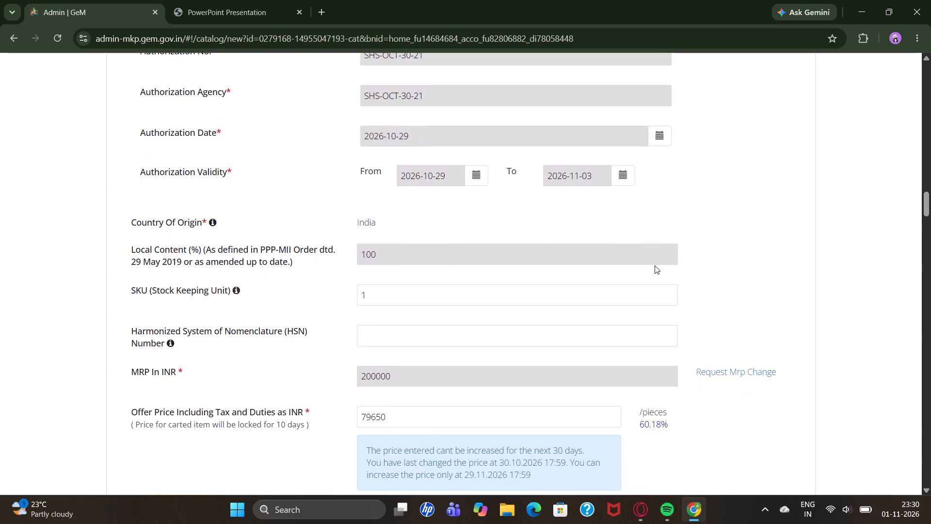
{"action": "scroll", "coordinate": [655, 265], "scroll_direction": "down", "scroll_amount": 2}
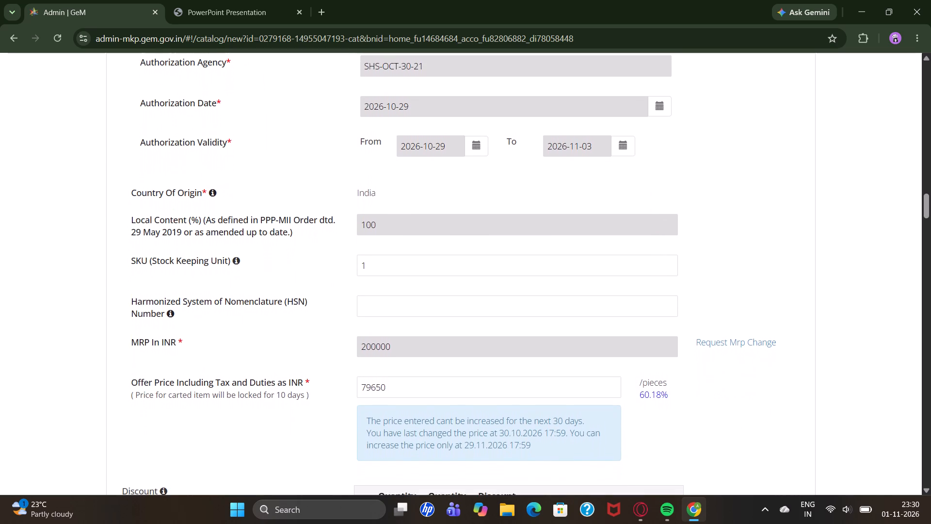
{"action": "scroll", "coordinate": [655, 265], "scroll_direction": "down", "scroll_amount": 1}
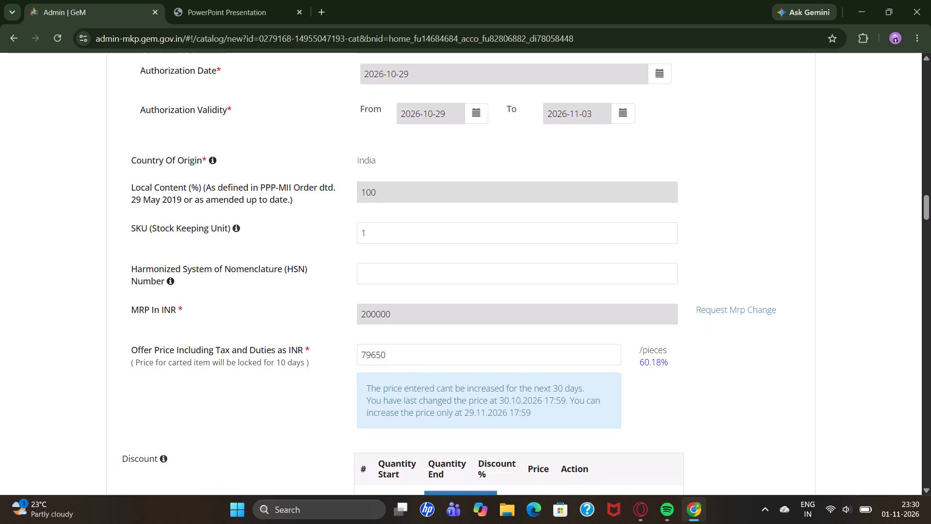
{"action": "scroll", "coordinate": [655, 265], "scroll_direction": "down", "scroll_amount": 1}
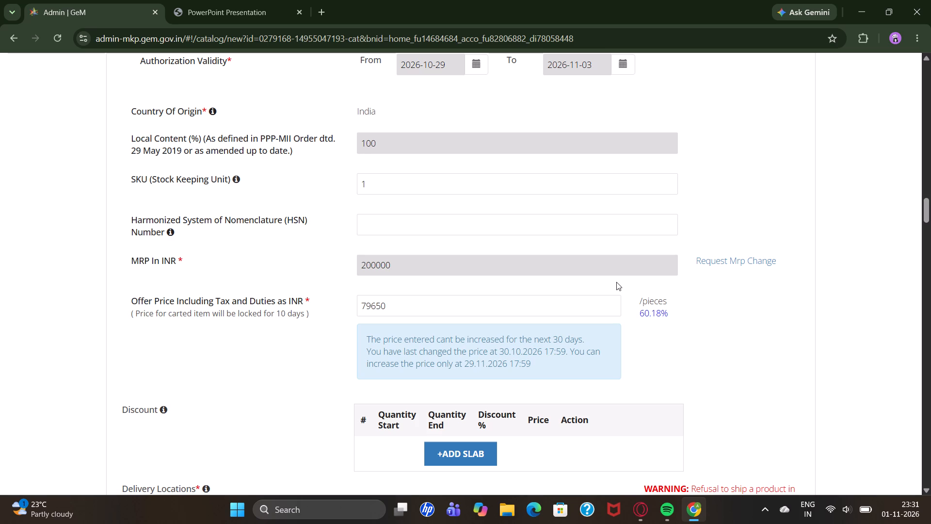
{"action": "scroll", "coordinate": [616, 282], "scroll_direction": "right", "scroll_amount": 1}
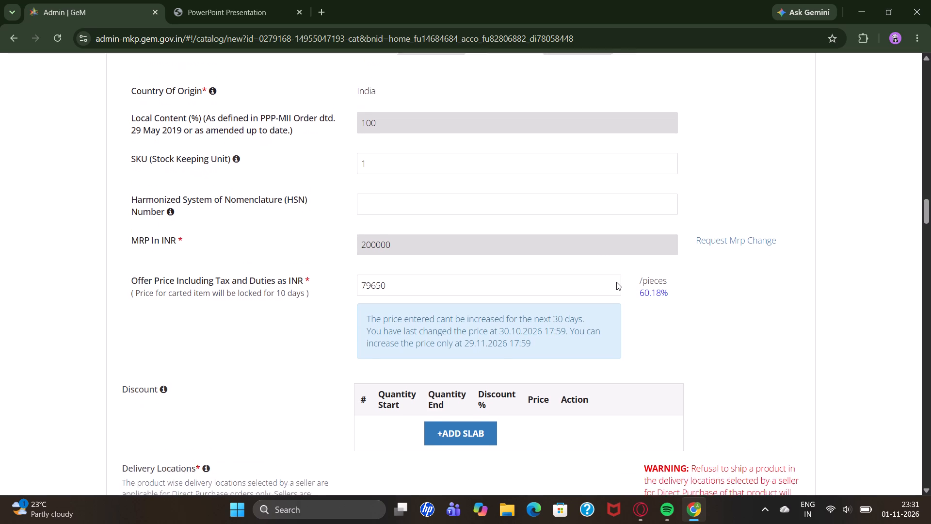
{"action": "scroll", "coordinate": [616, 282], "scroll_direction": "right", "scroll_amount": 2}
Examine the discount slab table and the Delivery Locations settings by State, District and Pincode.
{"action": "scroll", "coordinate": [616, 282], "scroll_direction": "down", "scroll_amount": 1}
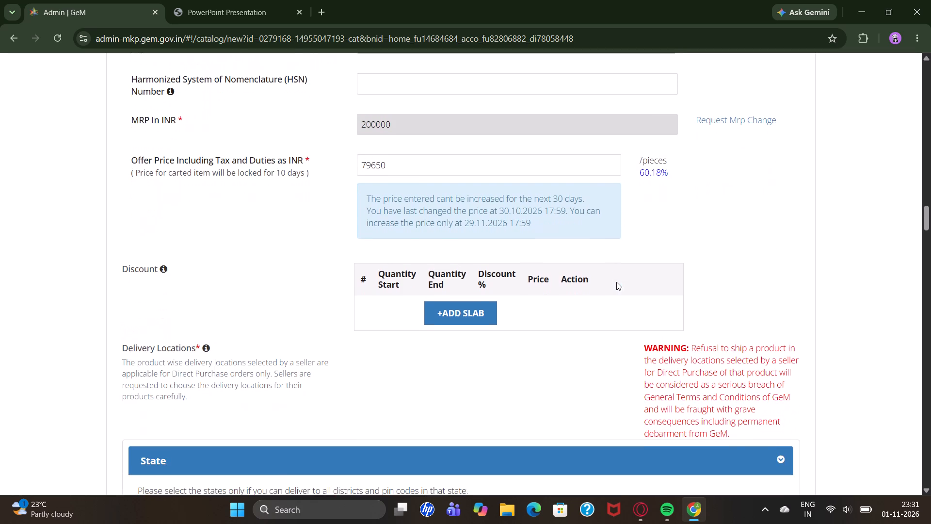
{"action": "scroll", "coordinate": [616, 282], "scroll_direction": "down", "scroll_amount": 1}
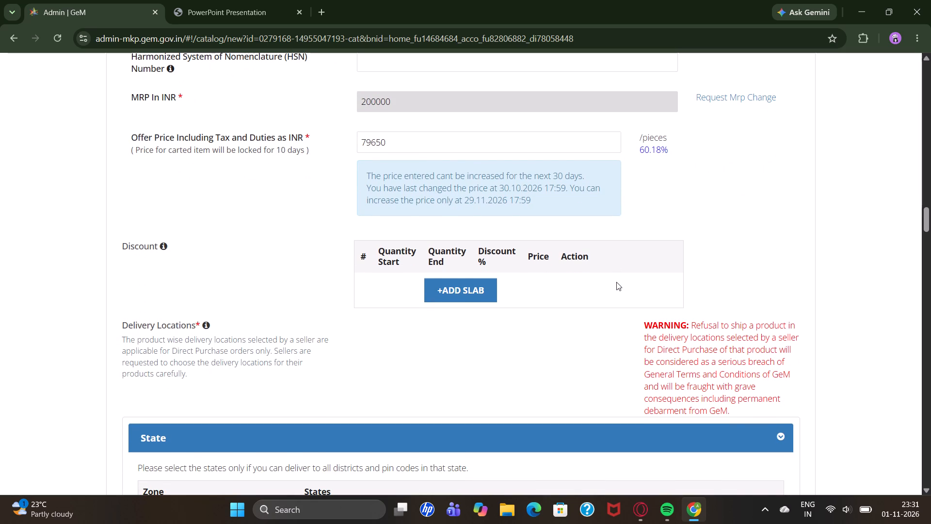
{"action": "scroll", "coordinate": [616, 282], "scroll_direction": "down", "scroll_amount": 2}
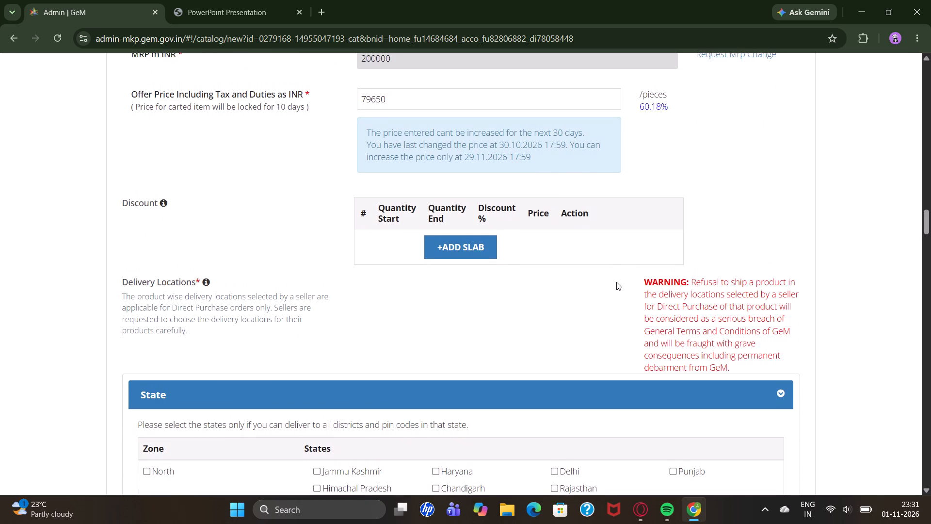
{"action": "scroll", "coordinate": [616, 282], "scroll_direction": "down", "scroll_amount": 2}
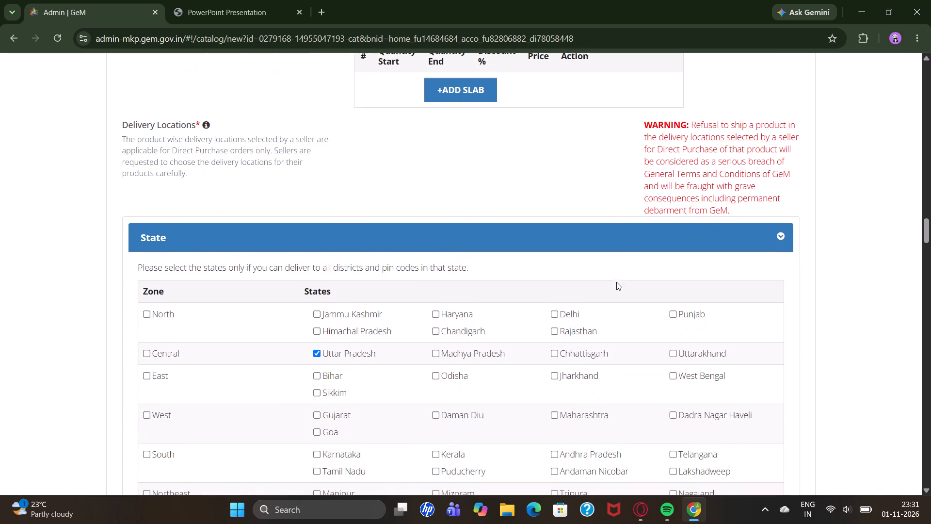
{"action": "scroll", "coordinate": [616, 282], "scroll_direction": "down", "scroll_amount": 2}
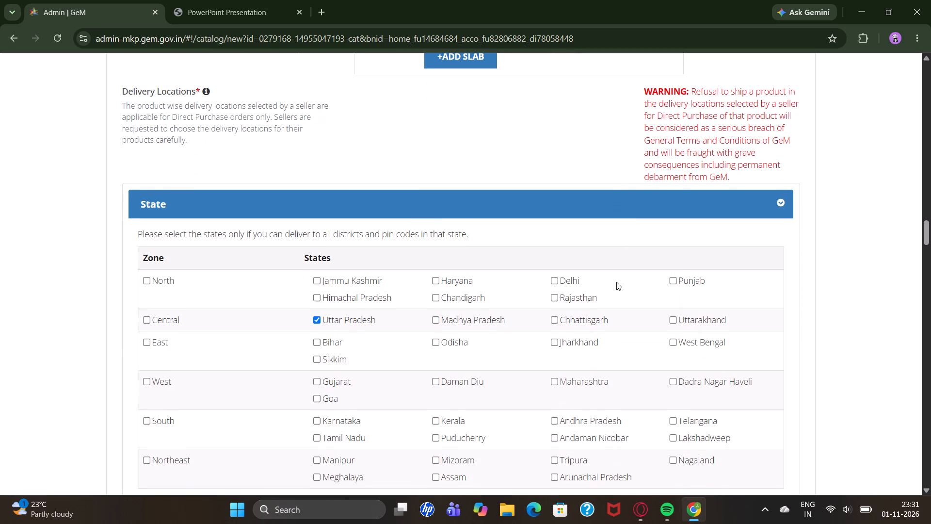
{"action": "scroll", "coordinate": [616, 282], "scroll_direction": "down", "scroll_amount": 5}
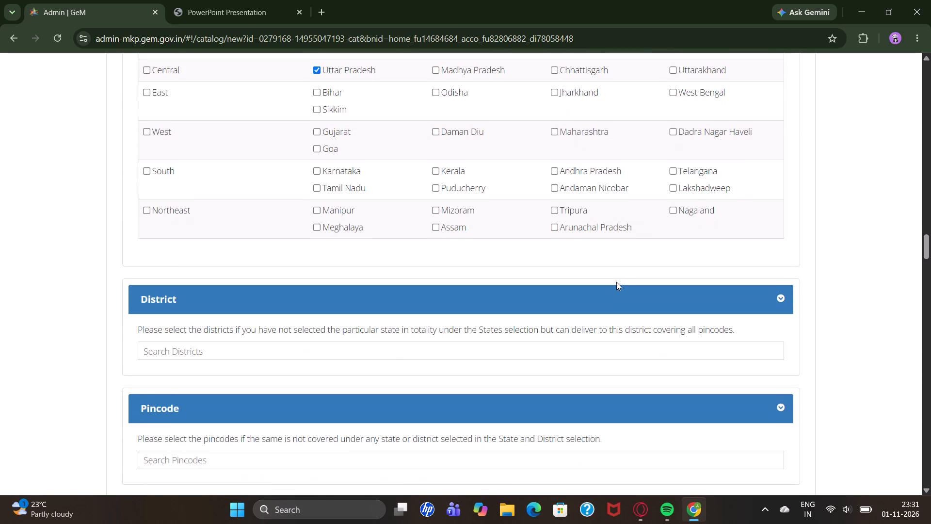
{"action": "left_click", "coordinate": [634, 305]}
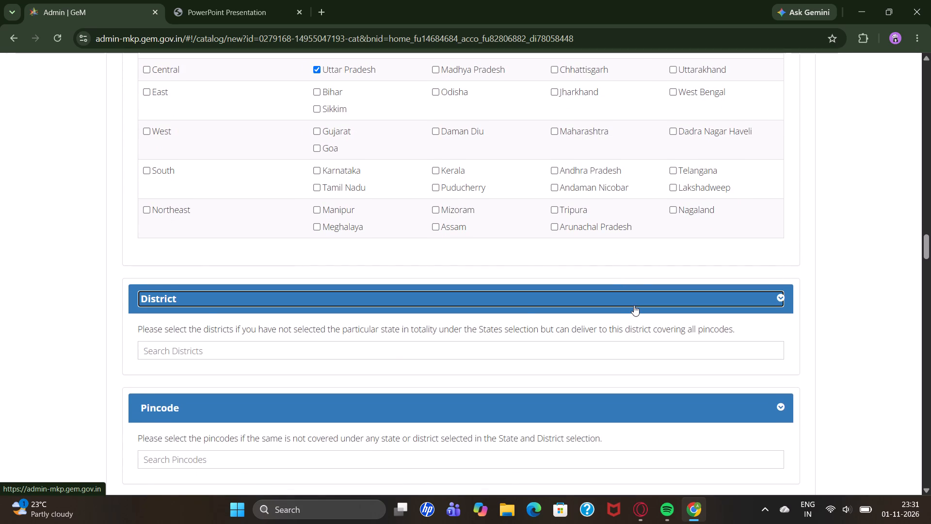
{"action": "left_click", "coordinate": [634, 305]}
{"action": "scroll", "coordinate": [669, 358], "scroll_direction": "down", "scroll_amount": 3}
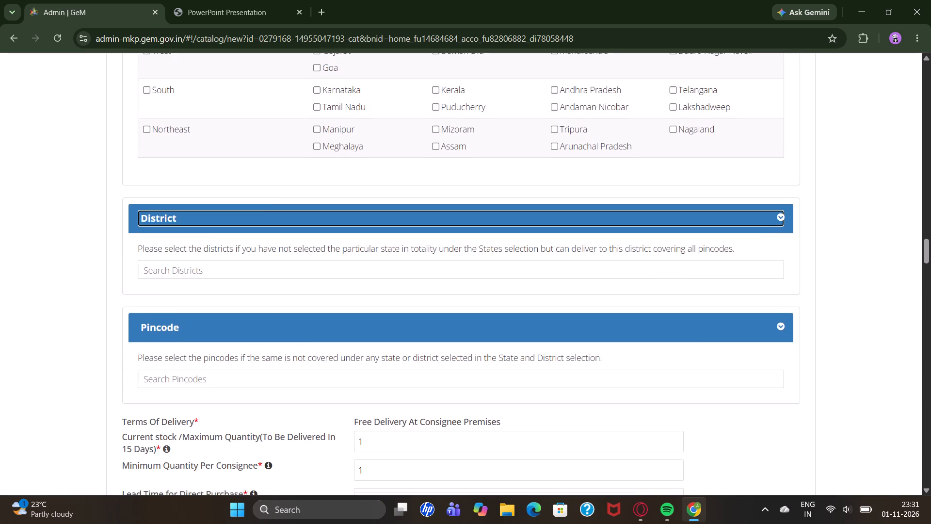
Review the terms of delivery, current stock, minimum quantity per consignee, lead time and the discontinue and confirmation options.
{"action": "scroll", "coordinate": [669, 350], "scroll_direction": "down", "scroll_amount": 2}
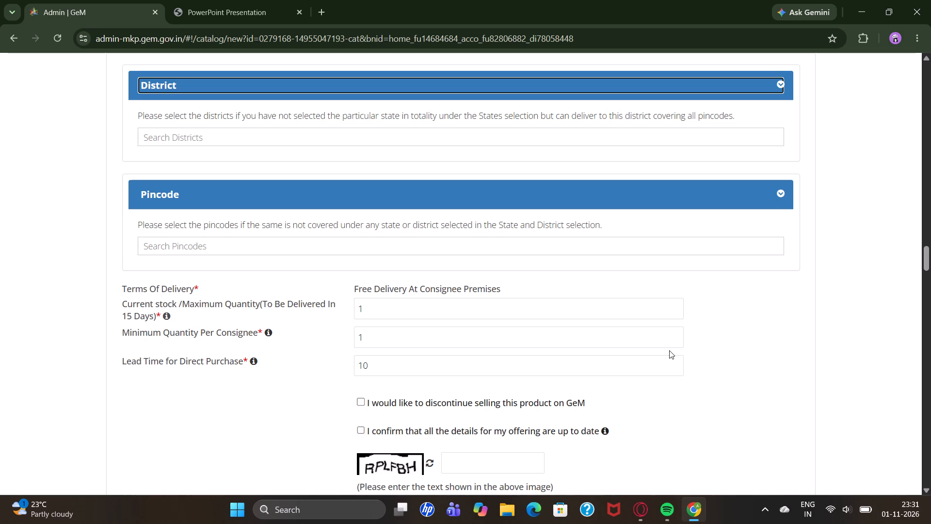
{"action": "scroll", "coordinate": [669, 350], "scroll_direction": "down", "scroll_amount": 2}
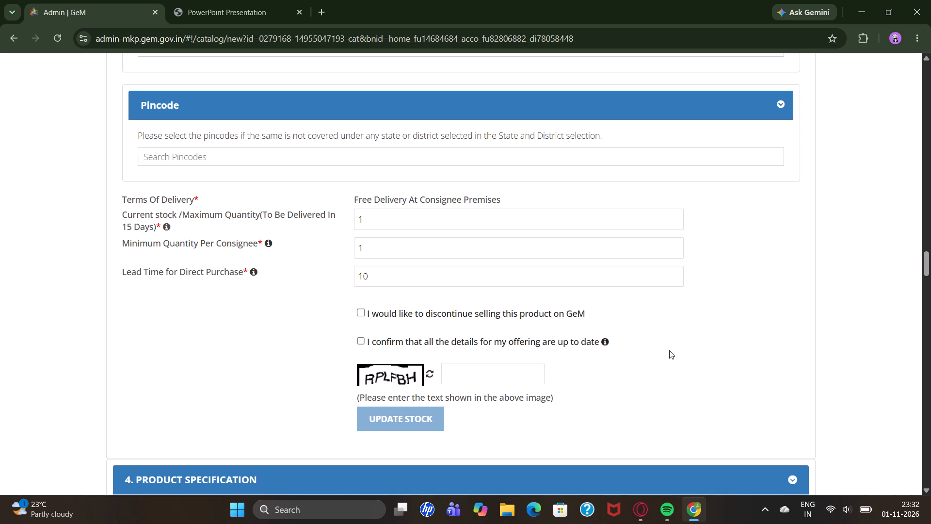
Examine the Product Specification fields and the product image upload section of the display cabinet offering.
{"action": "scroll", "coordinate": [669, 350], "scroll_direction": "down", "scroll_amount": 4}
{"action": "scroll", "coordinate": [693, 244], "scroll_direction": "down", "scroll_amount": 4}
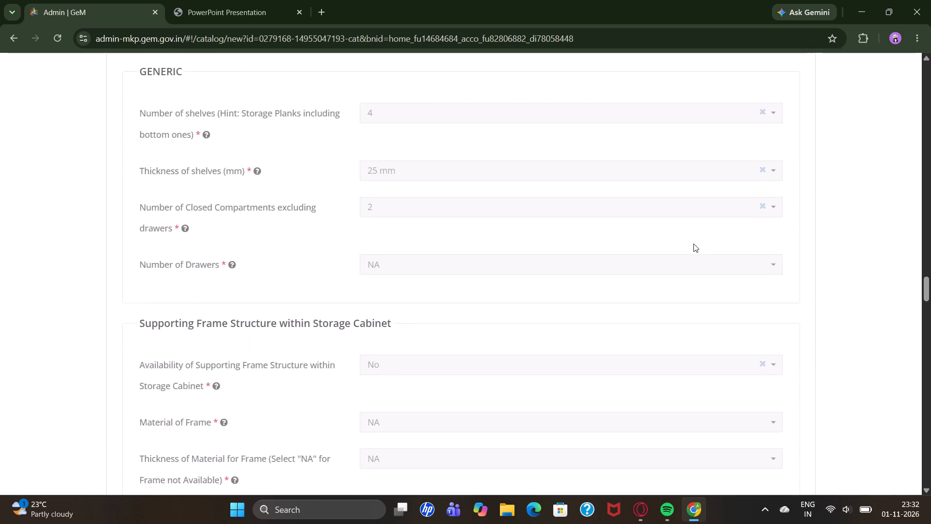
{"action": "scroll", "coordinate": [693, 244], "scroll_direction": "down", "scroll_amount": 7}
{"action": "scroll", "coordinate": [693, 244], "scroll_direction": "right", "scroll_amount": 1}
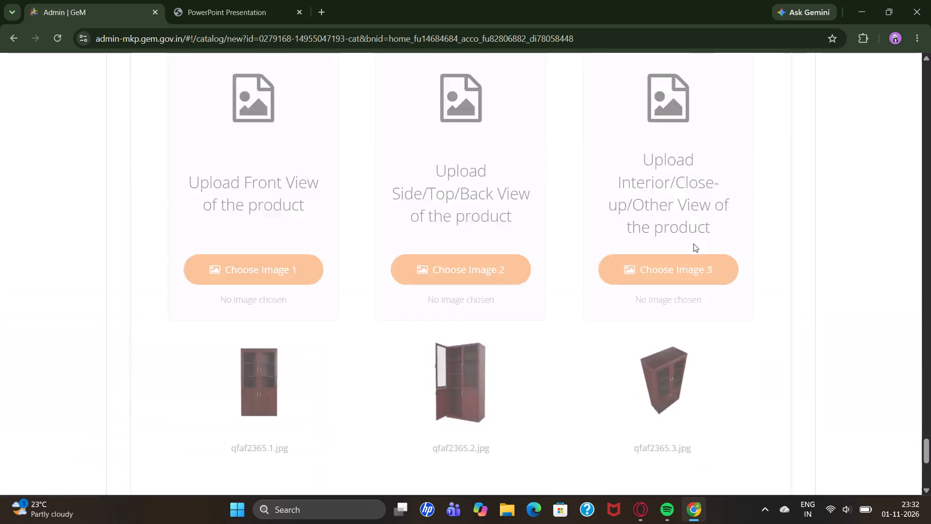
{"action": "scroll", "coordinate": [693, 244], "scroll_direction": "right", "scroll_amount": 1}
{"action": "scroll", "coordinate": [693, 244], "scroll_direction": "up", "scroll_amount": 10}
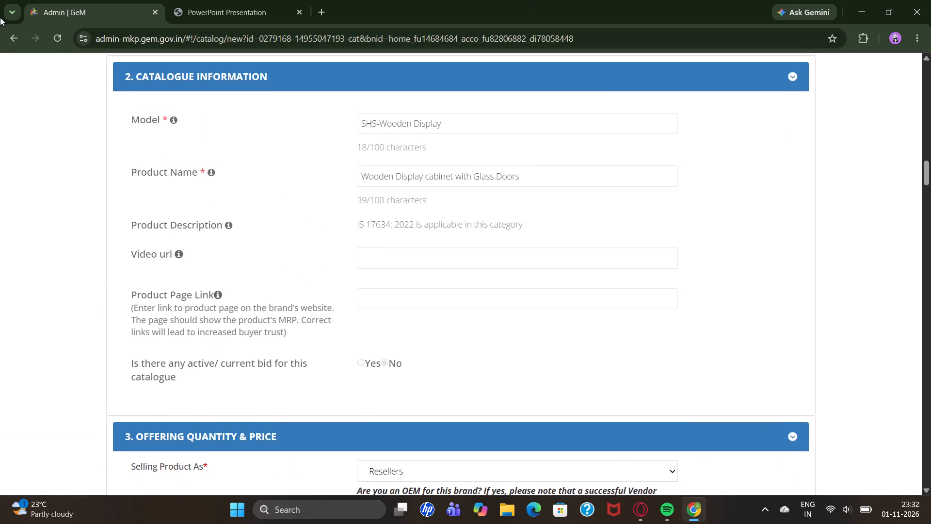
Return to the catalogue listing and review the status and actions of the Published products.
{"action": "left_click", "coordinate": [20, 39]}
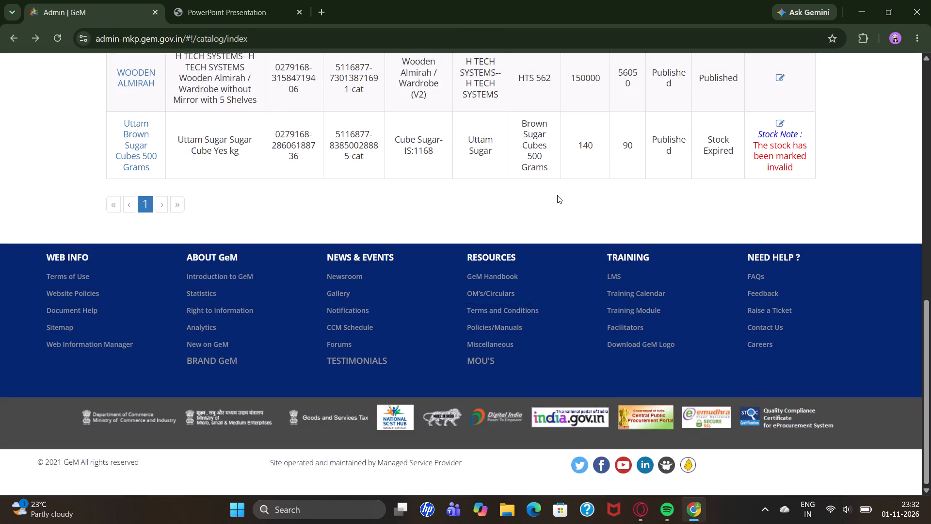
{"action": "scroll", "coordinate": [557, 195], "scroll_direction": "up", "scroll_amount": 3}
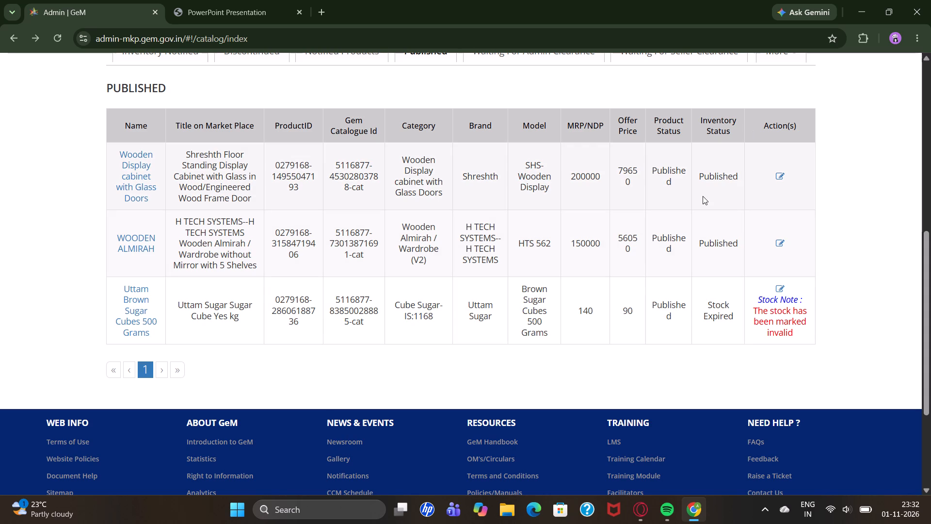
{"action": "scroll", "coordinate": [709, 277], "scroll_direction": "up", "scroll_amount": 1}
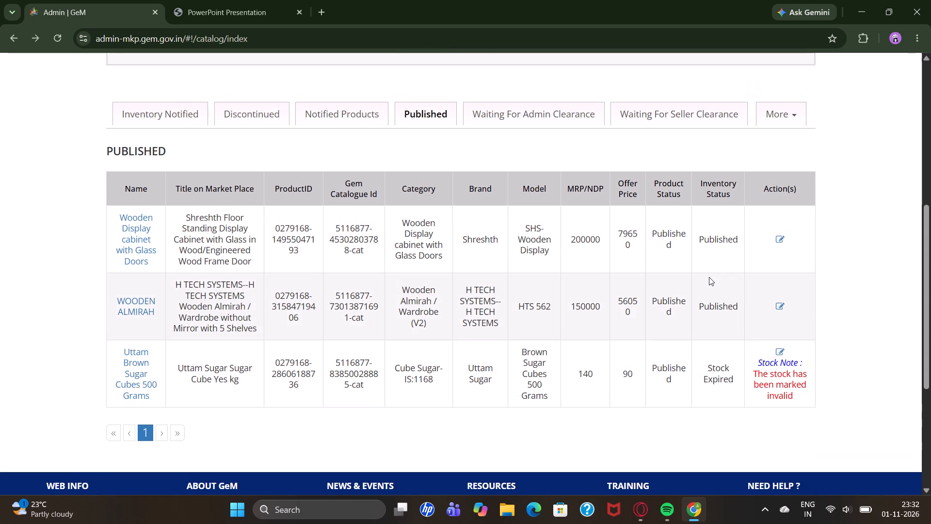
{"action": "scroll", "coordinate": [709, 277], "scroll_direction": "up", "scroll_amount": 1}
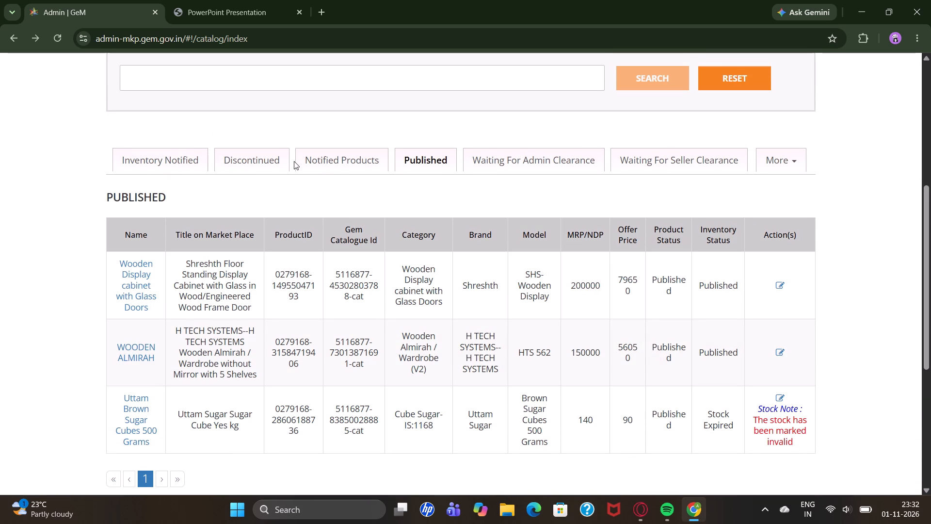
Compare the product lists under Waiting For Seller Clearance, Waiting For Admin Clearance, Published, Notified Products and Discontinued.
{"action": "left_click", "coordinate": [661, 167]}
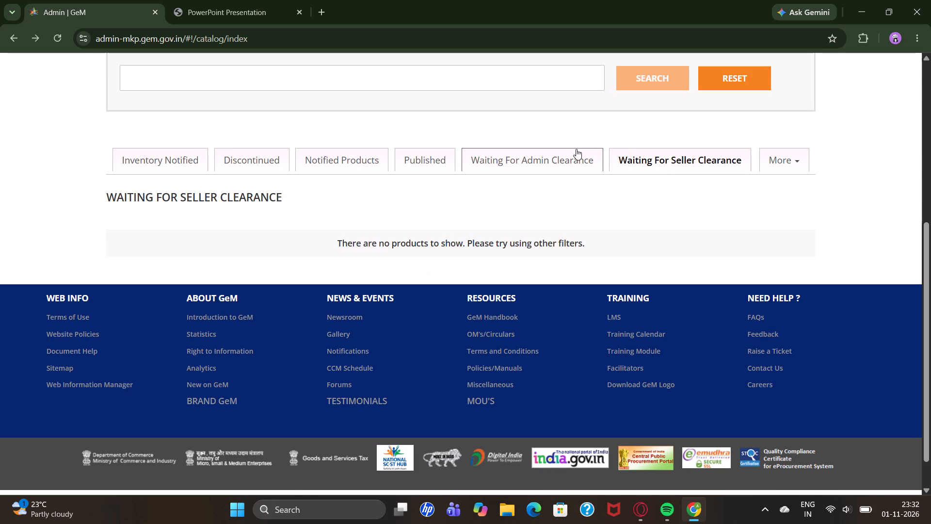
{"action": "left_click", "coordinate": [575, 149]}
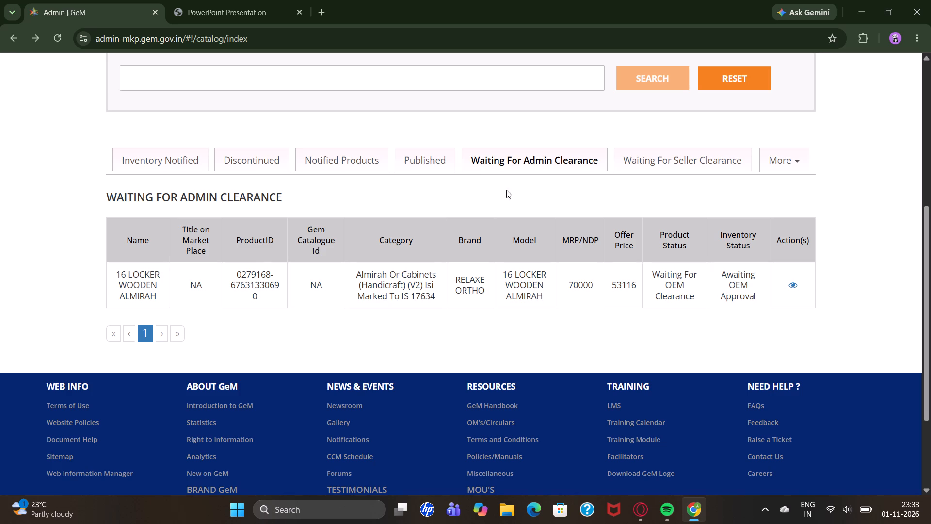
{"action": "left_click", "coordinate": [433, 156]}
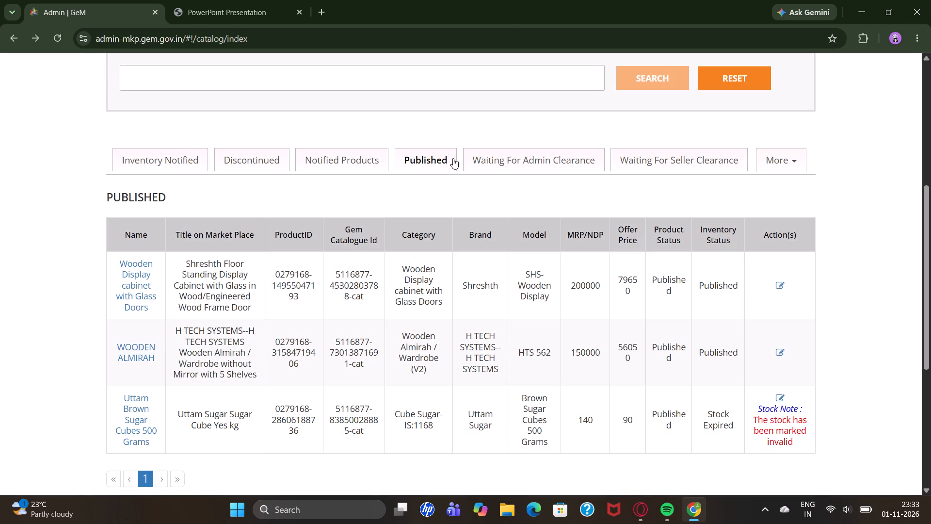
{"action": "left_click", "coordinate": [502, 168]}
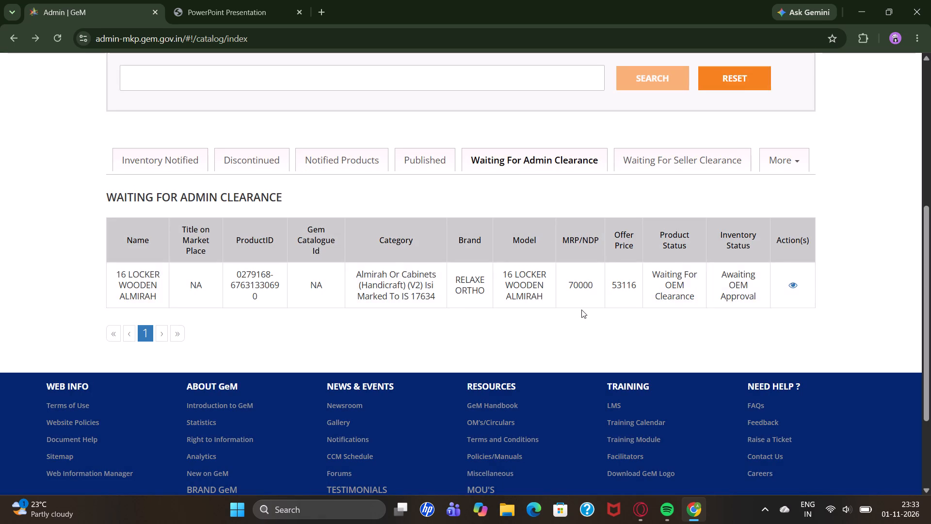
{"action": "left_click", "coordinate": [431, 169]}
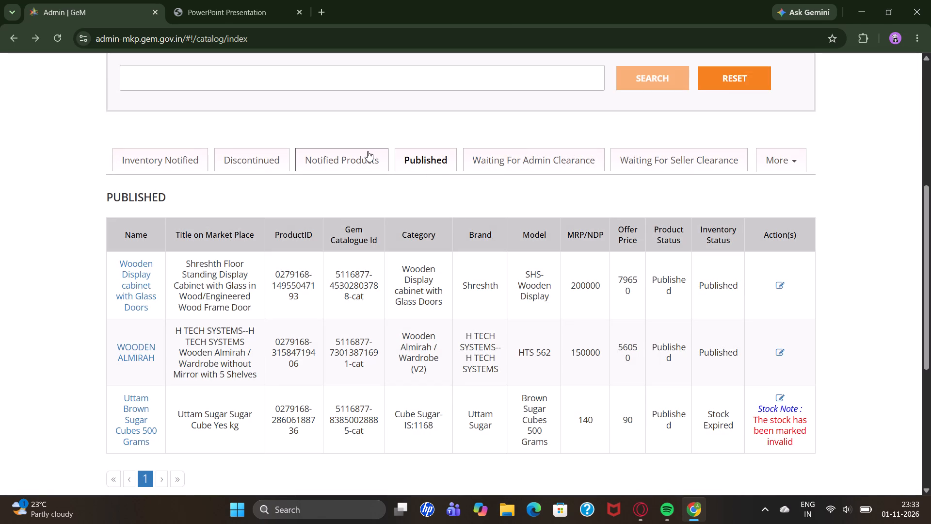
{"action": "left_click", "coordinate": [368, 151]}
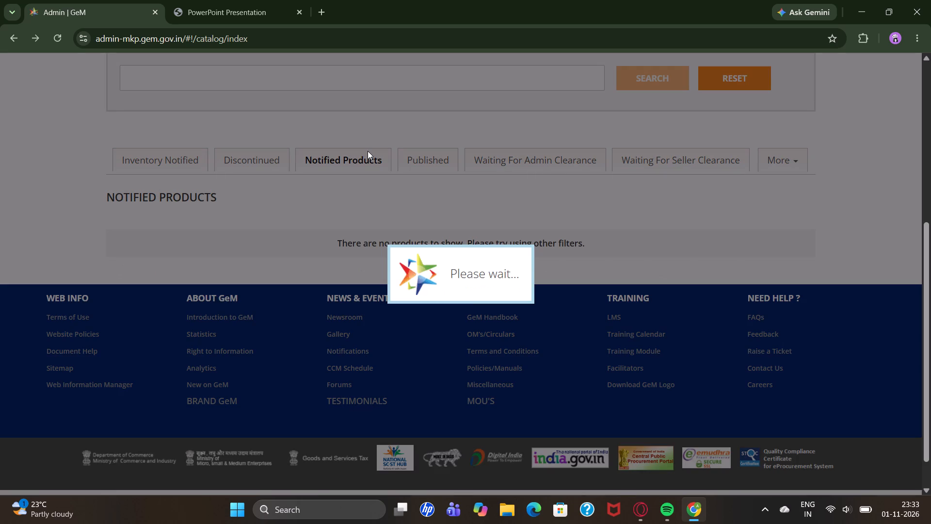
{"action": "left_click", "coordinate": [251, 162]}
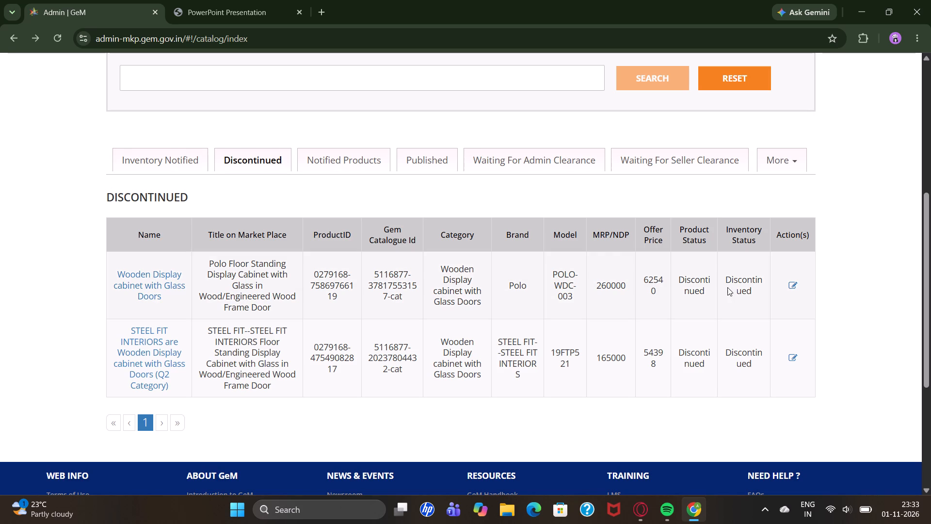
Open the discontinued Polo display cabinet's offering for editing and return to the catalogue listing.
{"action": "left_click", "coordinate": [789, 284]}
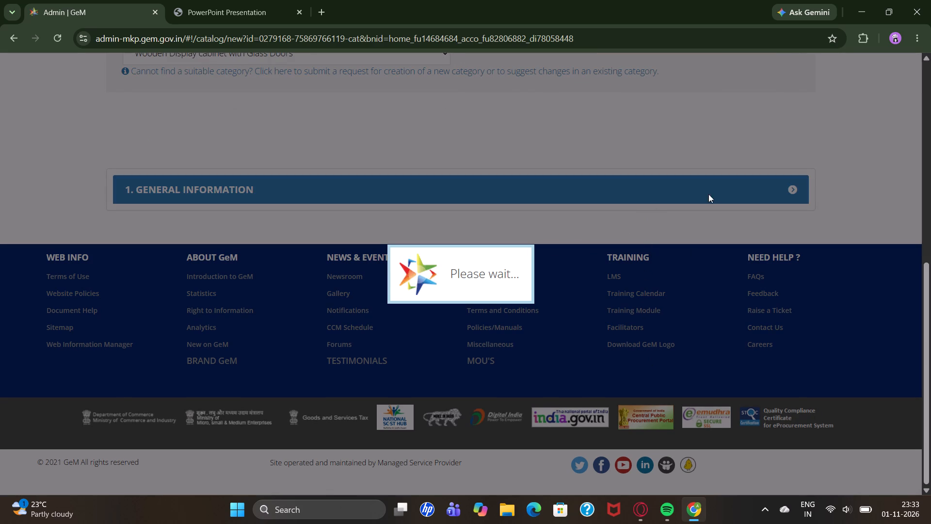
{"action": "left_click", "coordinate": [9, 37]}
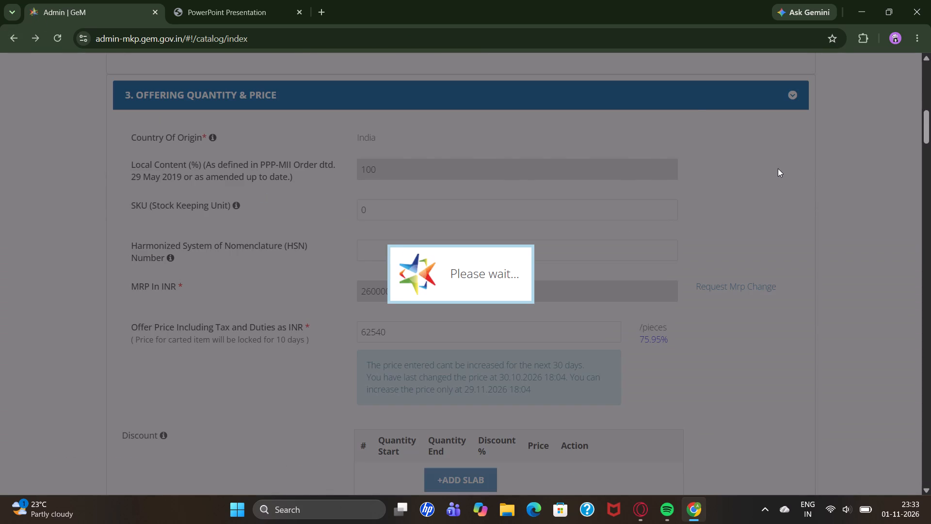
Start a new product offering from the Catalogue's product options.
{"action": "scroll", "coordinate": [778, 168], "scroll_direction": "up", "scroll_amount": 5}
{"action": "scroll", "coordinate": [778, 168], "scroll_direction": "down", "scroll_amount": 3}
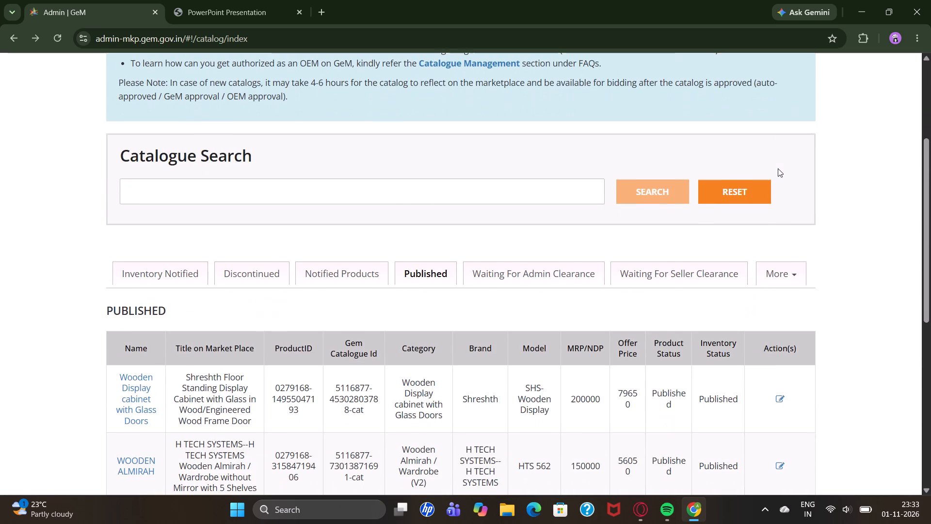
{"action": "scroll", "coordinate": [778, 168], "scroll_direction": "down", "scroll_amount": 1}
{"action": "scroll", "coordinate": [778, 168], "scroll_direction": "up", "scroll_amount": 3}
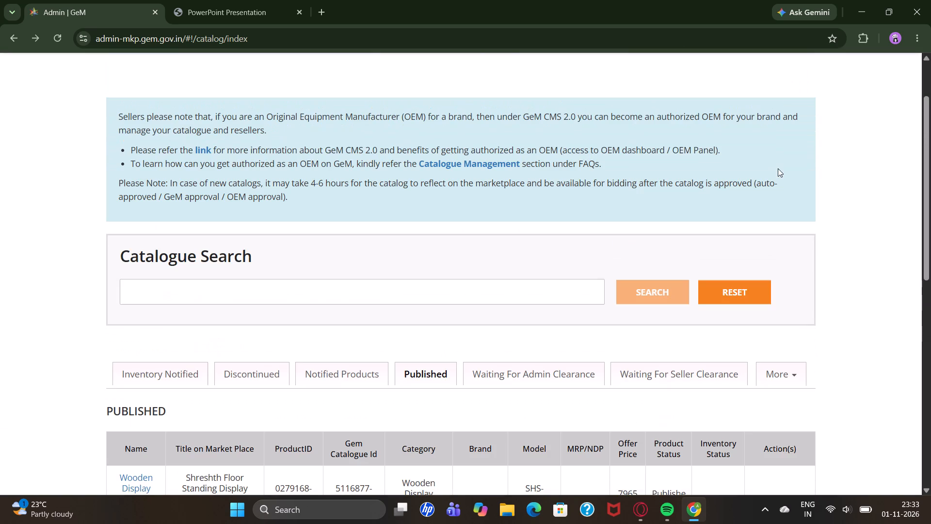
{"action": "left_click", "coordinate": [795, 96]}
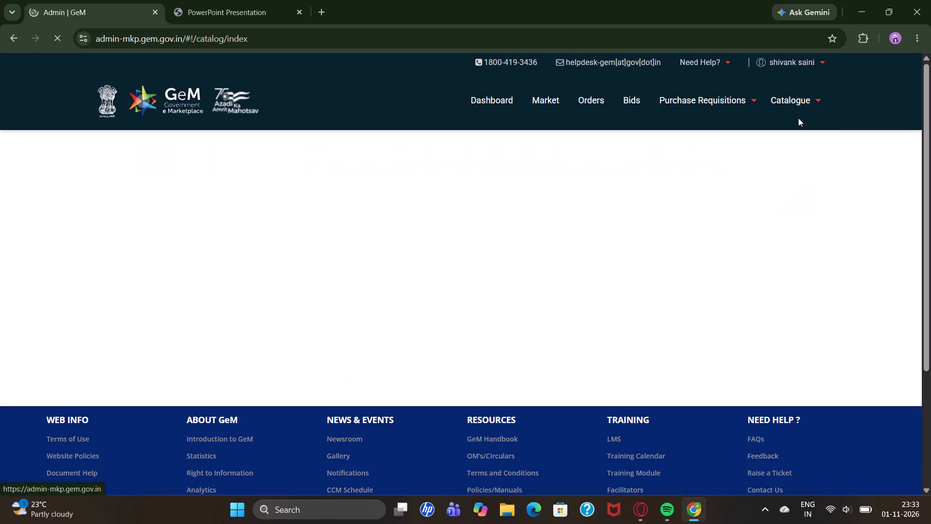
{"action": "left_click", "coordinate": [798, 118]}
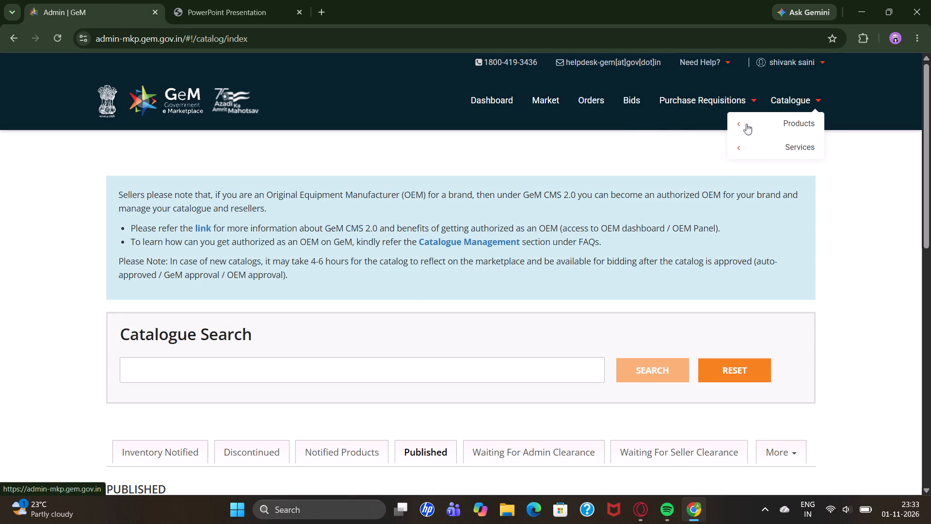
{"action": "left_click", "coordinate": [681, 119]}
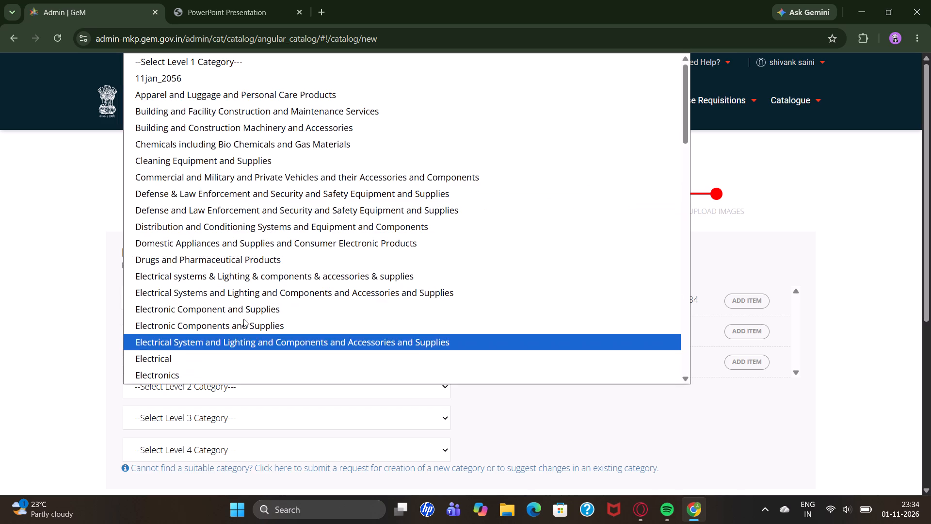
Examine the available Level 1 categories for the new product offering, through the whole list.
{"action": "scroll", "coordinate": [306, 122], "scroll_direction": "up", "scroll_amount": 1}
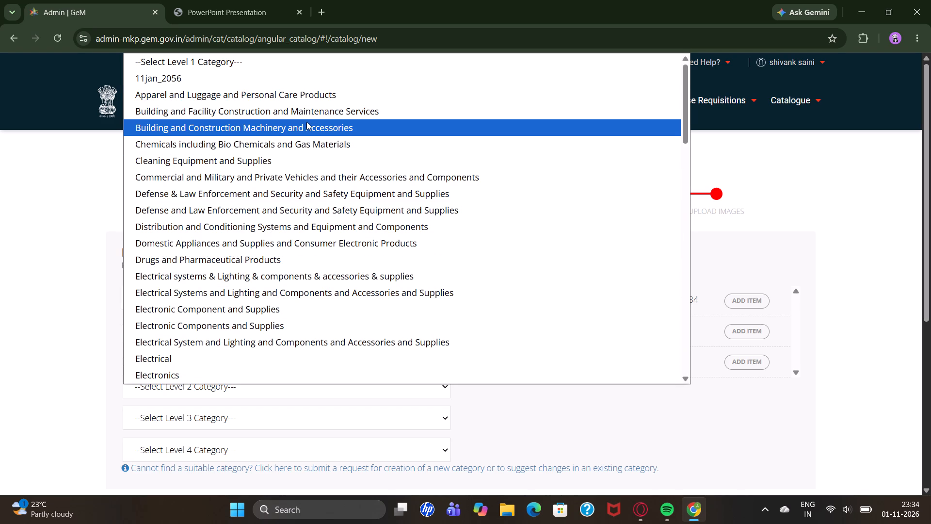
{"action": "scroll", "coordinate": [306, 122], "scroll_direction": "up", "scroll_amount": 1}
{"action": "scroll", "coordinate": [306, 122], "scroll_direction": "down", "scroll_amount": 7}
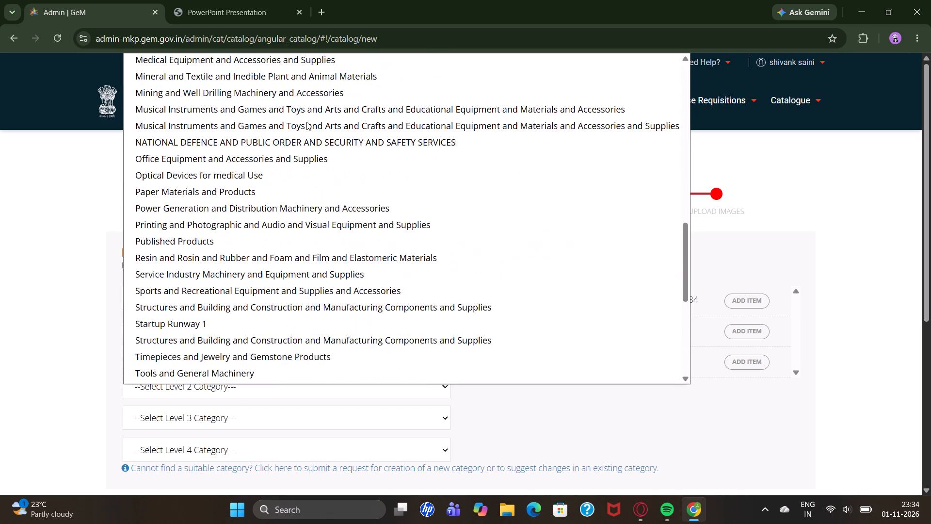
{"action": "scroll", "coordinate": [306, 122], "scroll_direction": "down", "scroll_amount": 6}
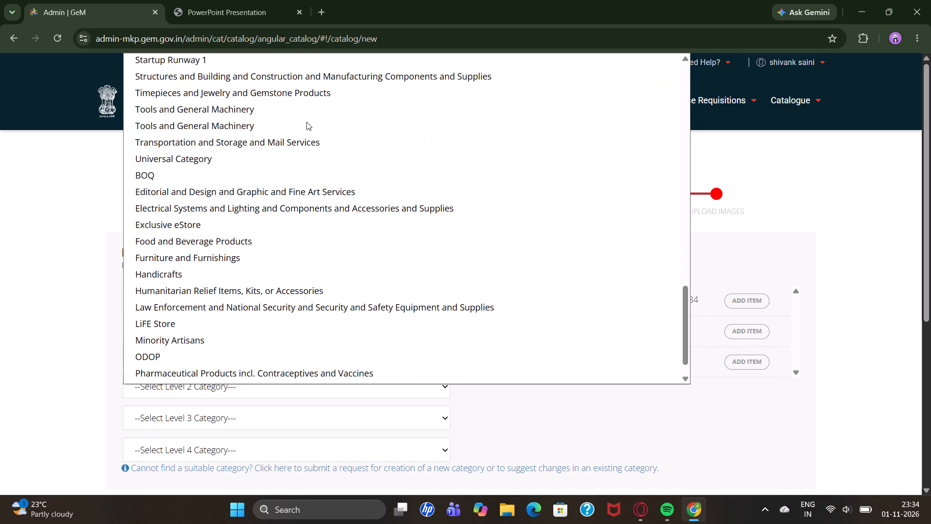
{"action": "scroll", "coordinate": [306, 122], "scroll_direction": "up", "scroll_amount": 2}
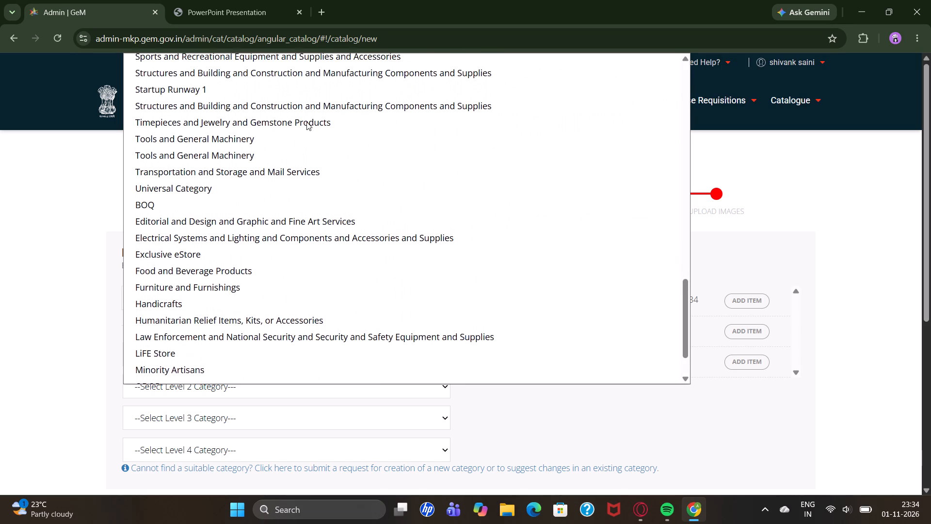
{"action": "scroll", "coordinate": [306, 122], "scroll_direction": "up", "scroll_amount": 1}
{"action": "scroll", "coordinate": [306, 122], "scroll_direction": "right", "scroll_amount": 2}
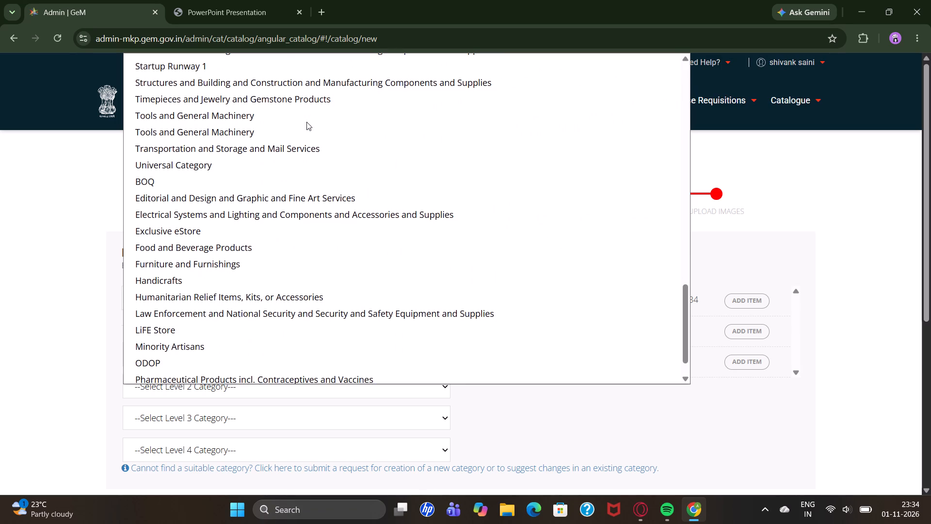
{"action": "scroll", "coordinate": [306, 122], "scroll_direction": "right", "scroll_amount": 1}
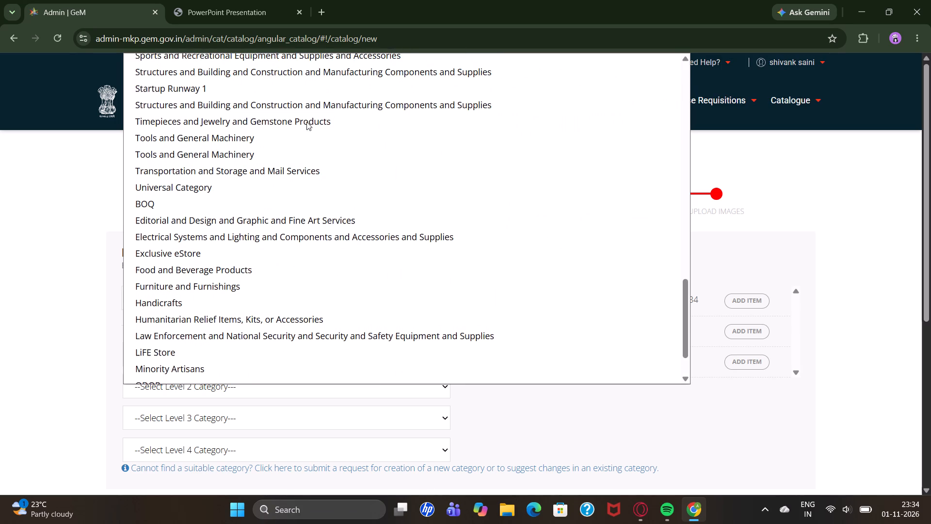
{"action": "scroll", "coordinate": [306, 122], "scroll_direction": "right", "scroll_amount": 1}
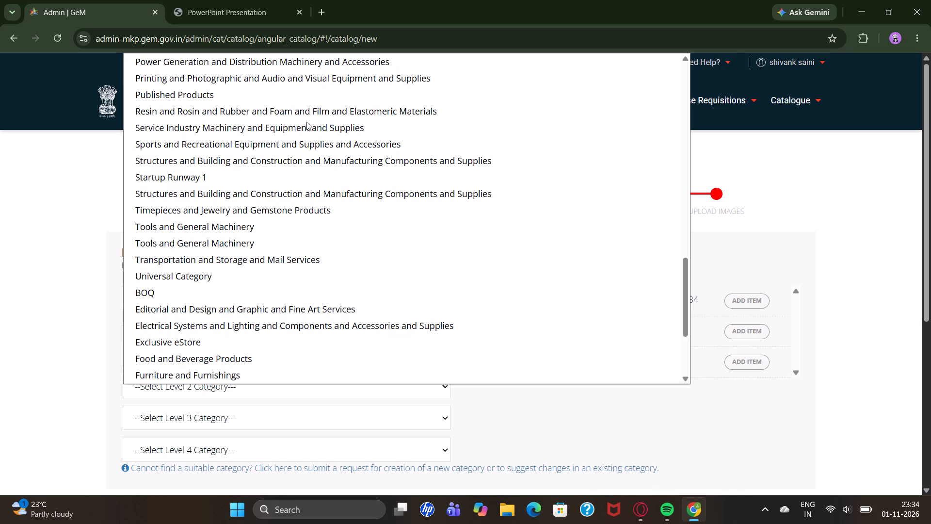
{"action": "scroll", "coordinate": [306, 122], "scroll_direction": "up", "scroll_amount": 1}
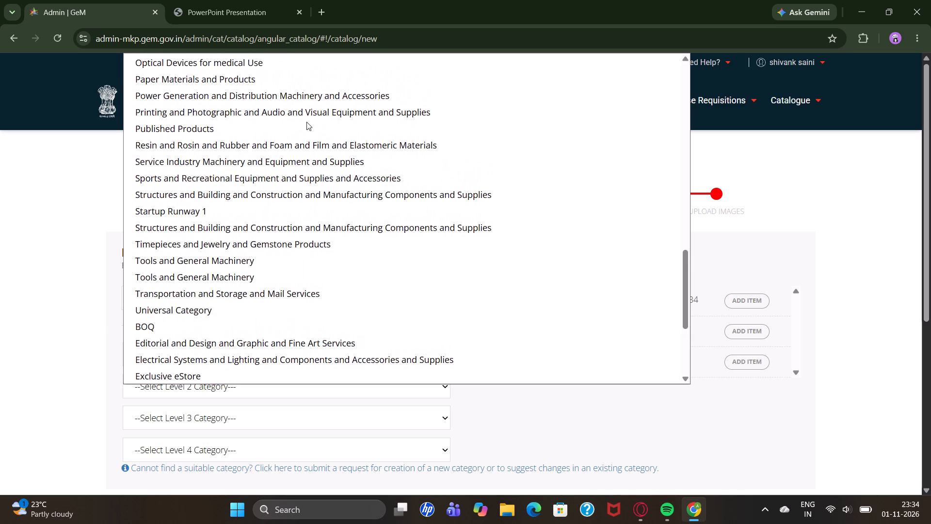
{"action": "scroll", "coordinate": [306, 122], "scroll_direction": "up", "scroll_amount": 3}
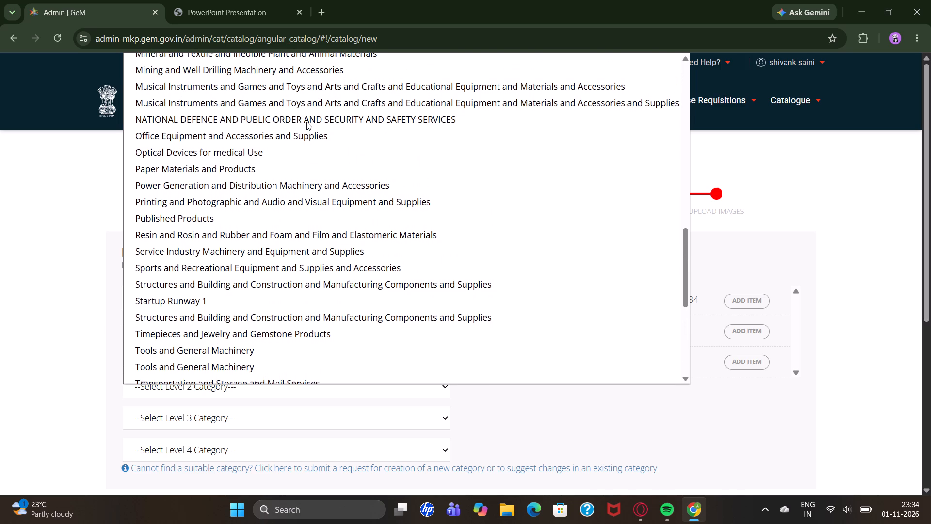
{"action": "scroll", "coordinate": [306, 122], "scroll_direction": "up", "scroll_amount": 3}
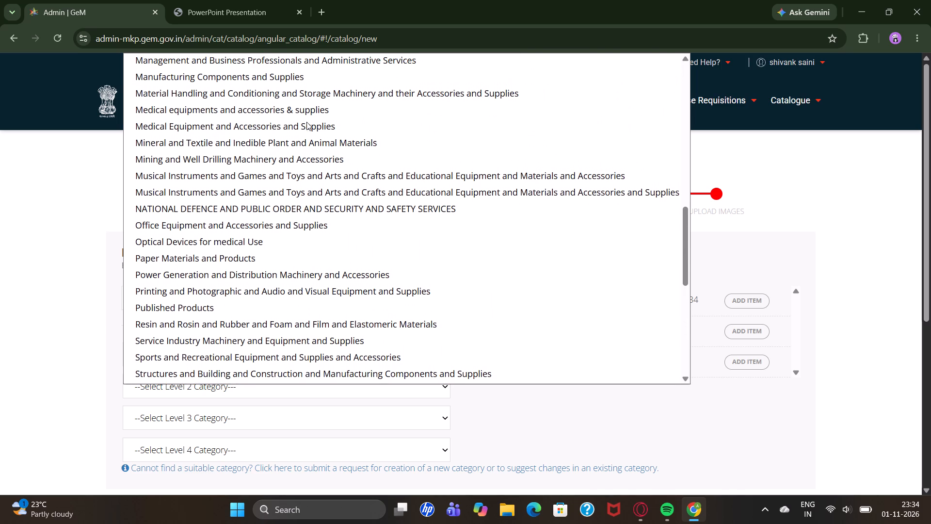
{"action": "scroll", "coordinate": [306, 122], "scroll_direction": "up", "scroll_amount": 5}
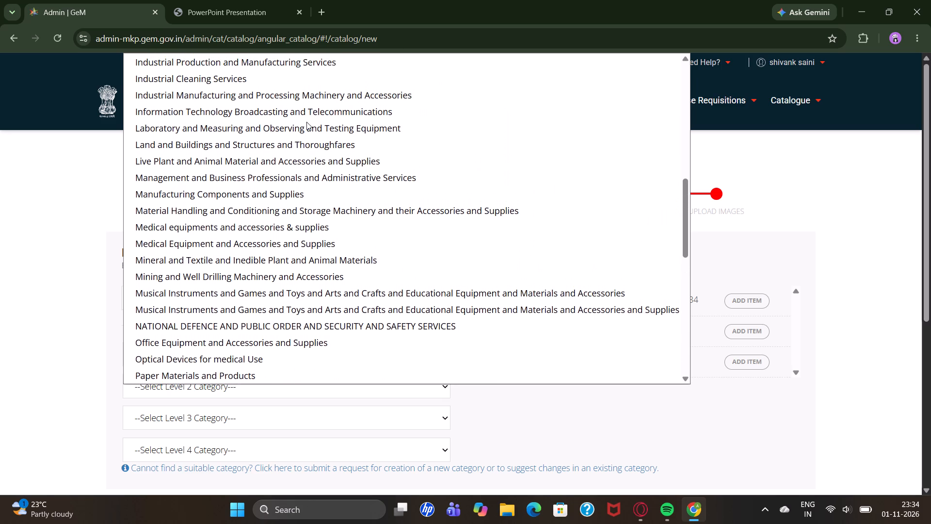
{"action": "scroll", "coordinate": [306, 122], "scroll_direction": "up", "scroll_amount": 4}
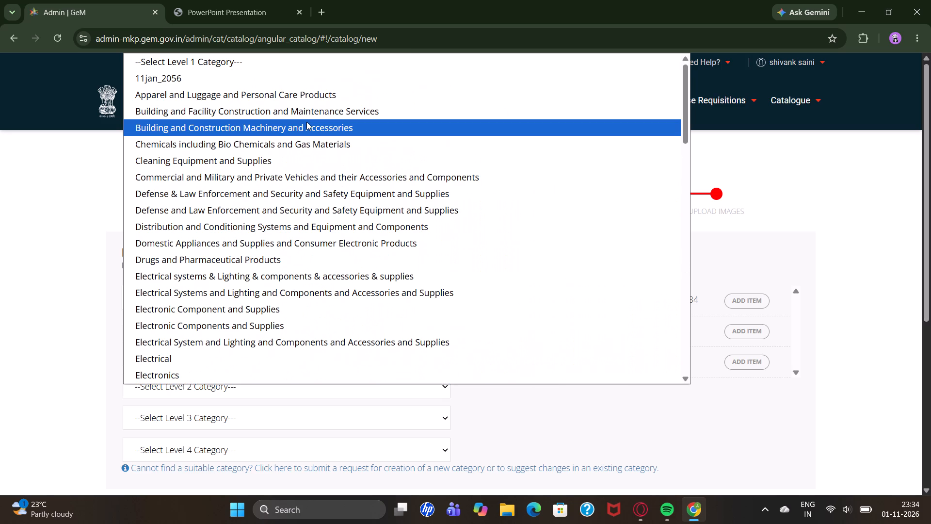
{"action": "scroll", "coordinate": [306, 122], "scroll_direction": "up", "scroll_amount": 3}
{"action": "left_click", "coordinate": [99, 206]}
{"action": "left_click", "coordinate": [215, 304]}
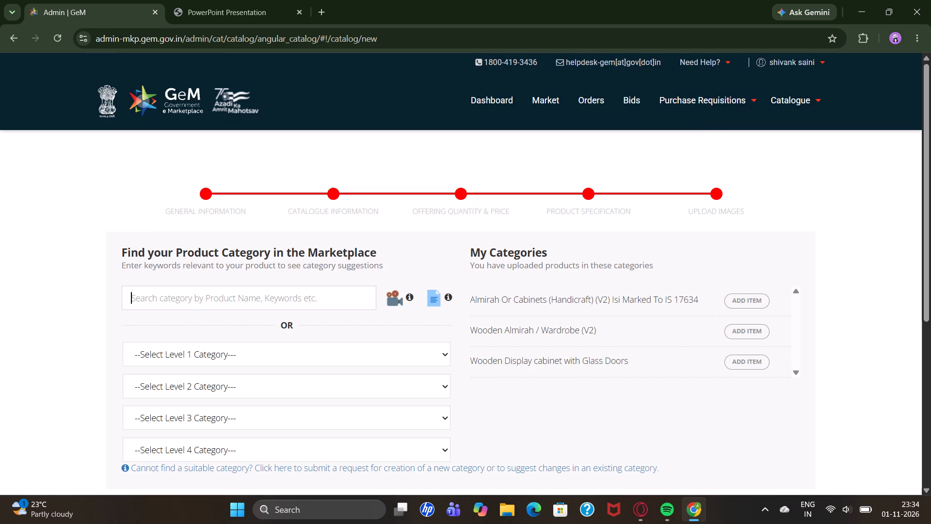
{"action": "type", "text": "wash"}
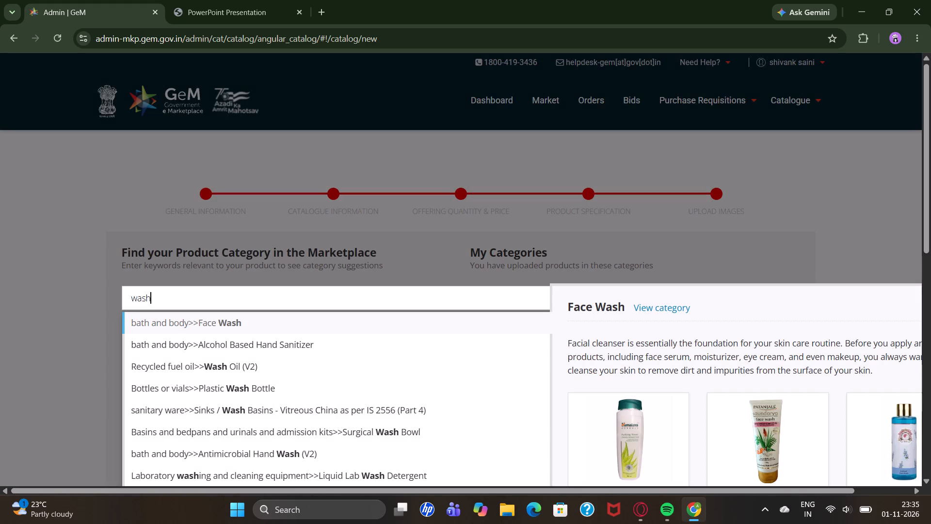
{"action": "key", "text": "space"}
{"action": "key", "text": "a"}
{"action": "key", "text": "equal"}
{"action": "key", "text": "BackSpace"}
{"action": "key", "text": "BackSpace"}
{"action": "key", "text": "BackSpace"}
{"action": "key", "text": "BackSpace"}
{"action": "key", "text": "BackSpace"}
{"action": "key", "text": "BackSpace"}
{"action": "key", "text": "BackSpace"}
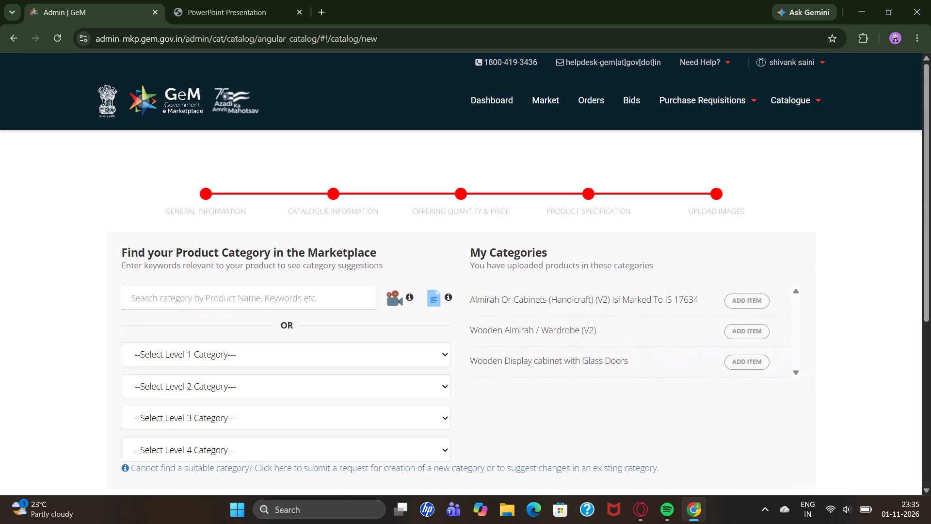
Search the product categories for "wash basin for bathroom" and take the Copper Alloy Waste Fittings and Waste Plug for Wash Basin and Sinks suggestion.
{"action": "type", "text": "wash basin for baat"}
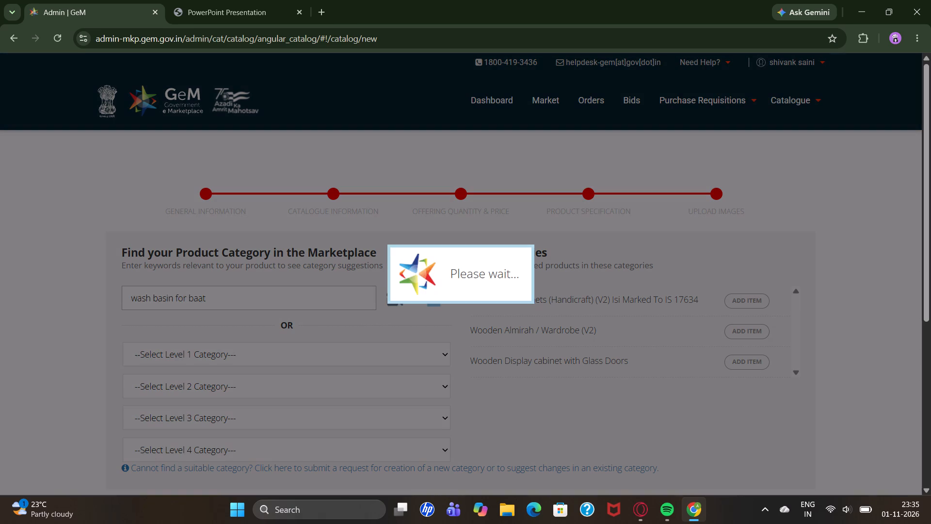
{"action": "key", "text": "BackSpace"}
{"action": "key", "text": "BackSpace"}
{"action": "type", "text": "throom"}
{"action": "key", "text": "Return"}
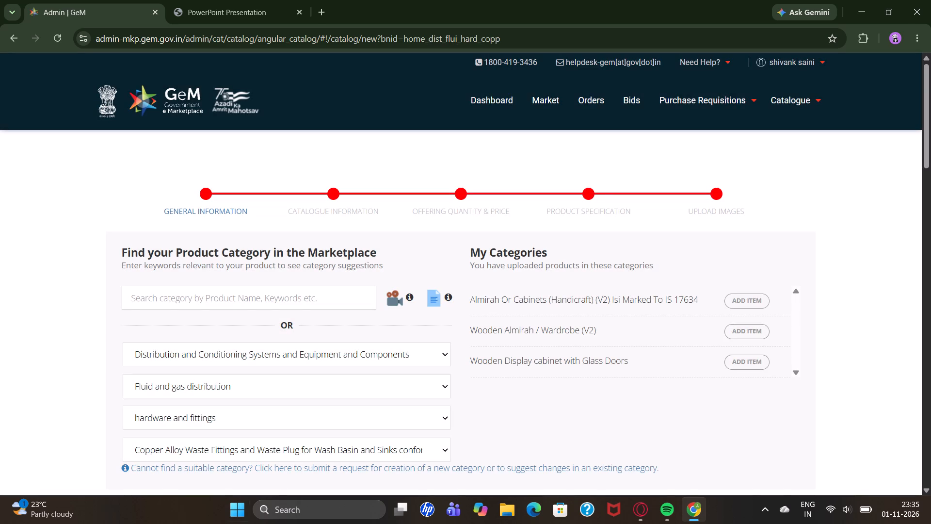
Search for "wash basin for bathroom" and choose the sanitary ware category Wash Basins - Vitreous Sanitary Appliances (Vitreous China) conforming to IS 2556 (Part 4).
{"action": "left_click", "coordinate": [247, 294]}
{"action": "type", "text": "wash basin for"}
{"action": "key", "text": "space"}
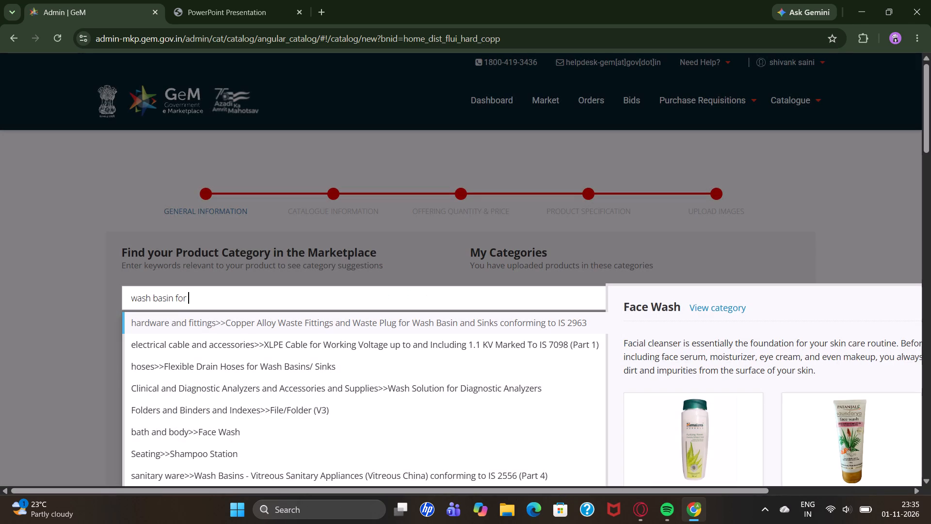
{"action": "type", "text": "bathroom"}
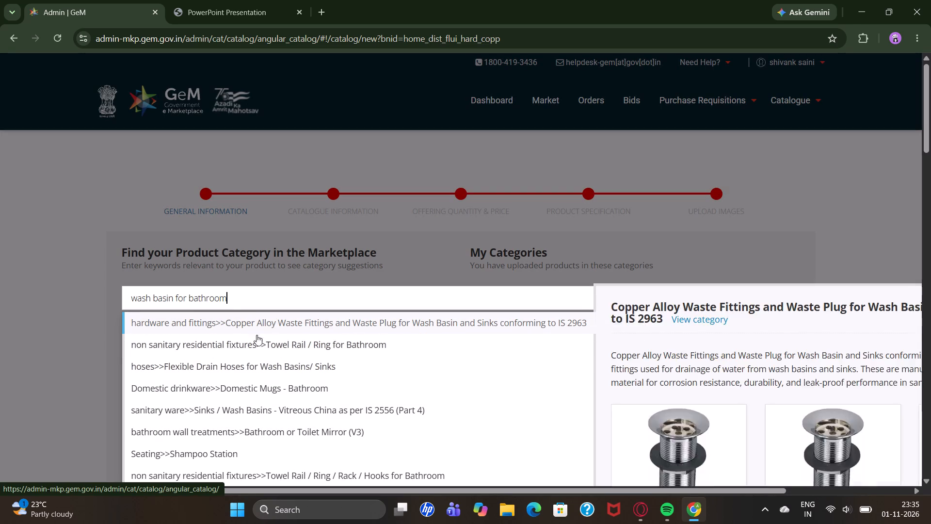
{"action": "scroll", "coordinate": [258, 417], "scroll_direction": "down", "scroll_amount": 1}
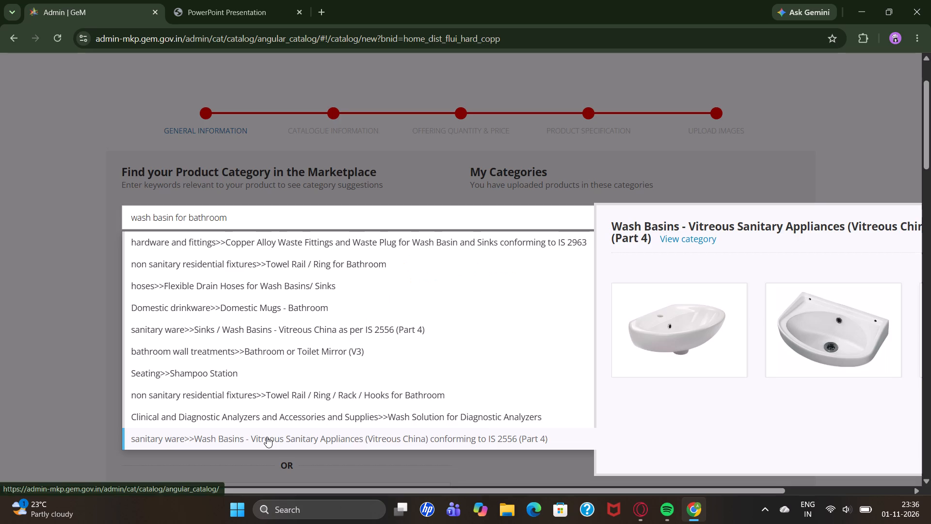
{"action": "left_click", "coordinate": [267, 437]}
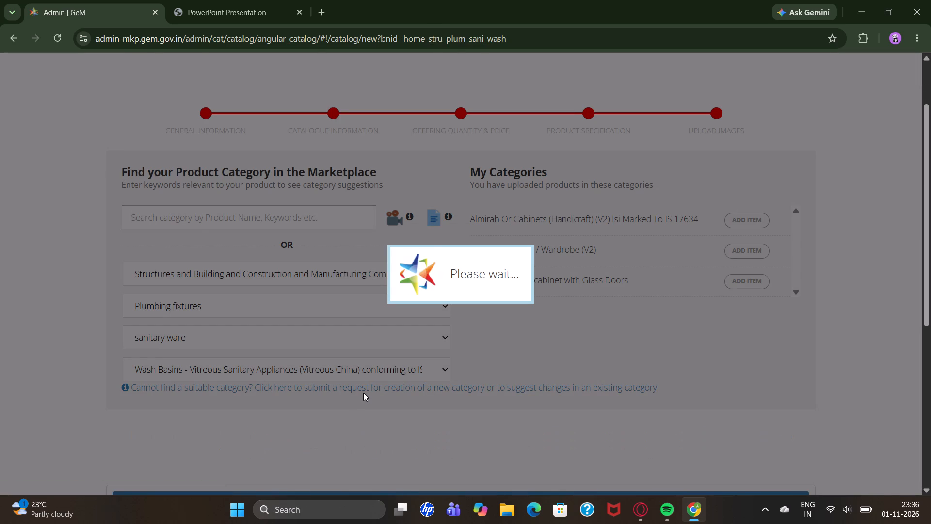
Set the wash basin's Brand/OEM to Jaquar, and view the Auto Create Catalogue options and the Clone Catalogue Specifications field.
{"action": "scroll", "coordinate": [363, 393], "scroll_direction": "down", "scroll_amount": 5}
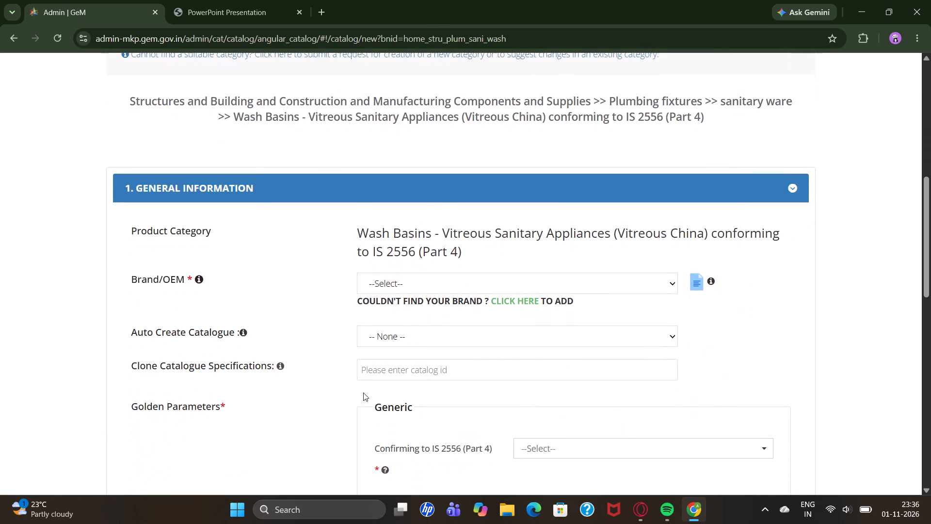
{"action": "scroll", "coordinate": [363, 393], "scroll_direction": "down", "scroll_amount": 1}
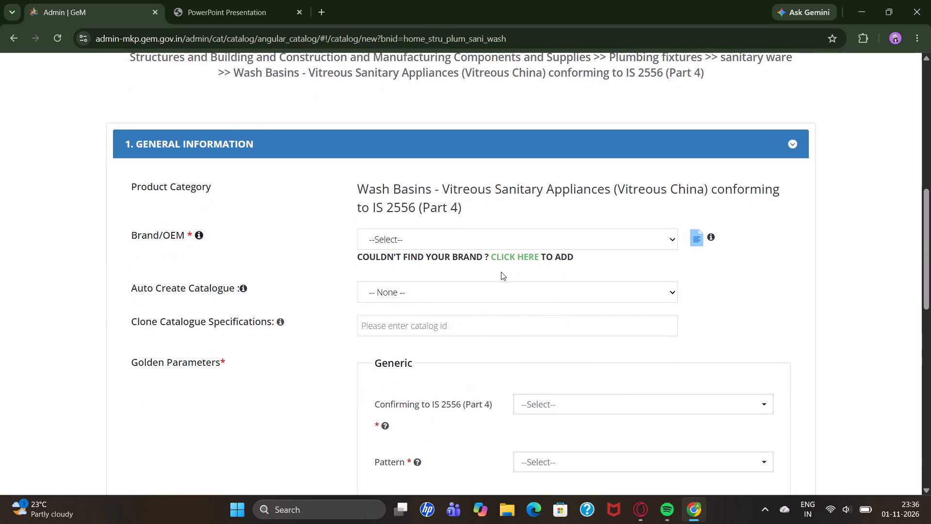
{"action": "left_click", "coordinate": [515, 243]}
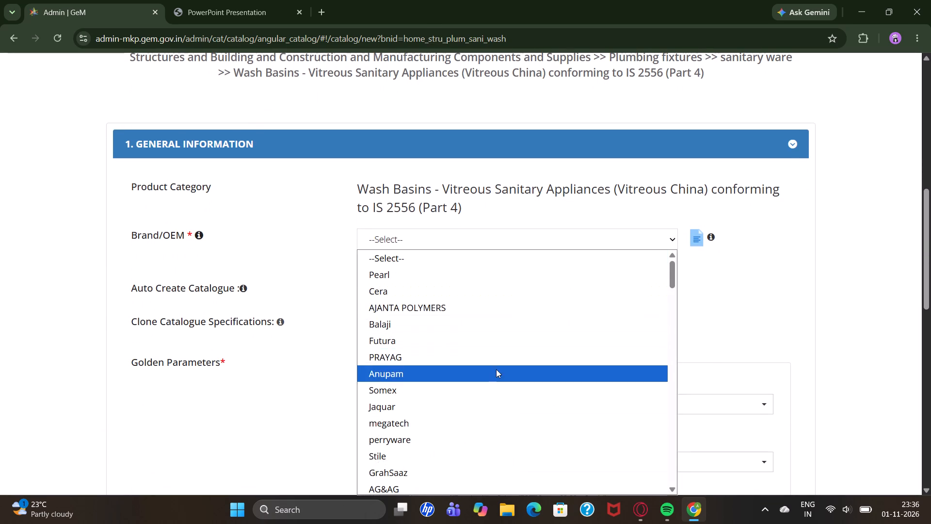
{"action": "scroll", "coordinate": [496, 369], "scroll_direction": "down", "scroll_amount": 1}
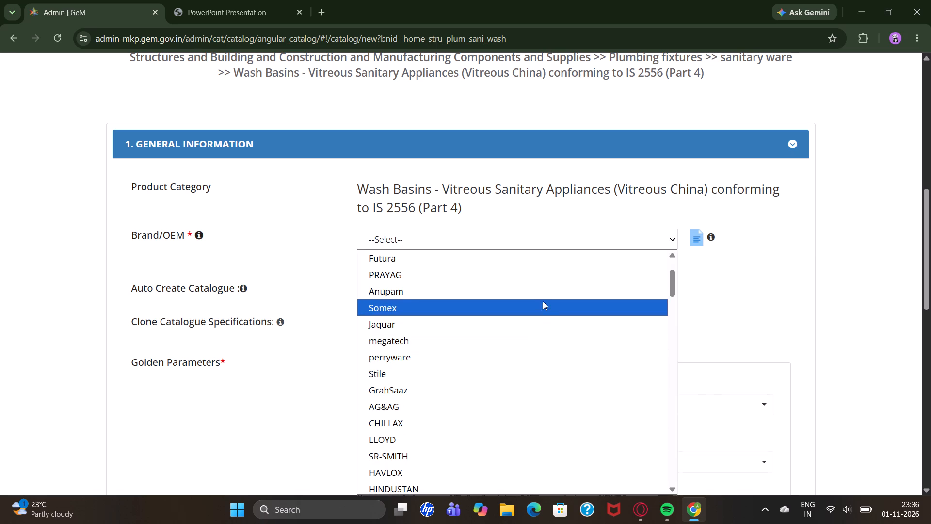
{"action": "left_click", "coordinate": [539, 323]}
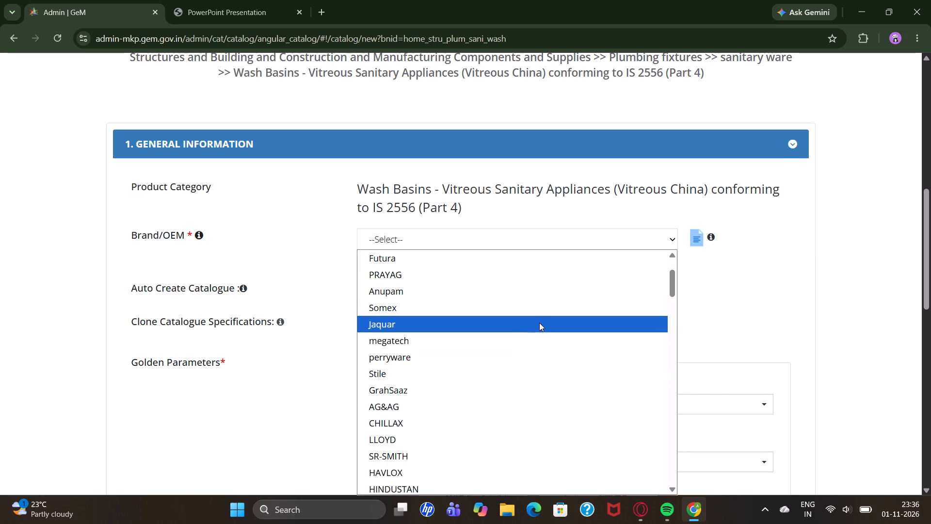
{"action": "left_click", "coordinate": [550, 277]}
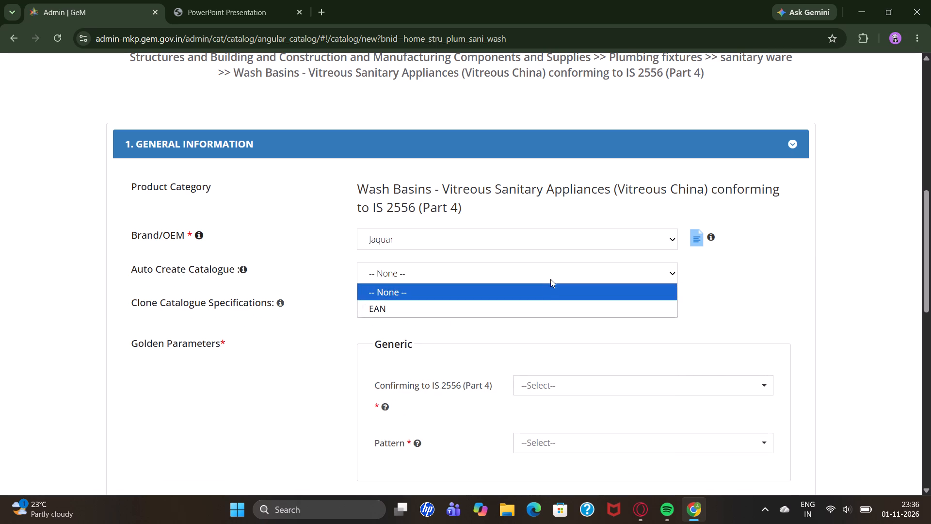
{"action": "left_click", "coordinate": [551, 263]}
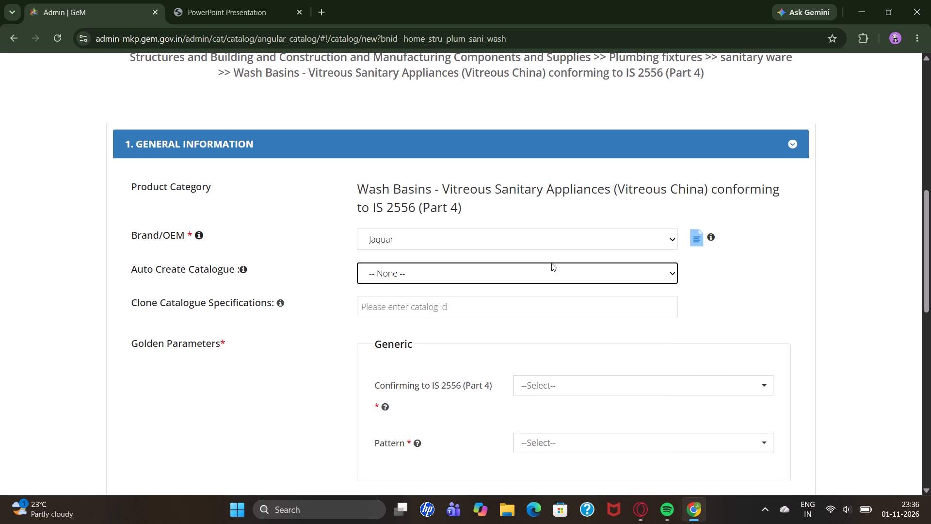
{"action": "left_click", "coordinate": [554, 311]}
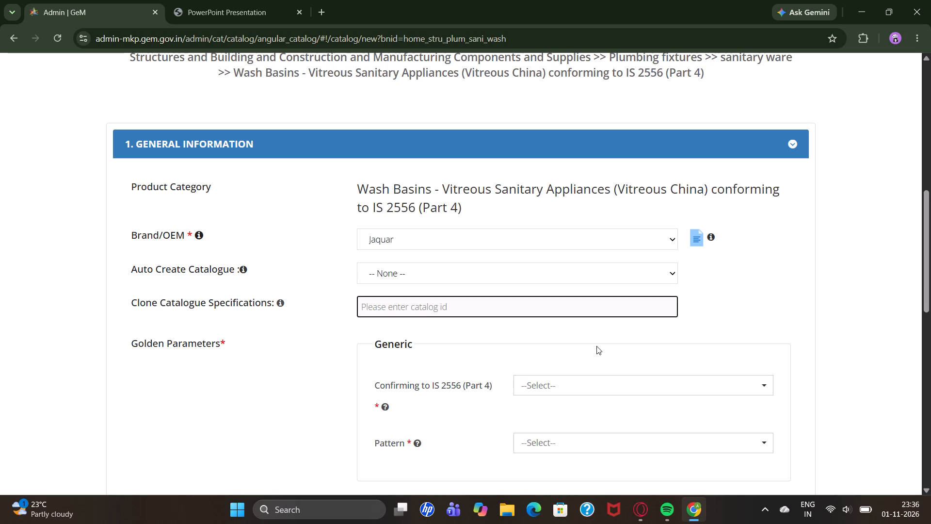
Set the Generic golden parameters: Confirming to IS 2556 (Part 4) as Yes and Pattern as Flat Back.
{"action": "scroll", "coordinate": [596, 346], "scroll_direction": "down", "scroll_amount": 2}
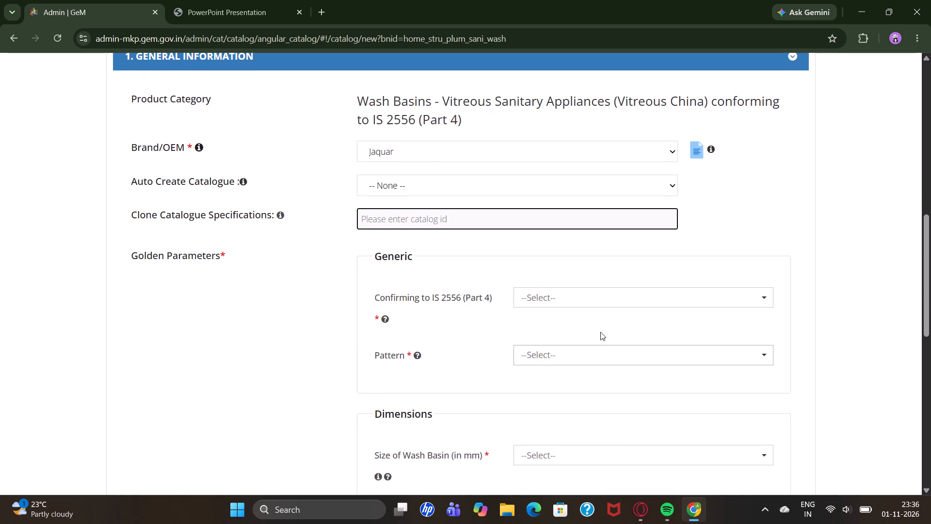
{"action": "left_click", "coordinate": [610, 304]}
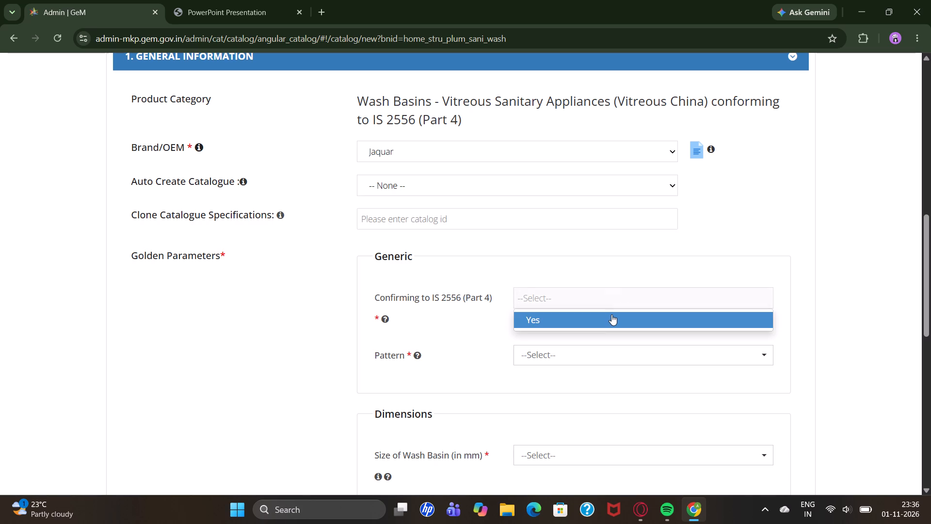
{"action": "left_click", "coordinate": [611, 314]}
{"action": "left_click", "coordinate": [617, 351]}
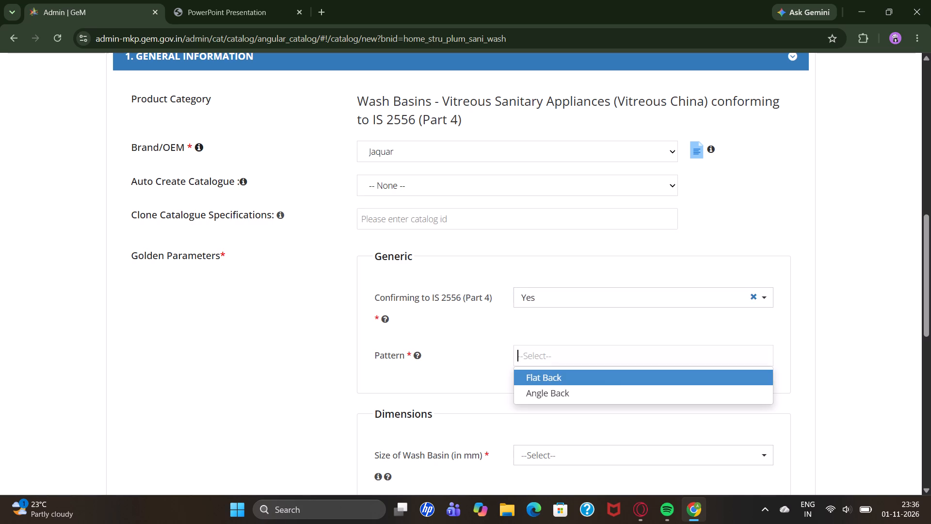
{"action": "left_click", "coordinate": [617, 379]}
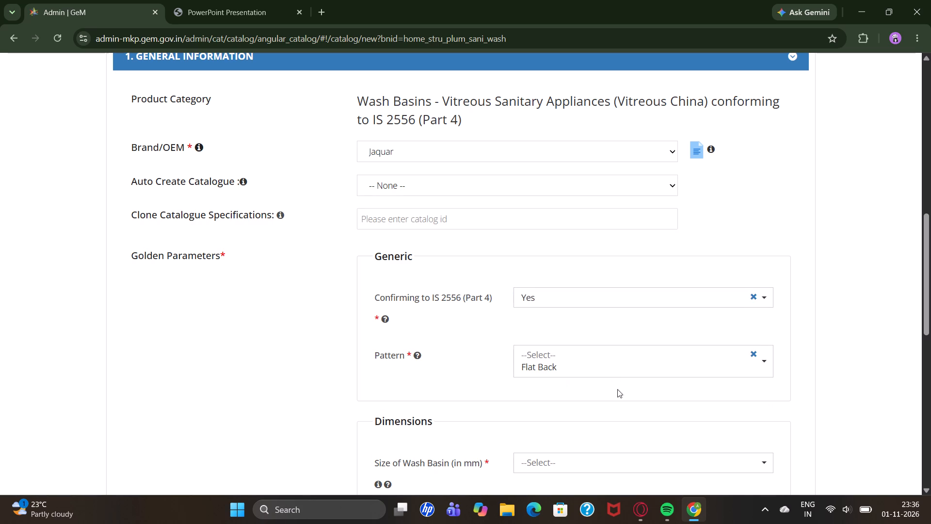
Set the wash basin size to 630 mm × 450 mm x 290 mm and the tap hole option to Centre Tap Hole.
{"action": "scroll", "coordinate": [617, 404], "scroll_direction": "down", "scroll_amount": 1}
{"action": "left_click", "coordinate": [625, 394]}
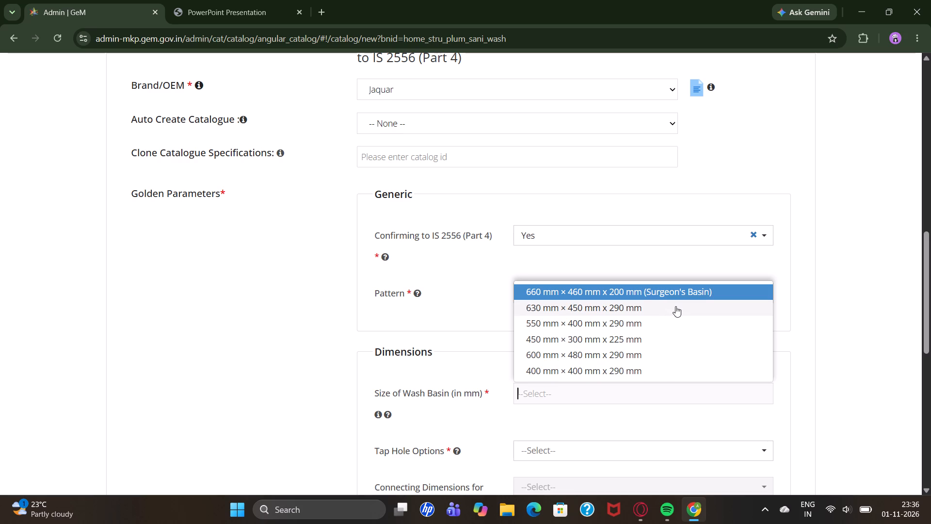
{"action": "scroll", "coordinate": [671, 338], "scroll_direction": "down", "scroll_amount": 1}
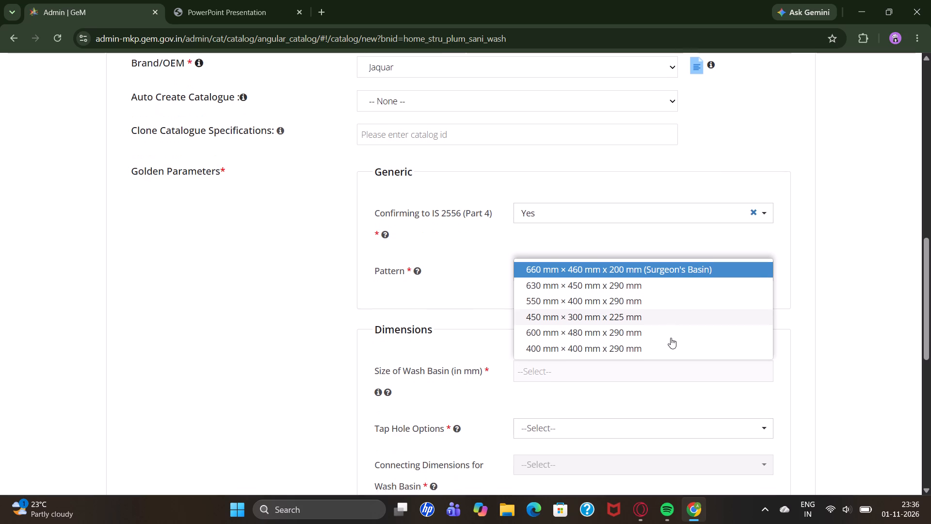
{"action": "scroll", "coordinate": [671, 338], "scroll_direction": "down", "scroll_amount": 1}
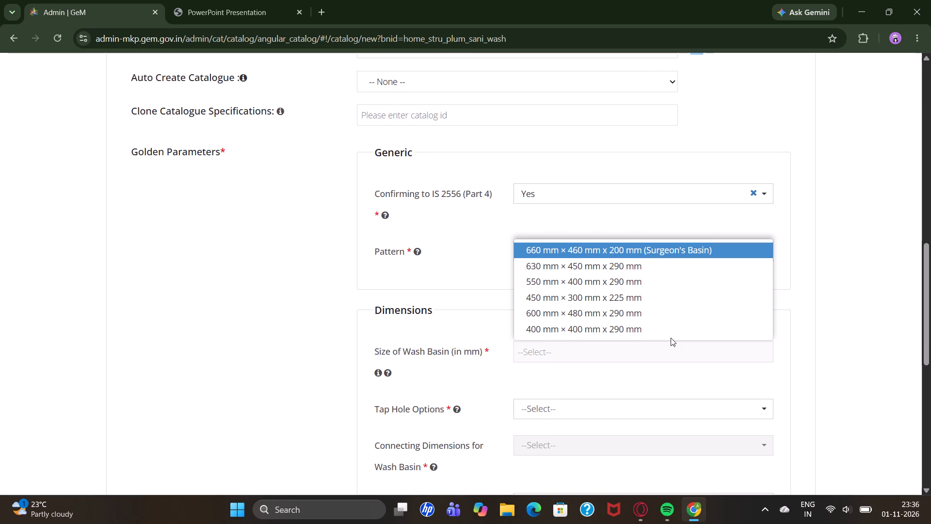
{"action": "left_click", "coordinate": [644, 270]}
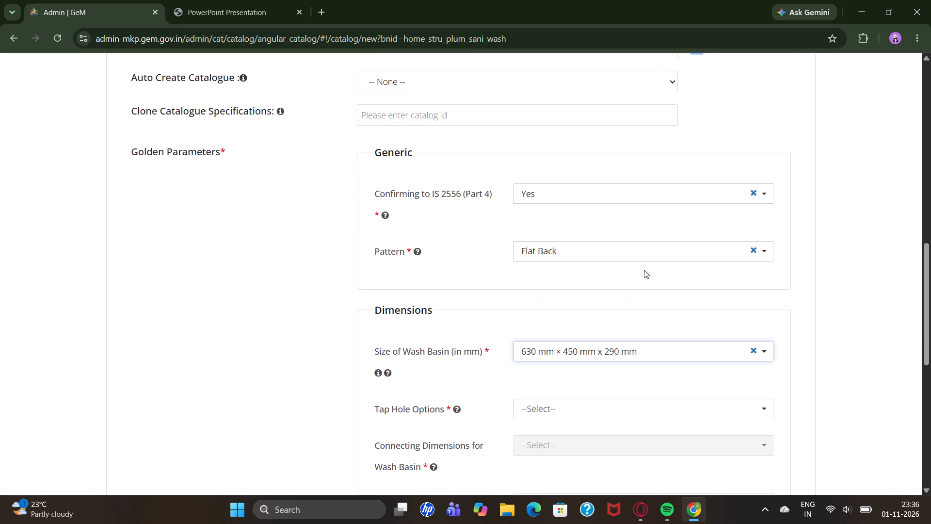
{"action": "left_click", "coordinate": [622, 404]}
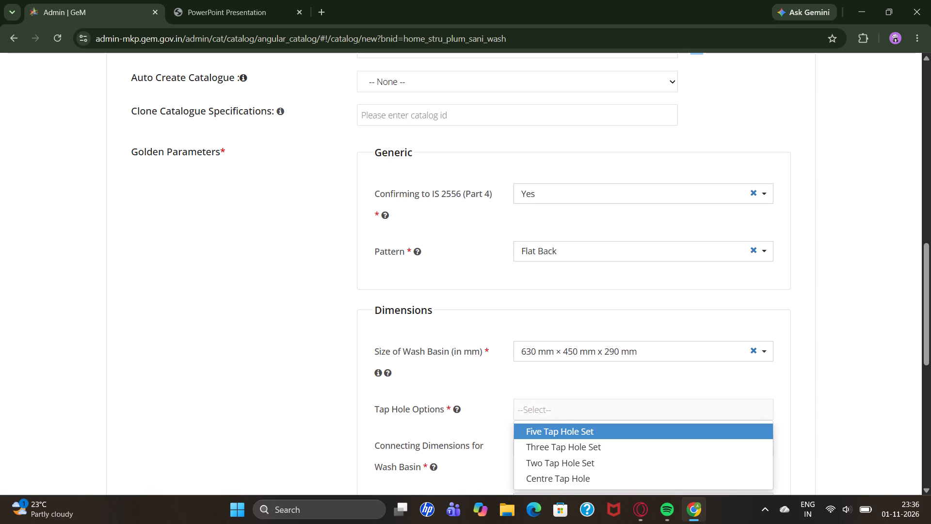
{"action": "scroll", "coordinate": [622, 404], "scroll_direction": "down", "scroll_amount": 2}
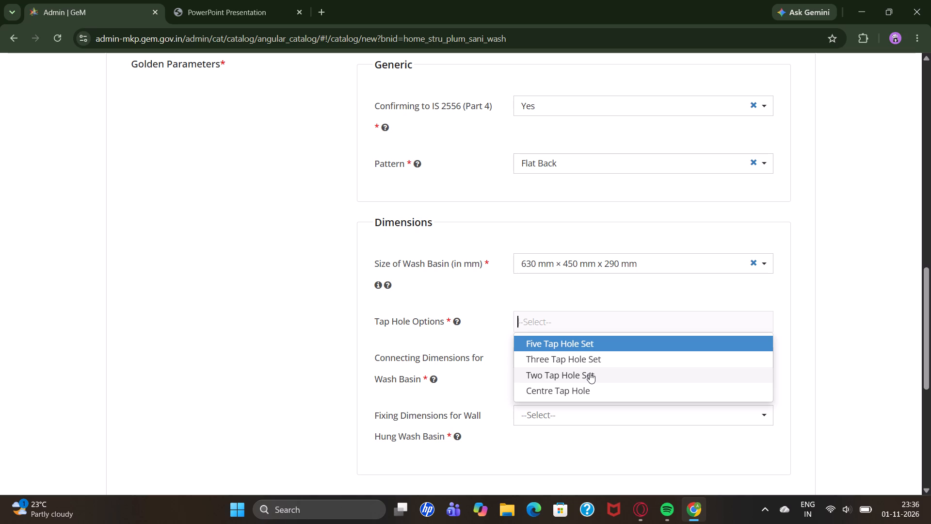
{"action": "left_click", "coordinate": [565, 389]}
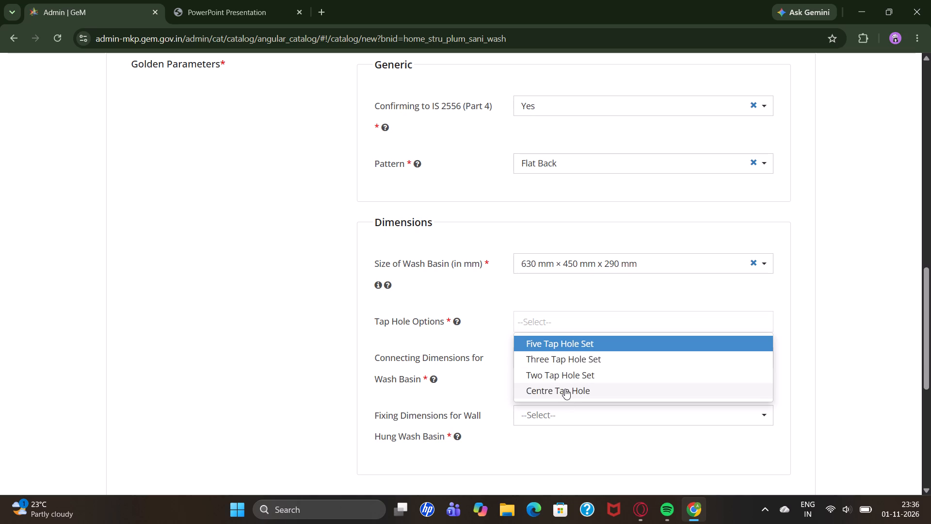
{"action": "left_click", "coordinate": [565, 389]}
Set Connecting Dimensions to As per Table 4 of IS 2556 (Part 4) and Fixing Dimensions to NA (In case of not Wall Hung Wash Basin).
{"action": "left_click", "coordinate": [576, 357]}
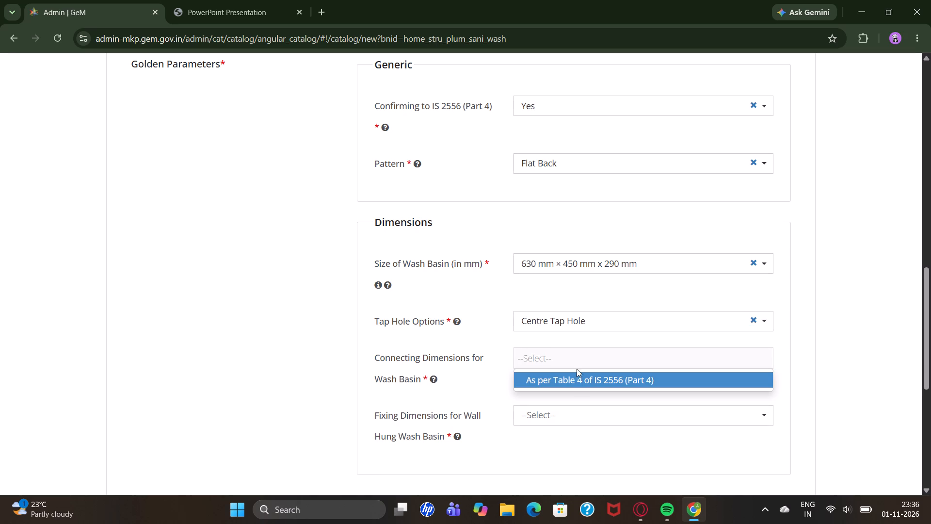
{"action": "left_click", "coordinate": [581, 384]}
{"action": "scroll", "coordinate": [581, 384], "scroll_direction": "down", "scroll_amount": 1}
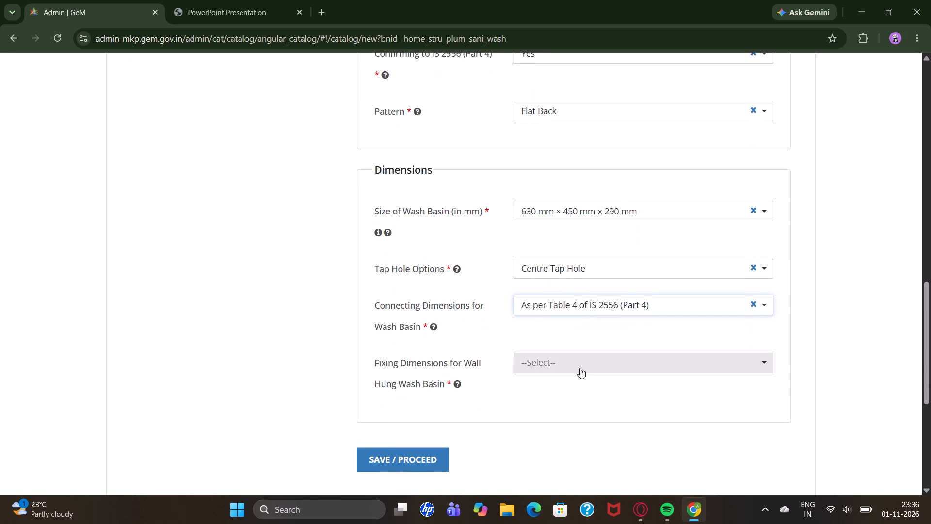
{"action": "left_click", "coordinate": [579, 367]}
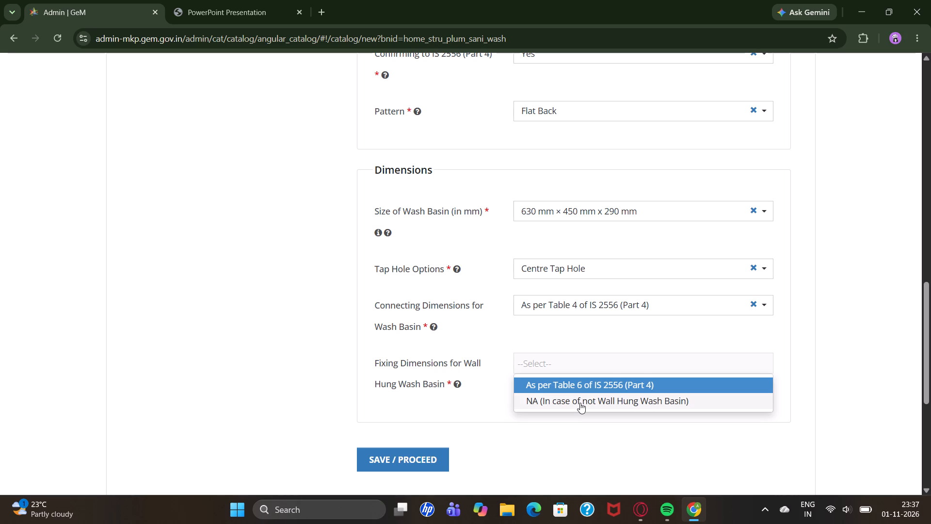
{"action": "left_click", "coordinate": [580, 403]}
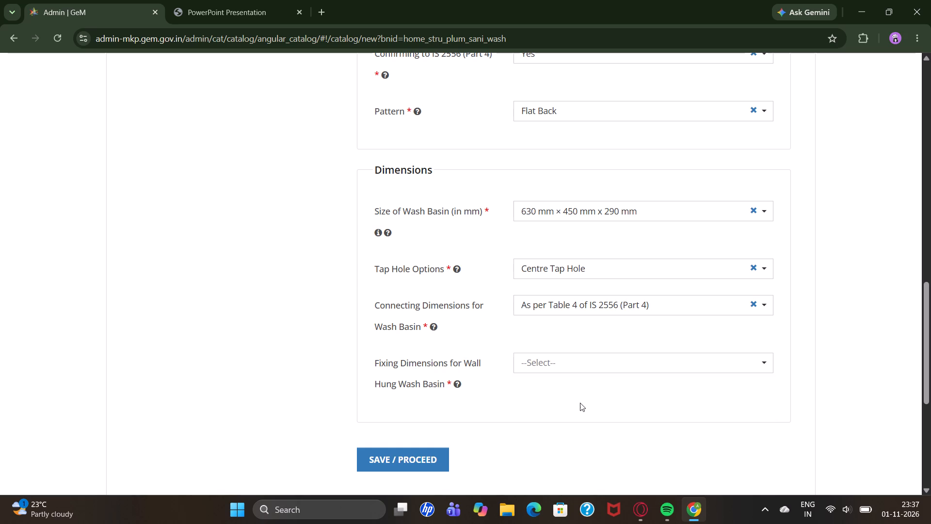
Save the wash basin's general information and proceed.
{"action": "left_click", "coordinate": [404, 459]}
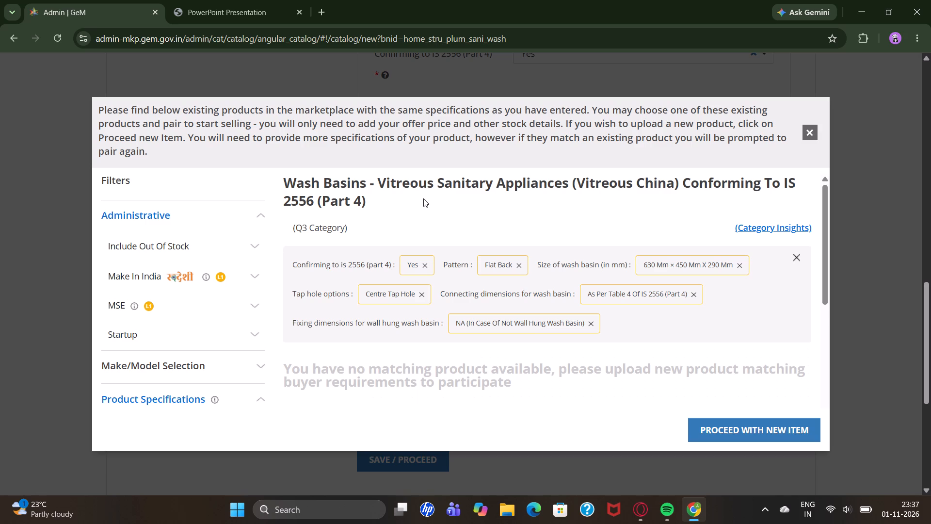
Examine the matching-product dialog's specification filters, including Pattern, Size Of Wash Basin, Tap Hole Options and Connecting Dimensions.
{"action": "left_click", "coordinate": [423, 198]}
{"action": "scroll", "coordinate": [267, 311], "scroll_direction": "down", "scroll_amount": 5}
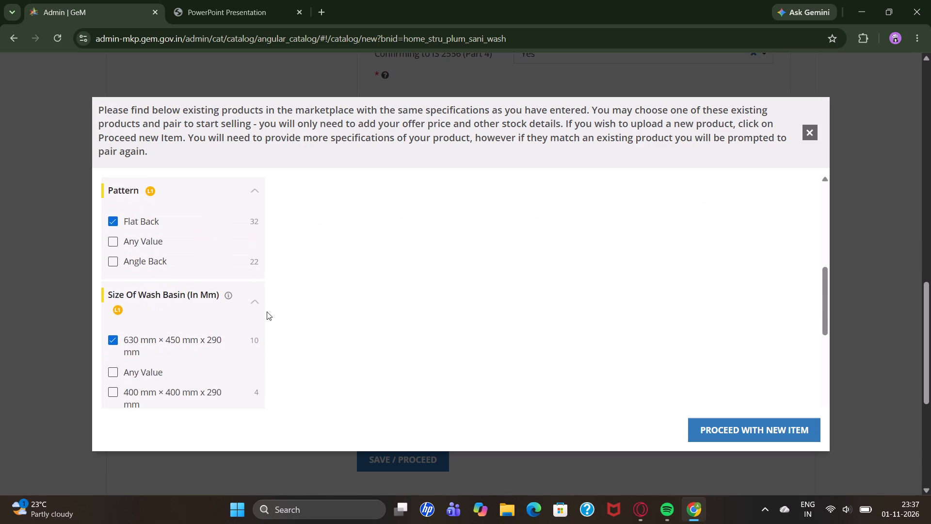
{"action": "scroll", "coordinate": [267, 311], "scroll_direction": "down", "scroll_amount": 4}
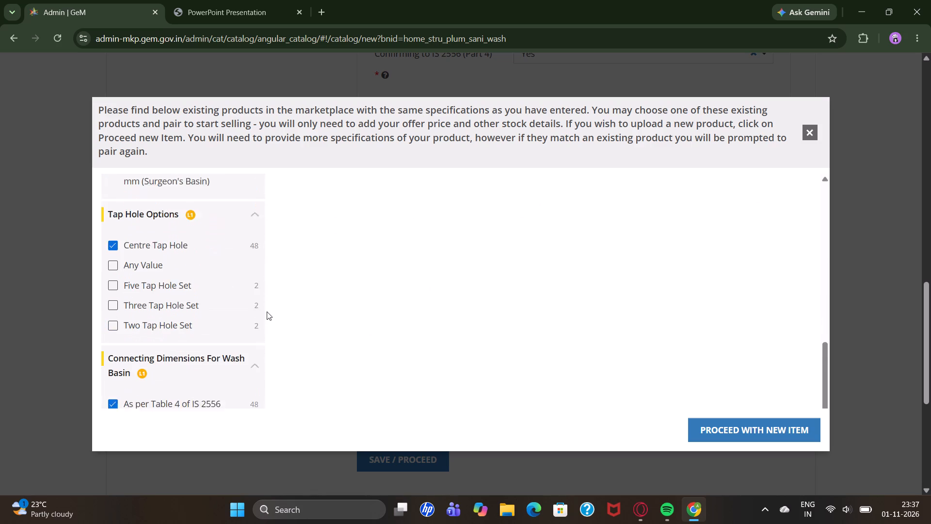
{"action": "scroll", "coordinate": [267, 311], "scroll_direction": "down", "scroll_amount": 2}
{"action": "scroll", "coordinate": [267, 311], "scroll_direction": "up", "scroll_amount": 6}
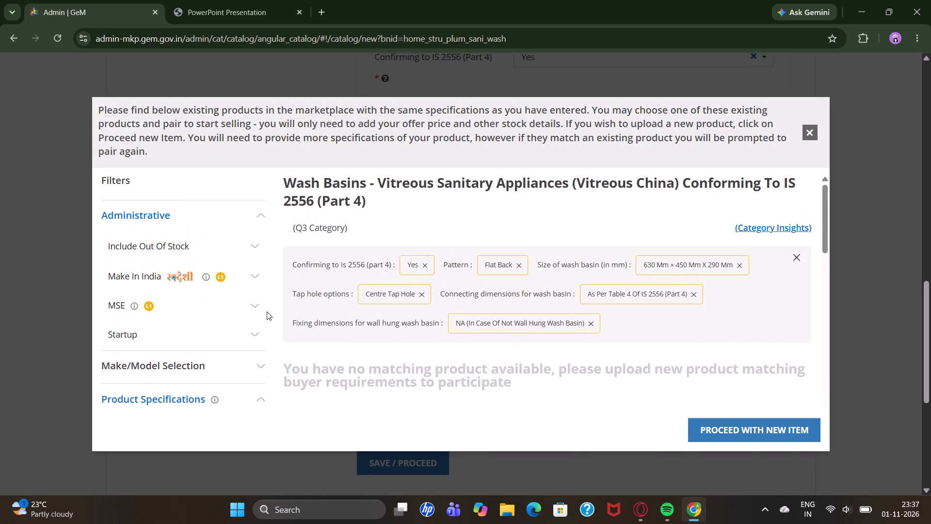
{"action": "scroll", "coordinate": [267, 311], "scroll_direction": "up", "scroll_amount": 1}
Proceed with the wash basin as a new item instead of pairing with an existing product.
{"action": "left_click", "coordinate": [729, 419]}
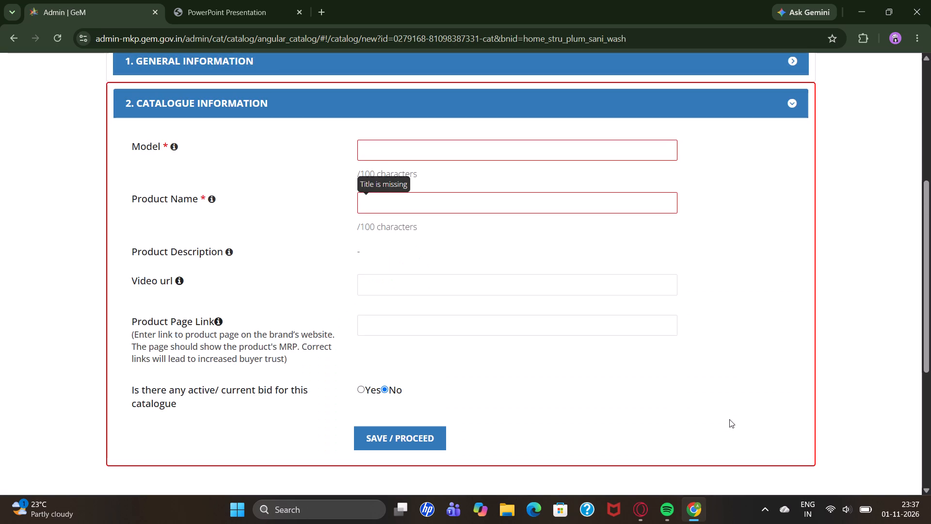
In the Catalogue Information, set the Model to Wash Basin For Bathroom and the Product Name to Wash Basin.
{"action": "left_click", "coordinate": [542, 159]}
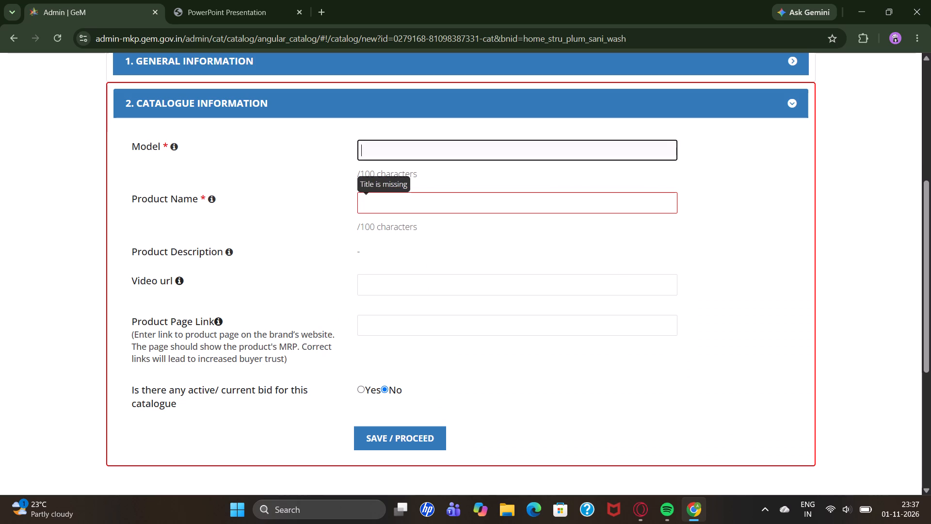
{"action": "left_click", "coordinate": [542, 159]}
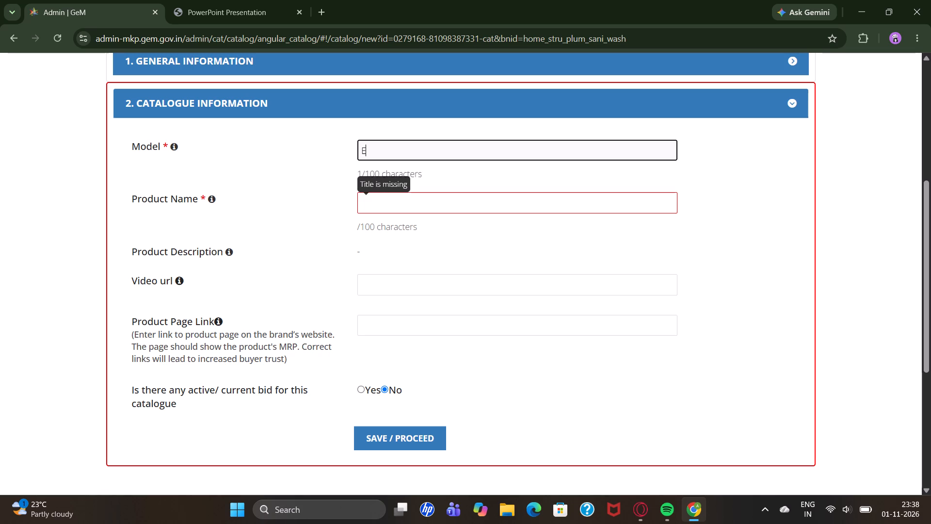
{"action": "key", "text": "BackSpace"}
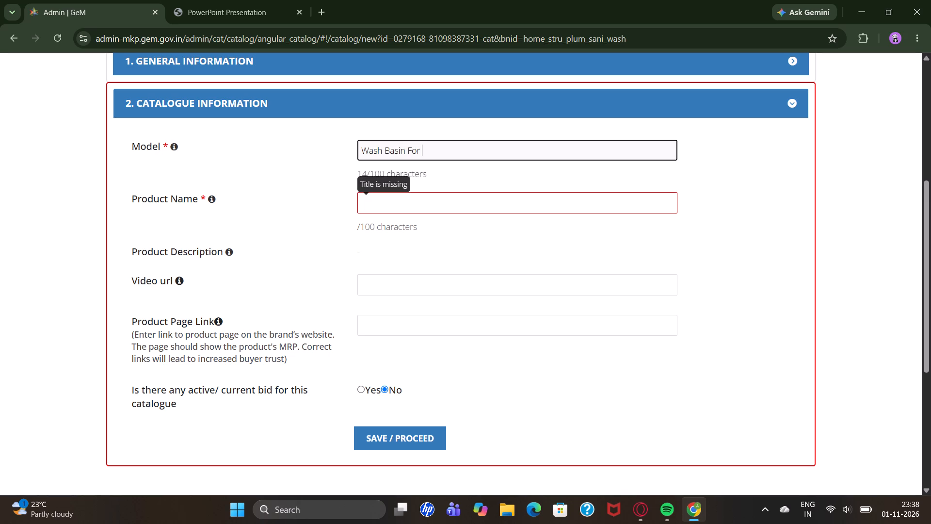
{"action": "key", "text": "w"}
{"action": "key", "text": "BackSpace"}
{"action": "type", "text": "athroom"}
{"action": "left_click", "coordinate": [482, 203]}
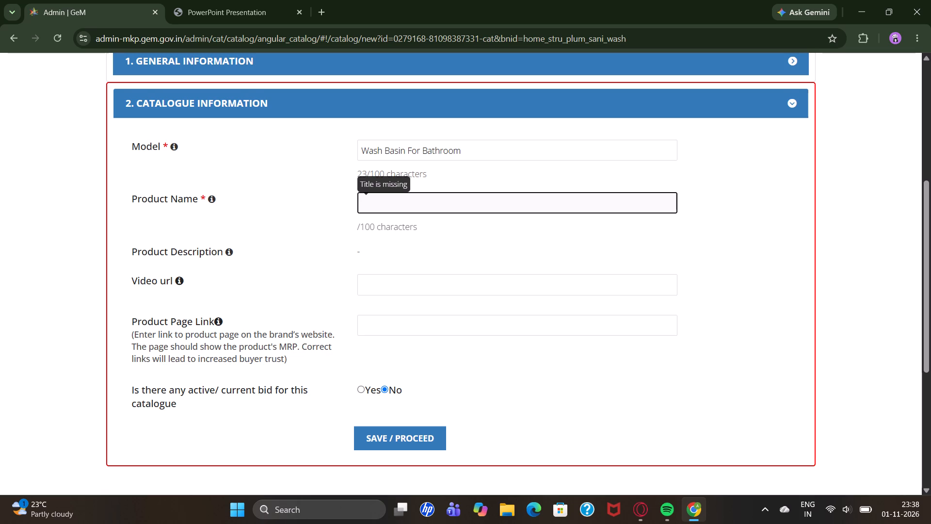
{"action": "key", "text": "w"}
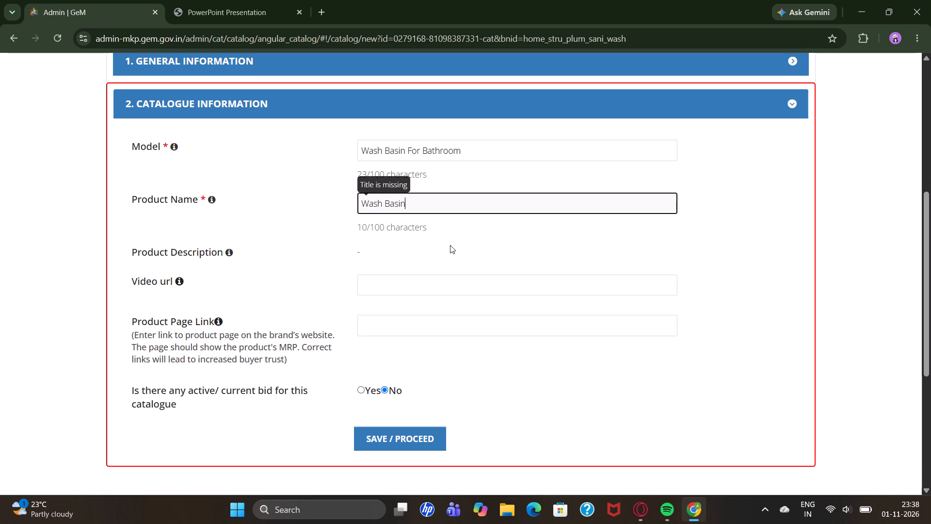
{"action": "key", "text": "space"}
Leave the Video url and Product Page Link blank, and save the catalogue information.
{"action": "scroll", "coordinate": [450, 245], "scroll_direction": "down", "scroll_amount": 1}
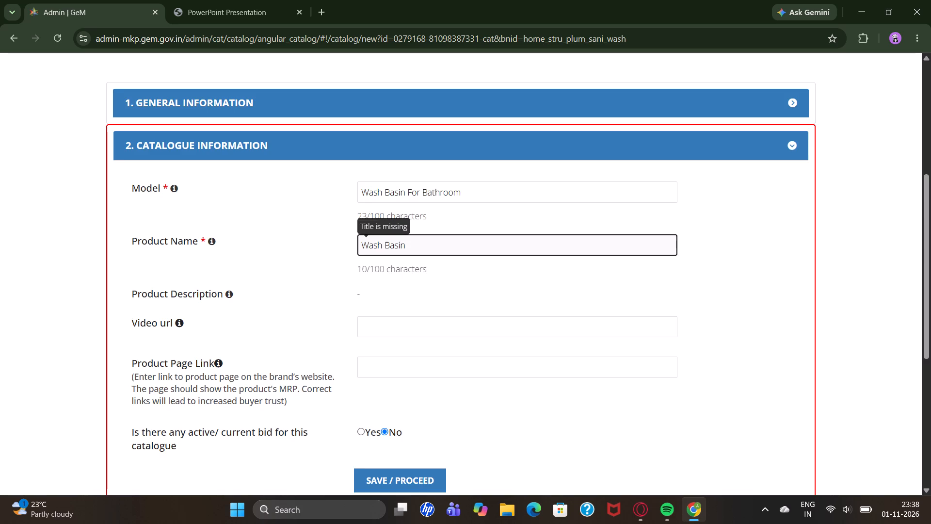
{"action": "scroll", "coordinate": [450, 245], "scroll_direction": "down", "scroll_amount": 1}
{"action": "left_click", "coordinate": [385, 231]}
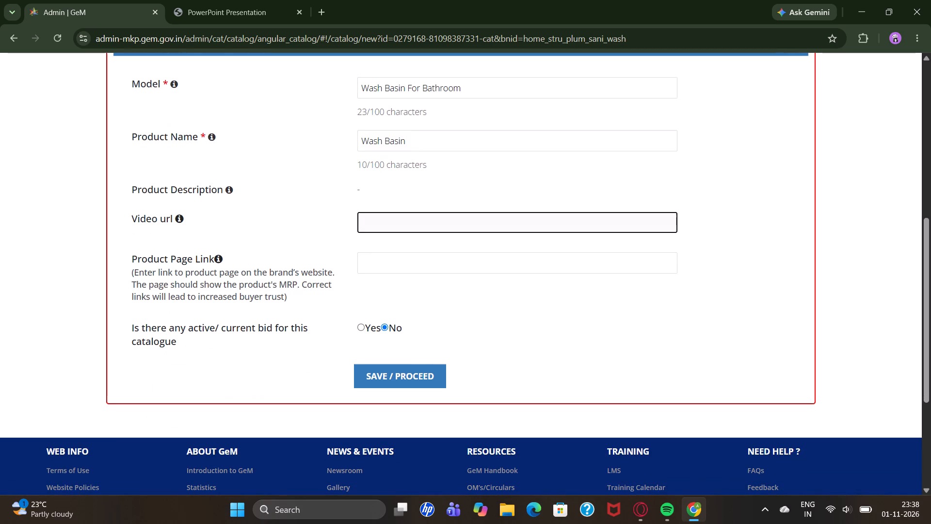
{"action": "left_click", "coordinate": [433, 270]}
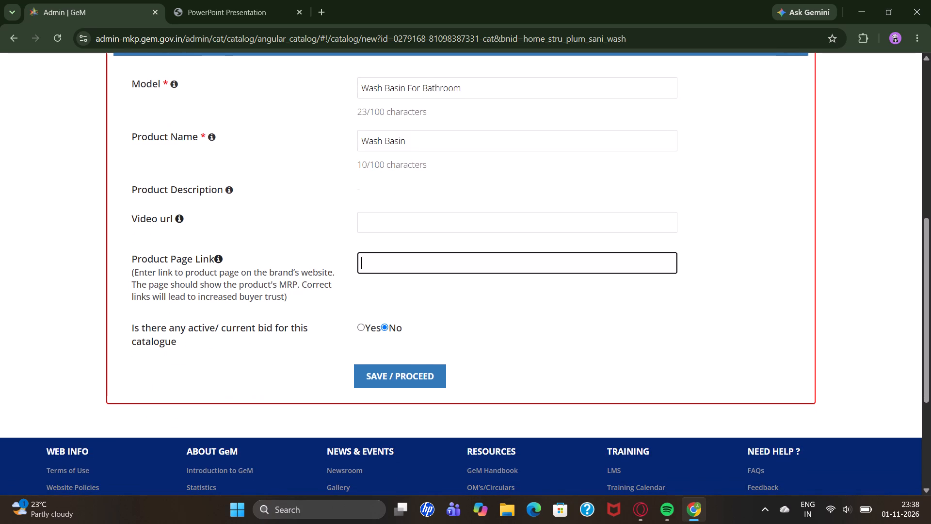
{"action": "scroll", "coordinate": [434, 343], "scroll_direction": "down", "scroll_amount": 1}
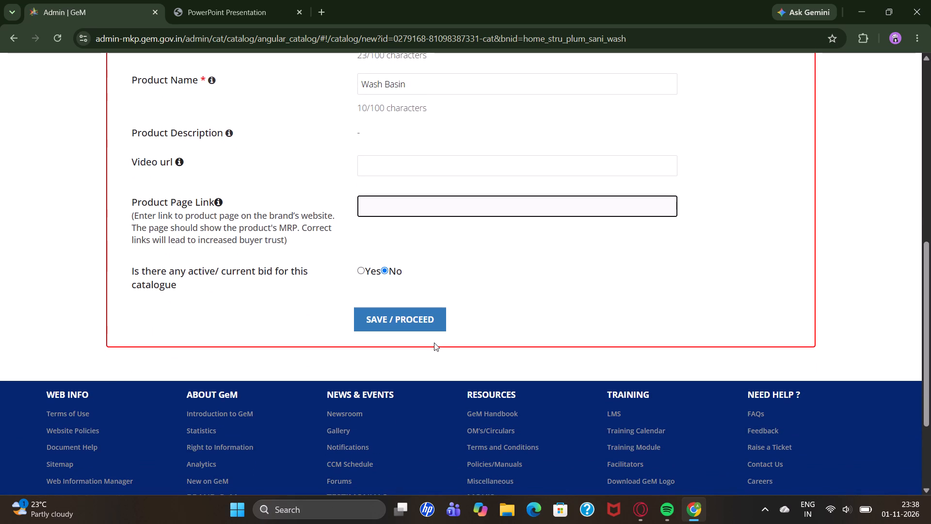
{"action": "left_click", "coordinate": [411, 321]}
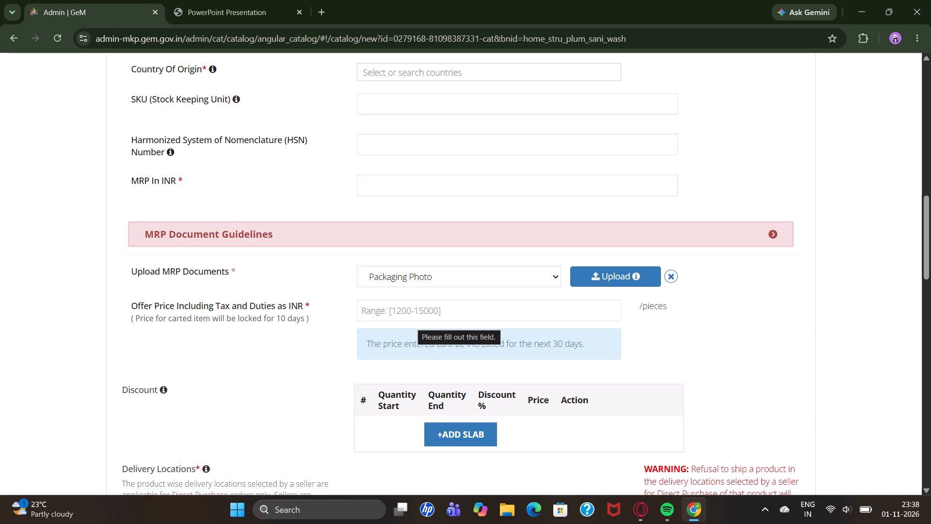
Choose Packaging Photo as the file type for the MRP documents.
{"action": "left_click", "coordinate": [476, 268]}
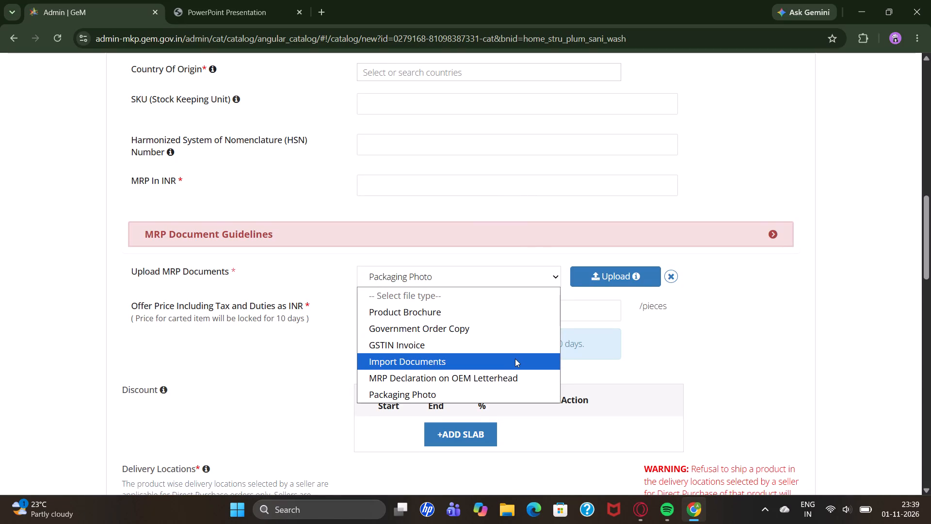
{"action": "left_click", "coordinate": [520, 392]}
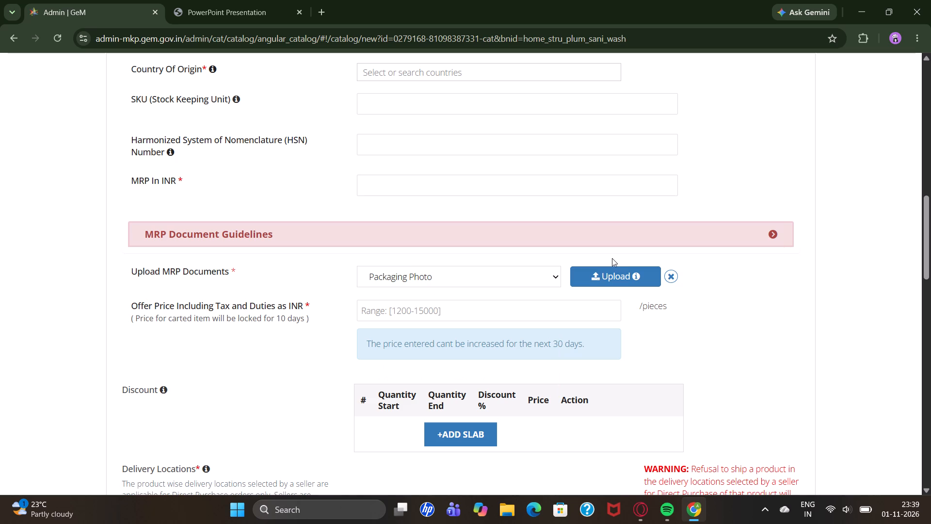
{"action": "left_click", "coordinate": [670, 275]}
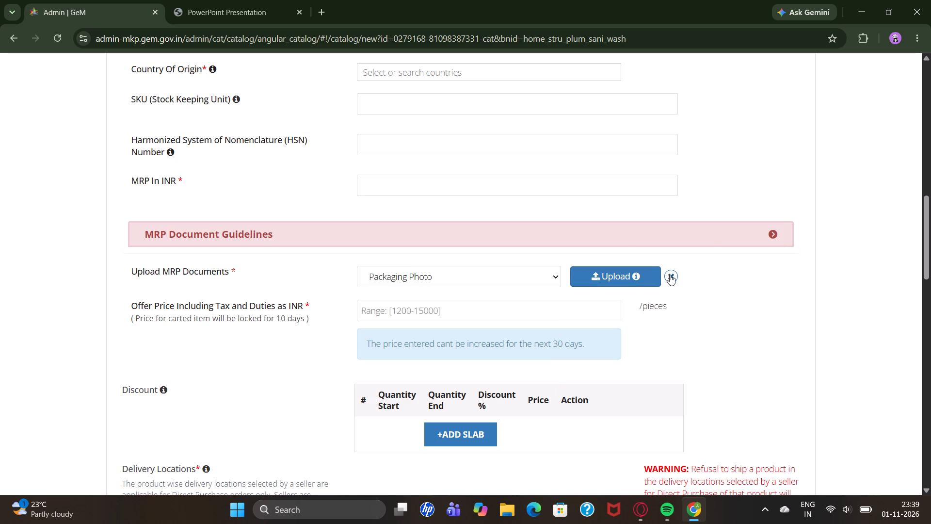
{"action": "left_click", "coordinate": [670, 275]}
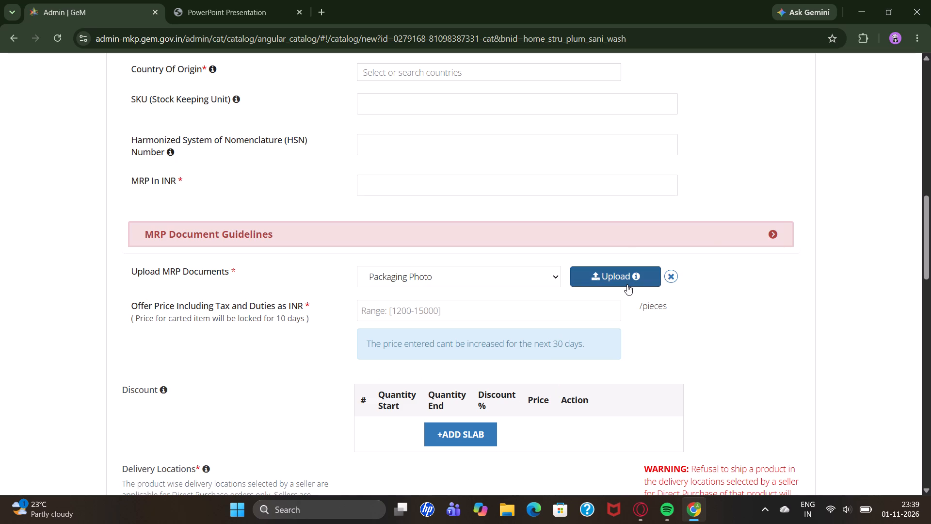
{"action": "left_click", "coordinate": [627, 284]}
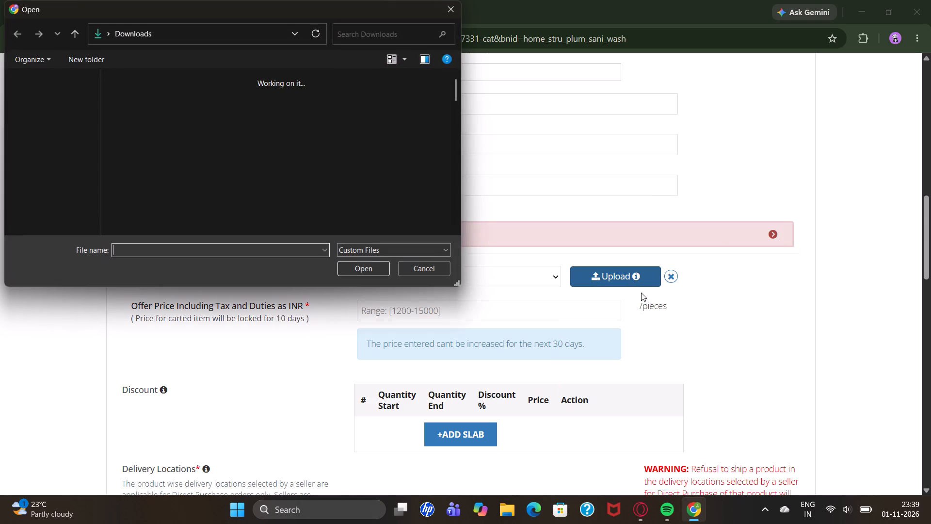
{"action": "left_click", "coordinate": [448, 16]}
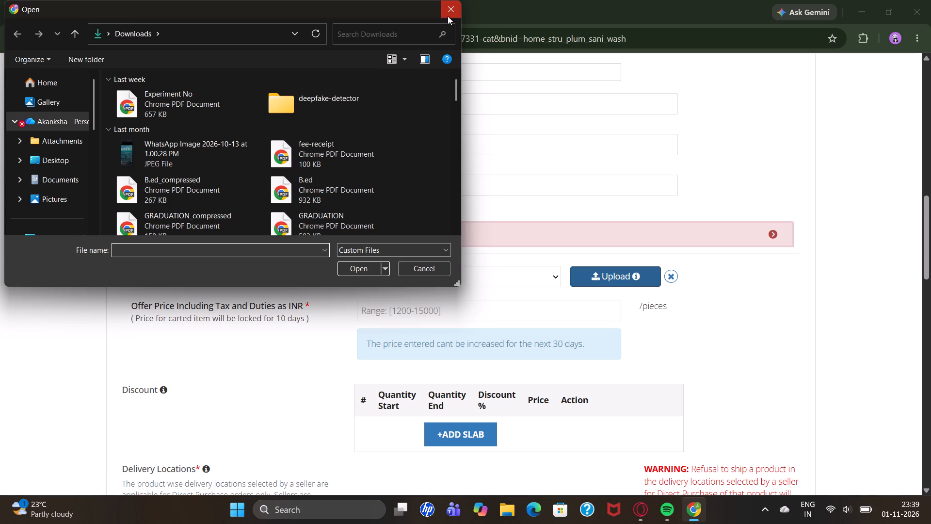
Search Google for washbasin pics in a new browser tab and browse the results for a suitable image.
{"action": "left_click", "coordinate": [318, 9]}
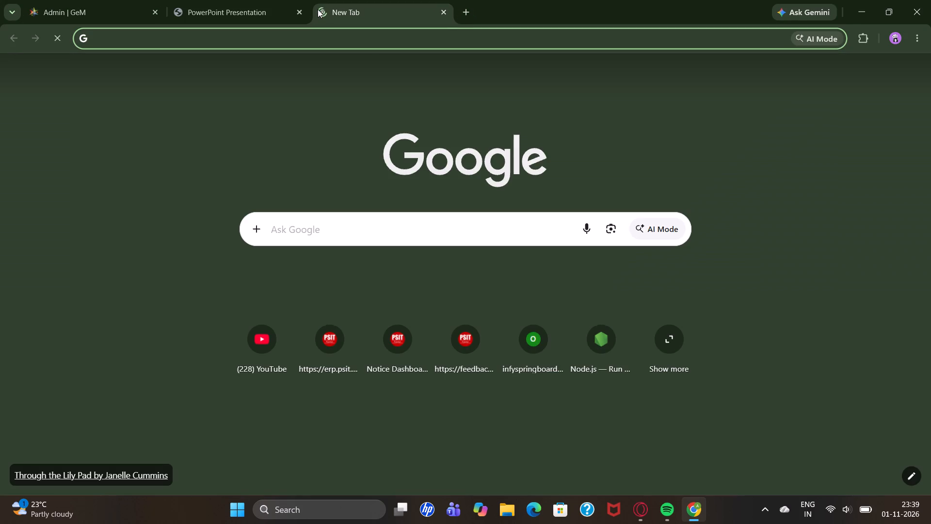
{"action": "type", "text": "washbasin pics"}
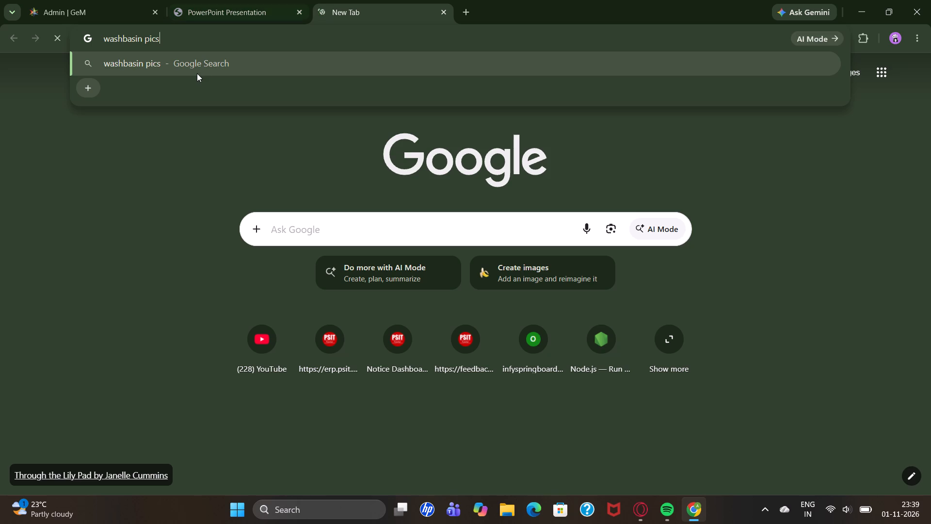
{"action": "left_click", "coordinate": [195, 66]}
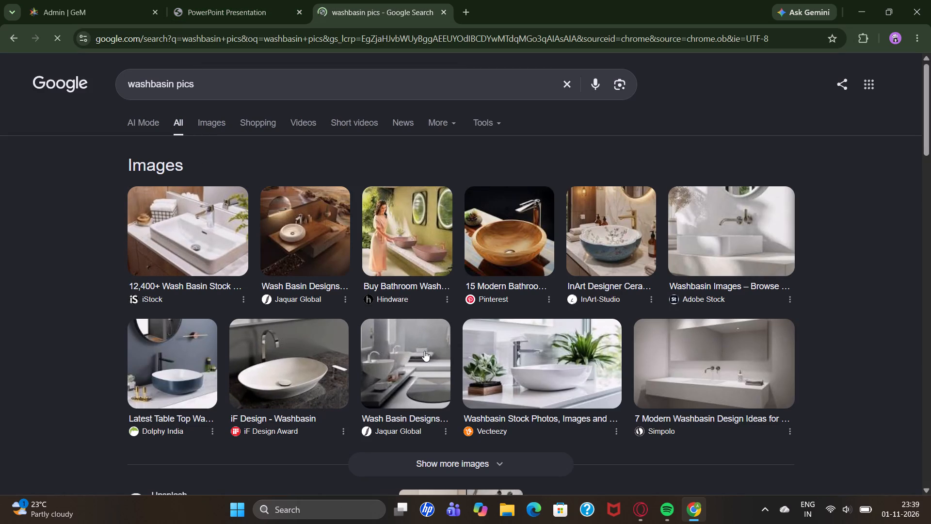
{"action": "scroll", "coordinate": [576, 357], "scroll_direction": "down", "scroll_amount": 4}
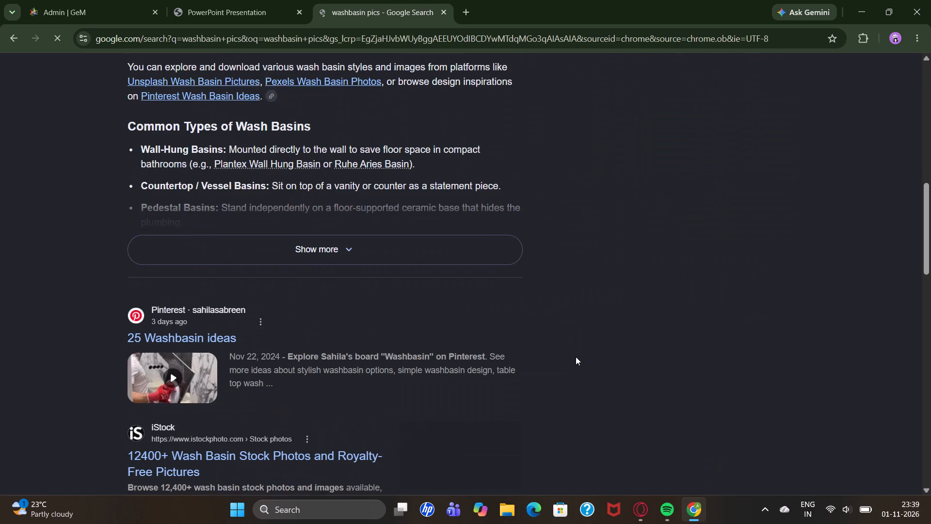
{"action": "scroll", "coordinate": [576, 357], "scroll_direction": "up", "scroll_amount": 6}
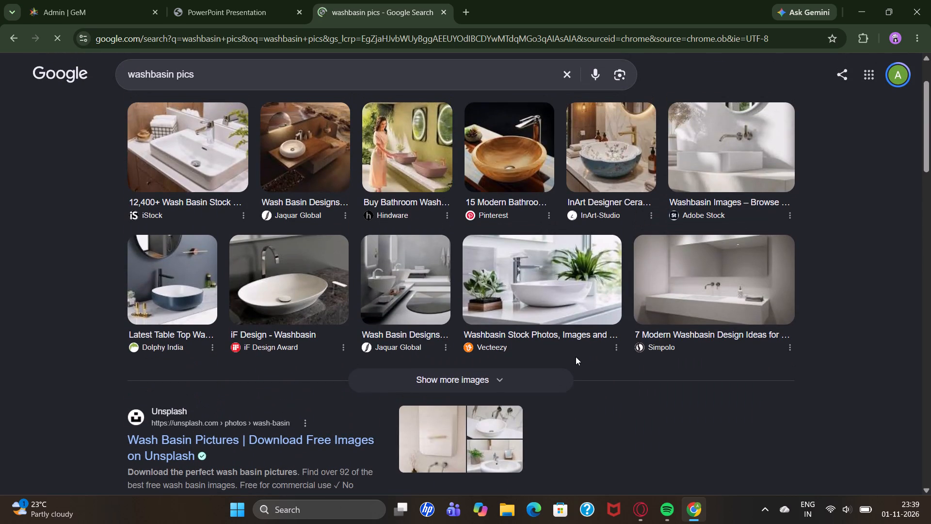
{"action": "scroll", "coordinate": [576, 357], "scroll_direction": "down", "scroll_amount": 7}
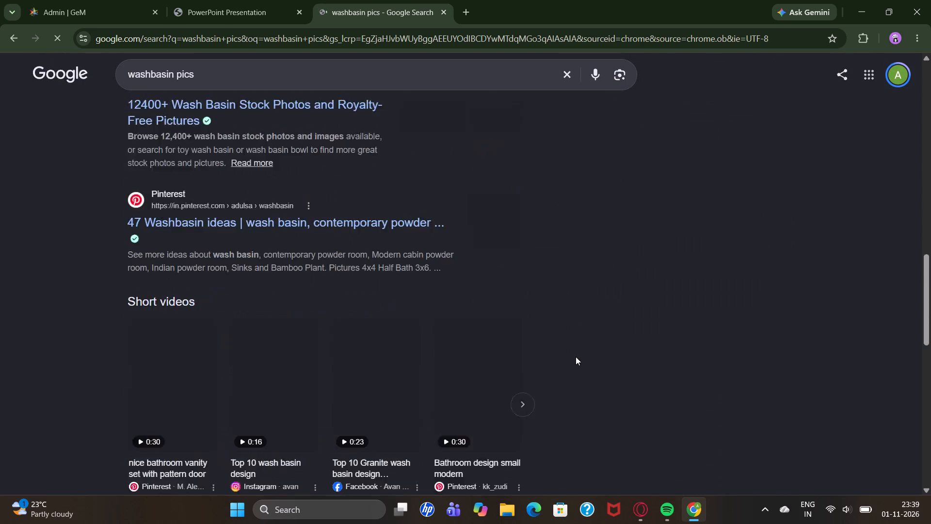
{"action": "scroll", "coordinate": [576, 357], "scroll_direction": "down", "scroll_amount": 2}
{"action": "scroll", "coordinate": [576, 357], "scroll_direction": "up", "scroll_amount": 6}
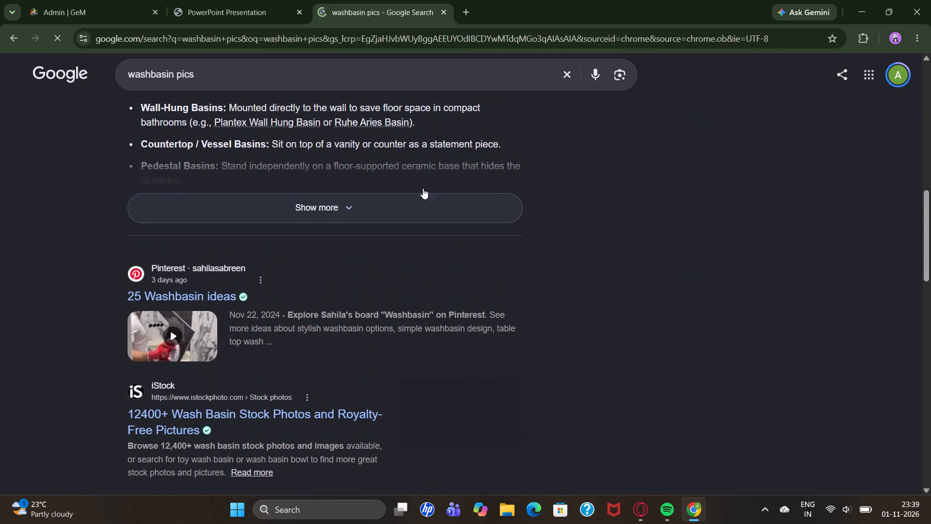
Refine the Google search to washbasin pics normal.
{"action": "left_click", "coordinate": [392, 80]}
{"action": "key", "text": "space"}
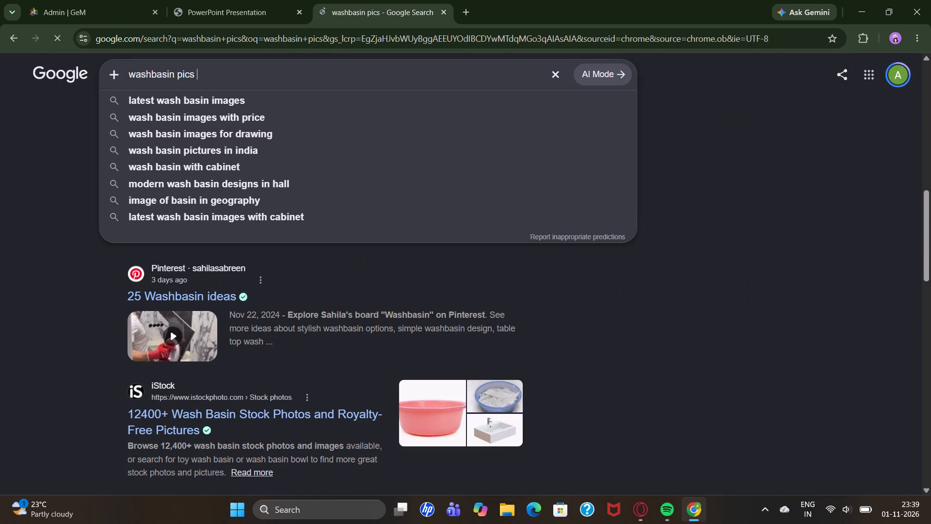
{"action": "type", "text": "normal"}
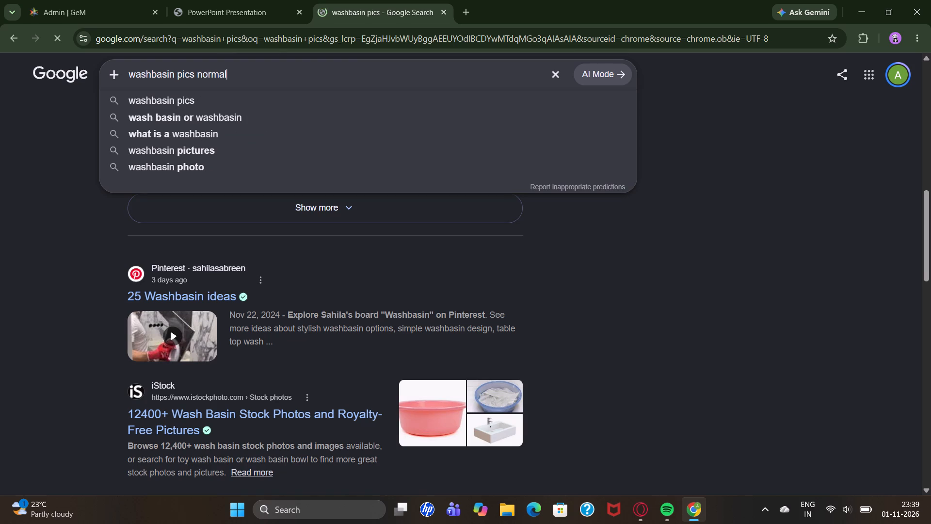
{"action": "key", "text": "Return"}
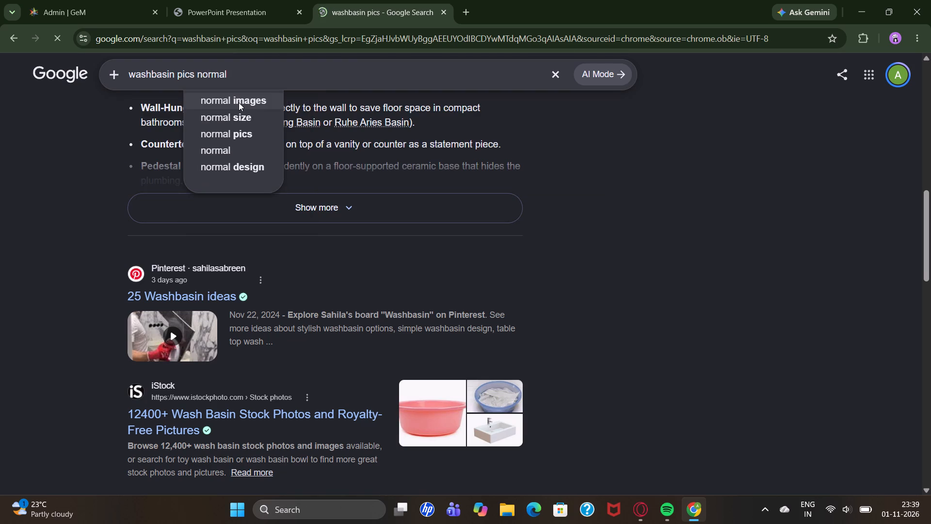
{"action": "left_click", "coordinate": [239, 102]}
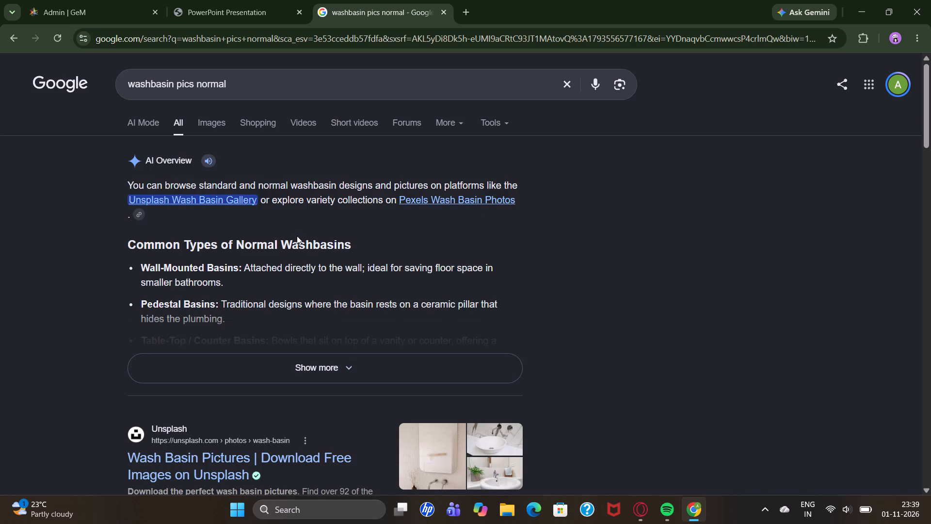
Find the Unsplash wash basin picture among the image results and open its preview.
{"action": "scroll", "coordinate": [297, 236], "scroll_direction": "down", "scroll_amount": 5}
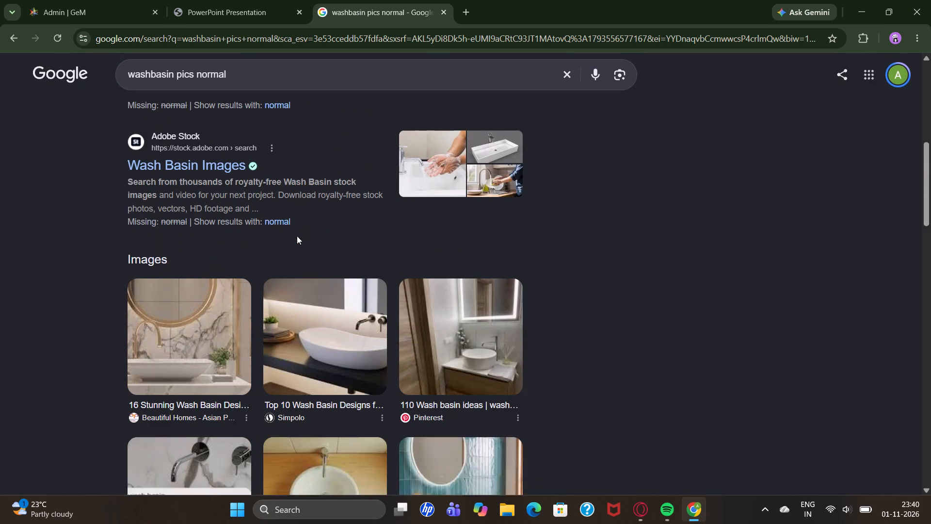
{"action": "scroll", "coordinate": [297, 236], "scroll_direction": "down", "scroll_amount": 2}
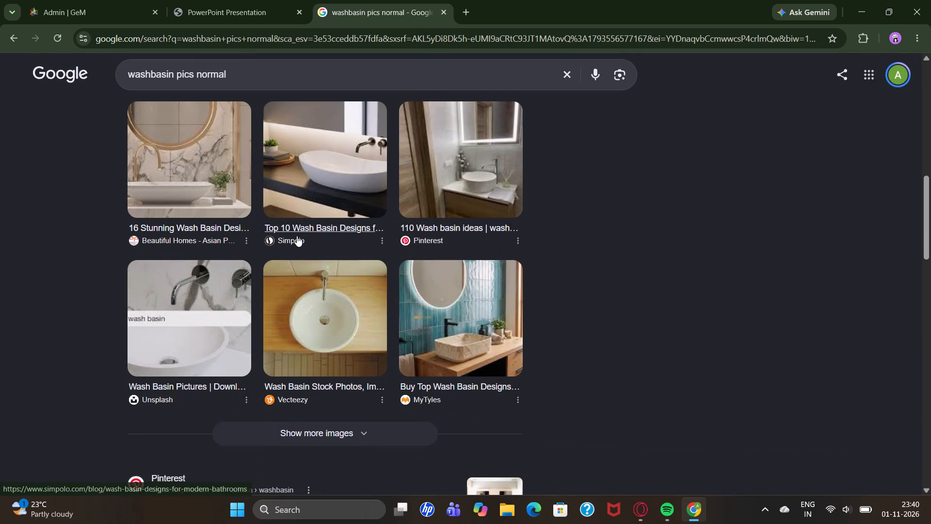
{"action": "left_click", "coordinate": [197, 323]}
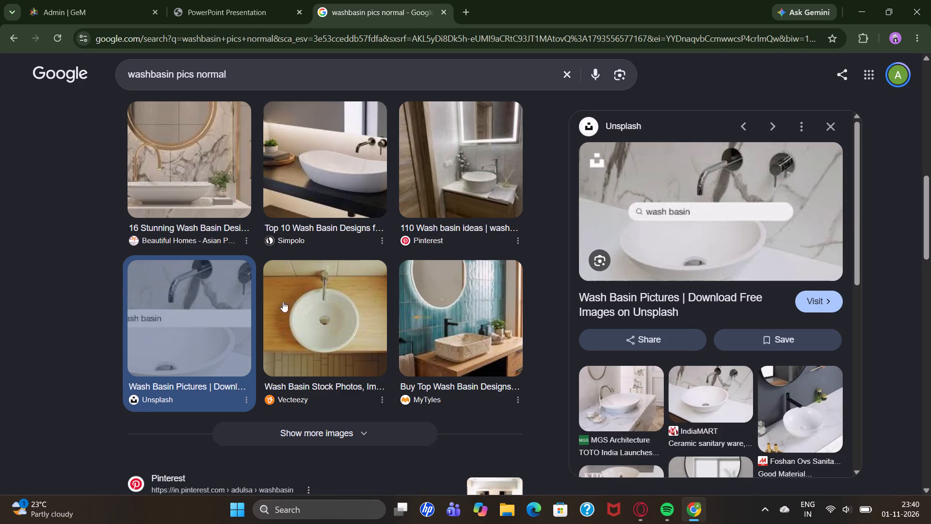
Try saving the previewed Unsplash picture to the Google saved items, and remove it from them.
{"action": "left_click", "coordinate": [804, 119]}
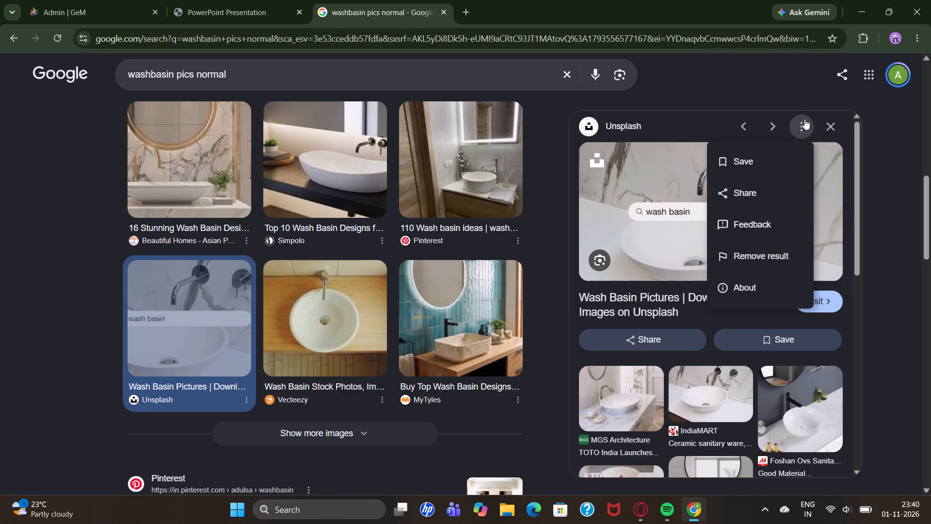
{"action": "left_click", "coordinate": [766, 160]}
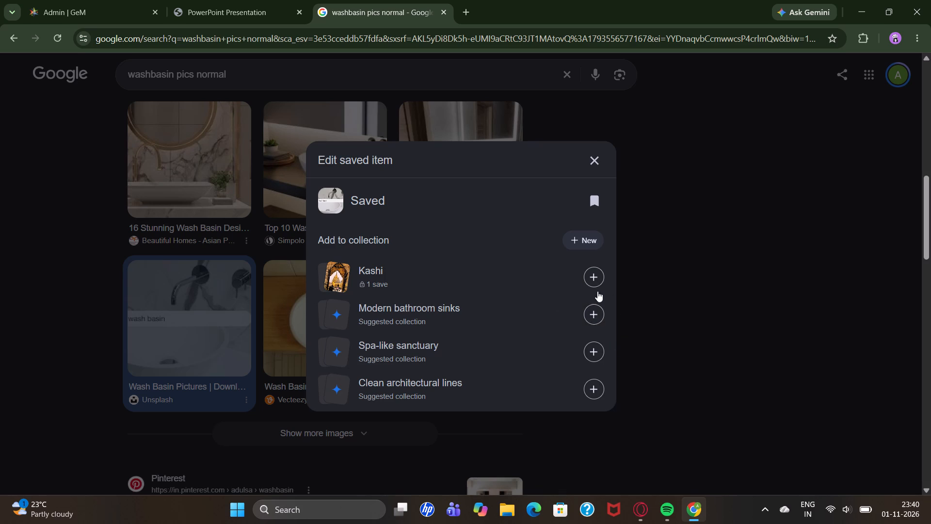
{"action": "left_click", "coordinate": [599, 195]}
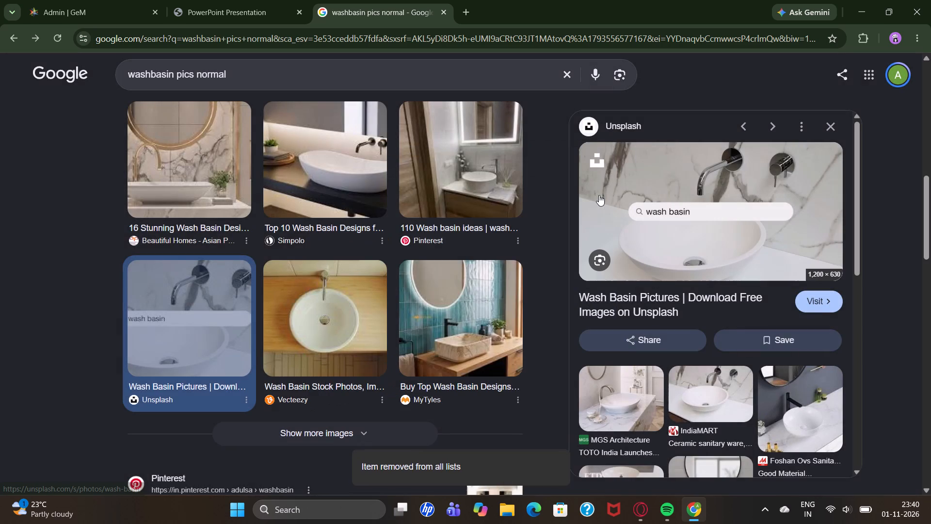
Open the Unsplash wash basin gallery and browse its photos for a suitable basin image.
{"action": "left_click", "coordinate": [774, 148]}
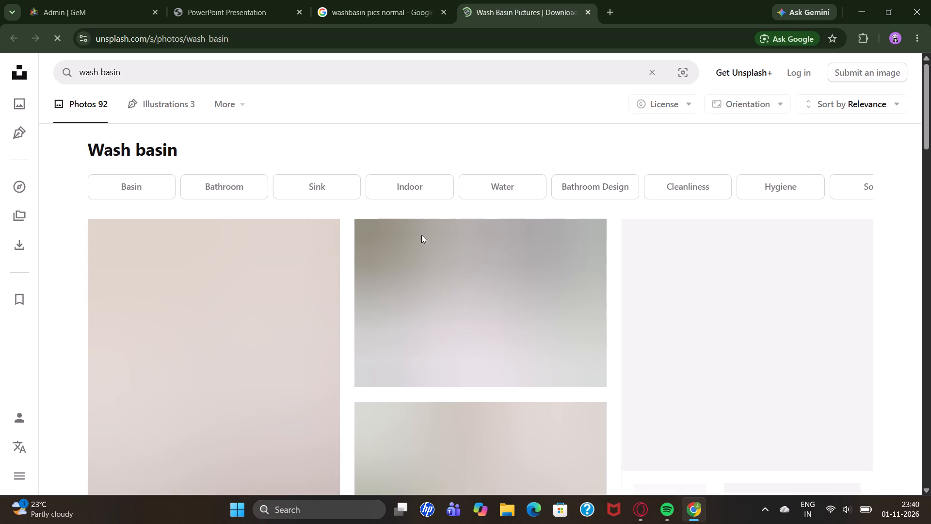
{"action": "scroll", "coordinate": [244, 315], "scroll_direction": "down", "scroll_amount": 1}
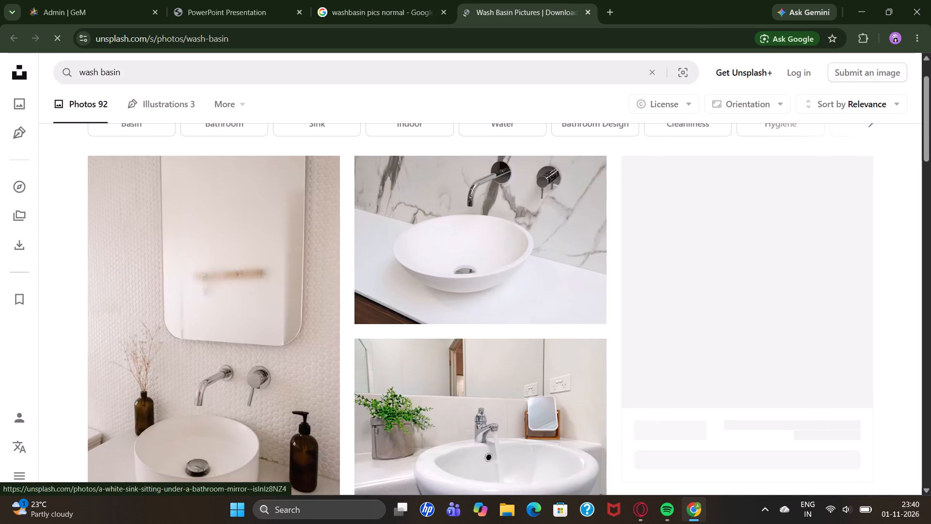
{"action": "scroll", "coordinate": [244, 315], "scroll_direction": "down", "scroll_amount": 1}
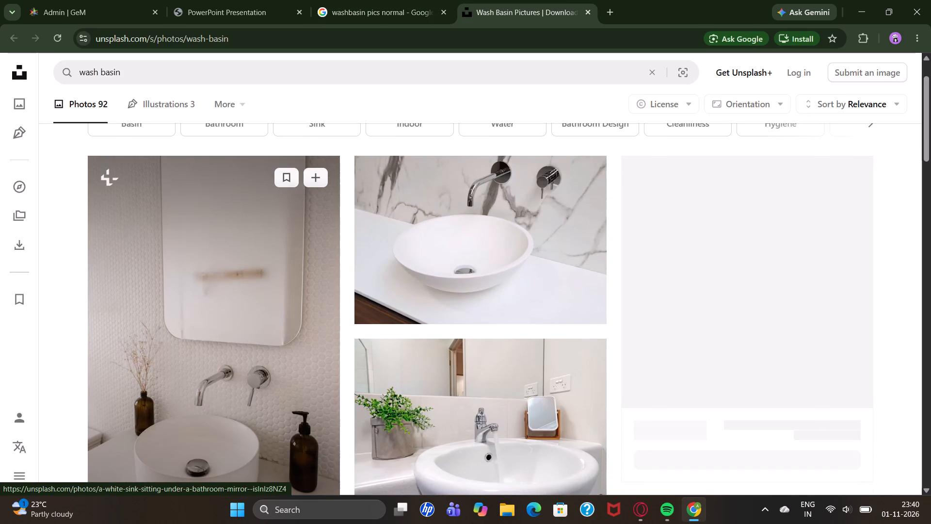
{"action": "scroll", "coordinate": [326, 399], "scroll_direction": "down", "scroll_amount": 2}
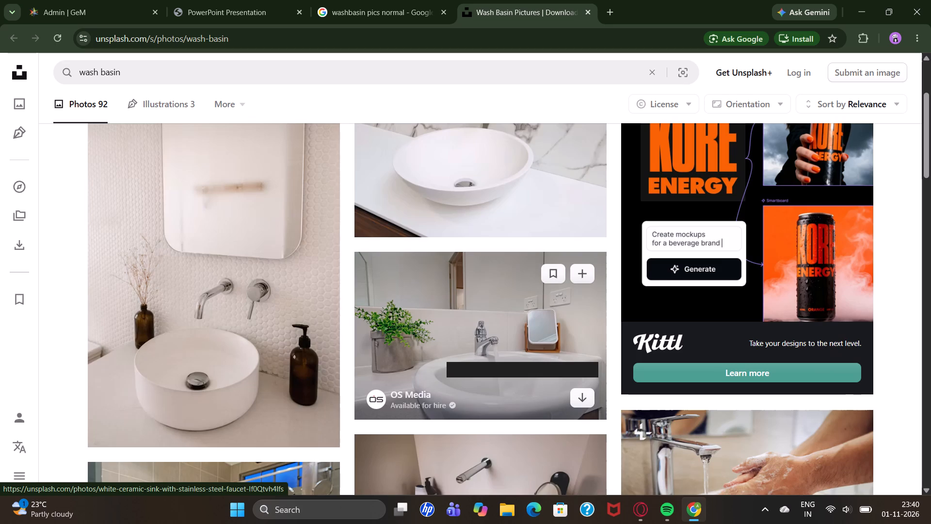
{"action": "scroll", "coordinate": [441, 353], "scroll_direction": "up", "scroll_amount": 3}
{"action": "scroll", "coordinate": [441, 353], "scroll_direction": "down", "scroll_amount": 3}
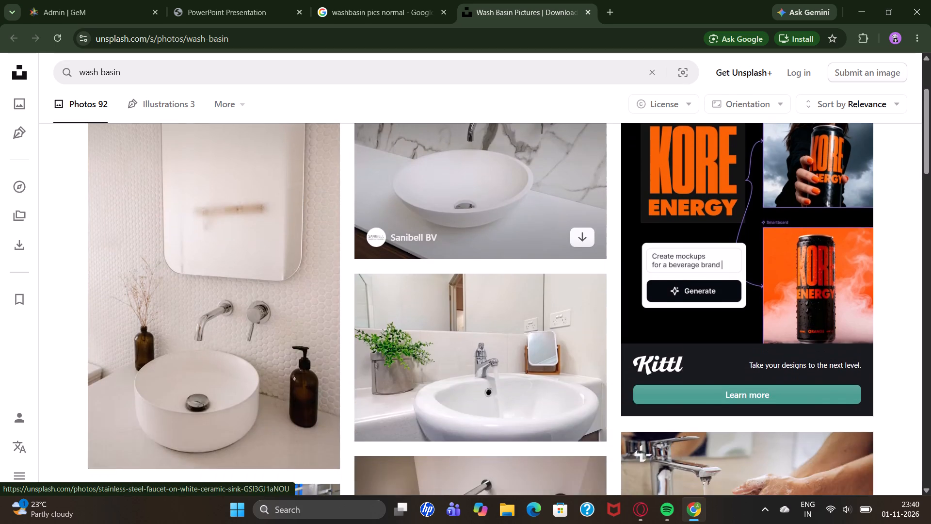
{"action": "scroll", "coordinate": [441, 353], "scroll_direction": "down", "scroll_amount": 3}
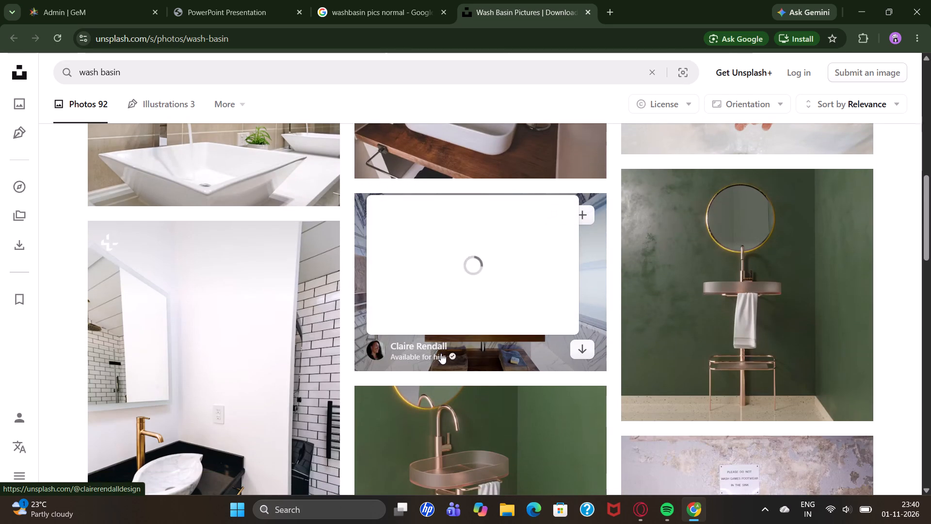
{"action": "scroll", "coordinate": [441, 353], "scroll_direction": "right", "scroll_amount": 1}
{"action": "scroll", "coordinate": [441, 353], "scroll_direction": "down", "scroll_amount": 1}
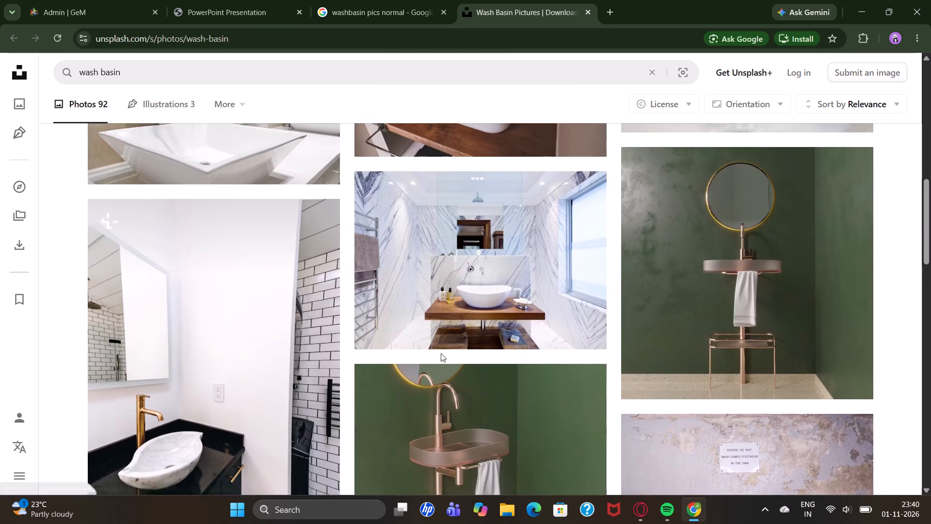
{"action": "scroll", "coordinate": [441, 353], "scroll_direction": "down", "scroll_amount": 1}
{"action": "scroll", "coordinate": [441, 353], "scroll_direction": "up", "scroll_amount": 2}
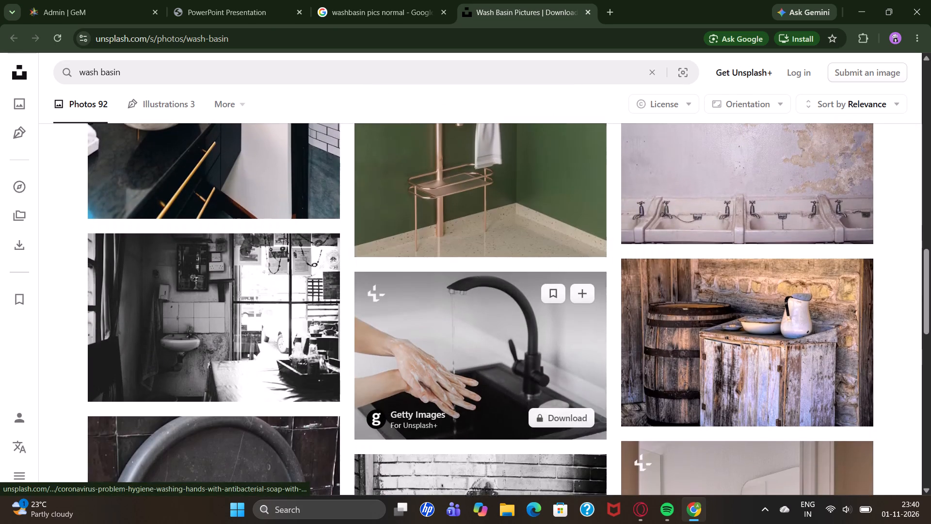
{"action": "scroll", "coordinate": [441, 353], "scroll_direction": "up", "scroll_amount": 2}
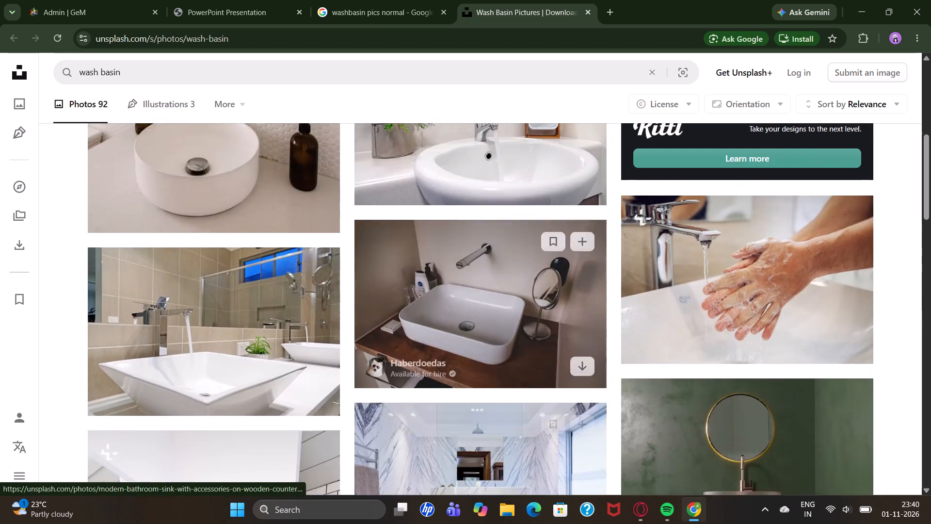
{"action": "scroll", "coordinate": [441, 353], "scroll_direction": "up", "scroll_amount": 3}
{"action": "scroll", "coordinate": [441, 353], "scroll_direction": "down", "scroll_amount": 1}
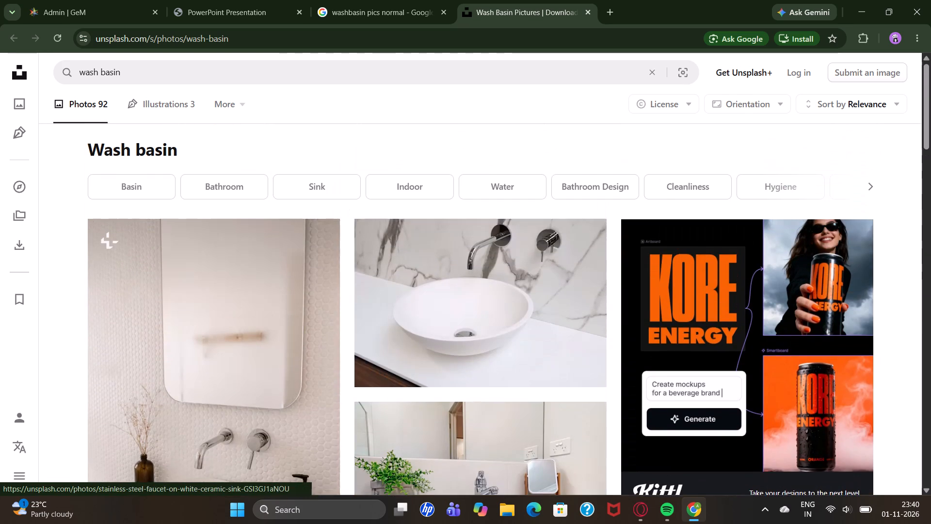
{"action": "scroll", "coordinate": [441, 353], "scroll_direction": "down", "scroll_amount": 2}
Open OS Media's photo of the white ceramic sink with a steel faucet, inspect it enlarged, and download it for free.
{"action": "left_click", "coordinate": [441, 353]}
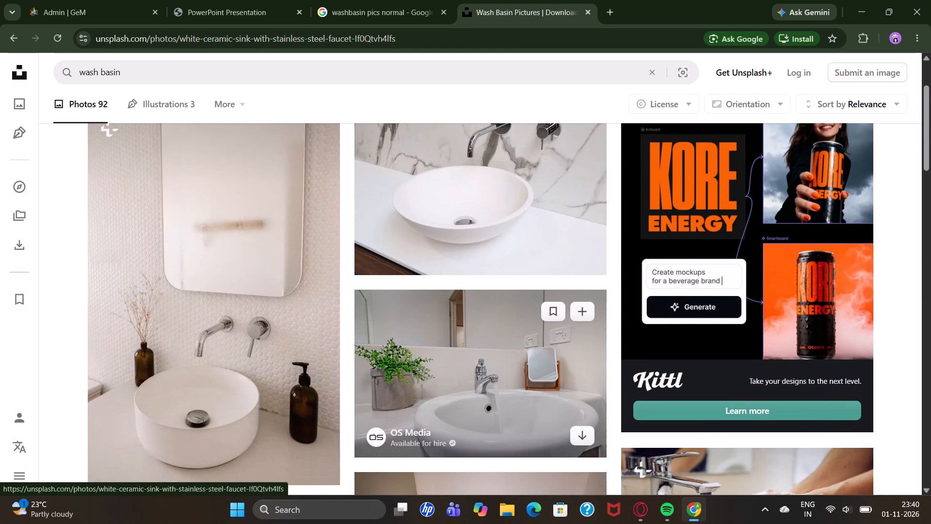
{"action": "left_click", "coordinate": [543, 242]}
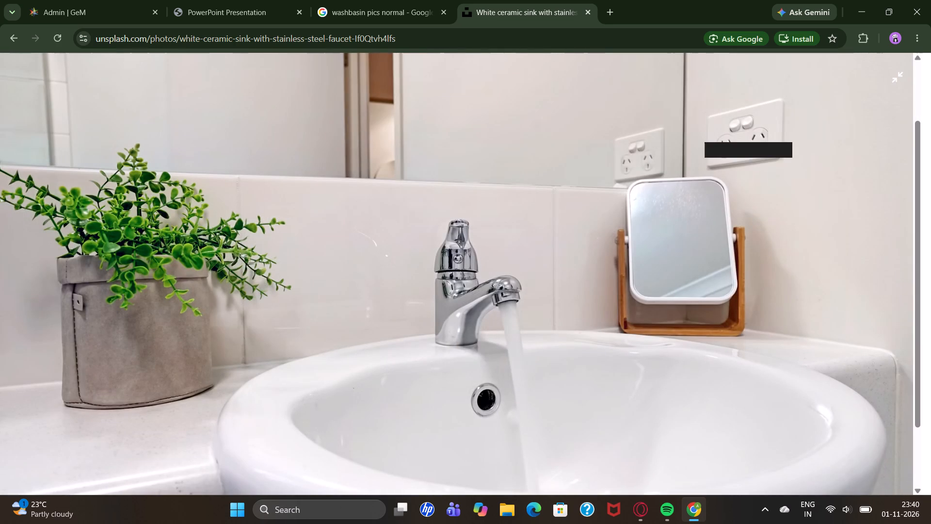
{"action": "scroll", "coordinate": [867, 192], "scroll_direction": "up", "scroll_amount": 3}
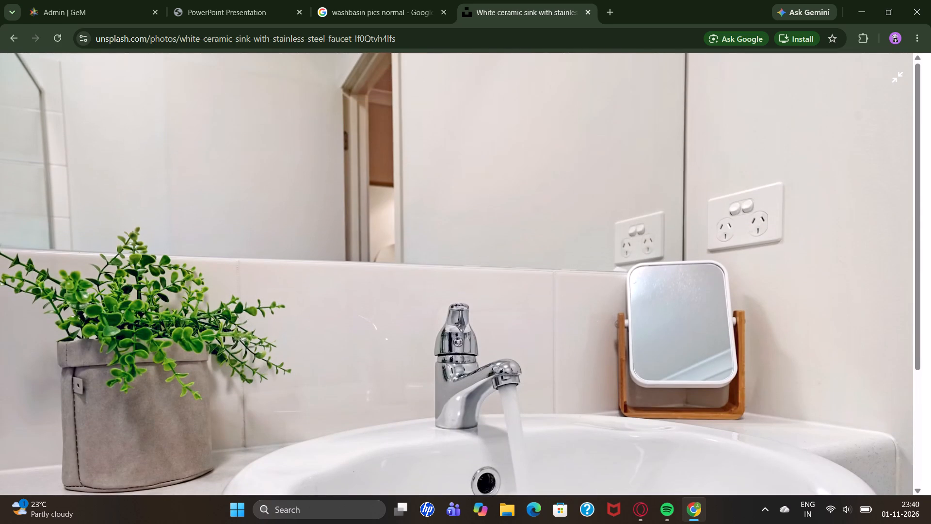
{"action": "scroll", "coordinate": [867, 192], "scroll_direction": "up", "scroll_amount": 2}
{"action": "scroll", "coordinate": [867, 192], "scroll_direction": "down", "scroll_amount": 1}
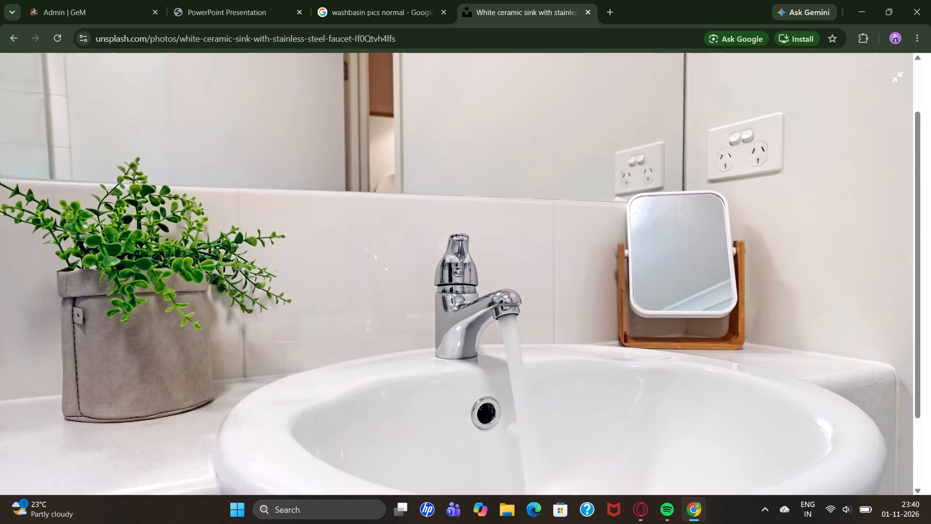
{"action": "left_click", "coordinate": [899, 82]}
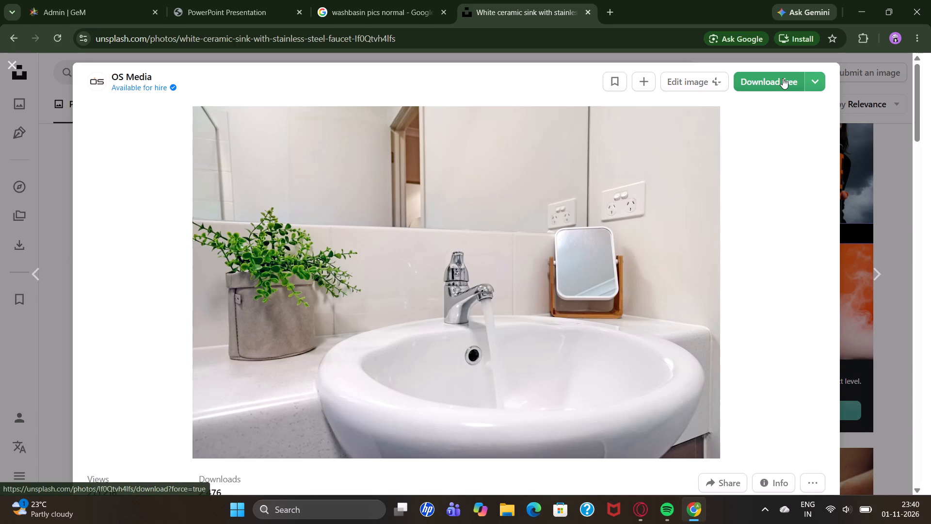
{"action": "left_click", "coordinate": [783, 78]}
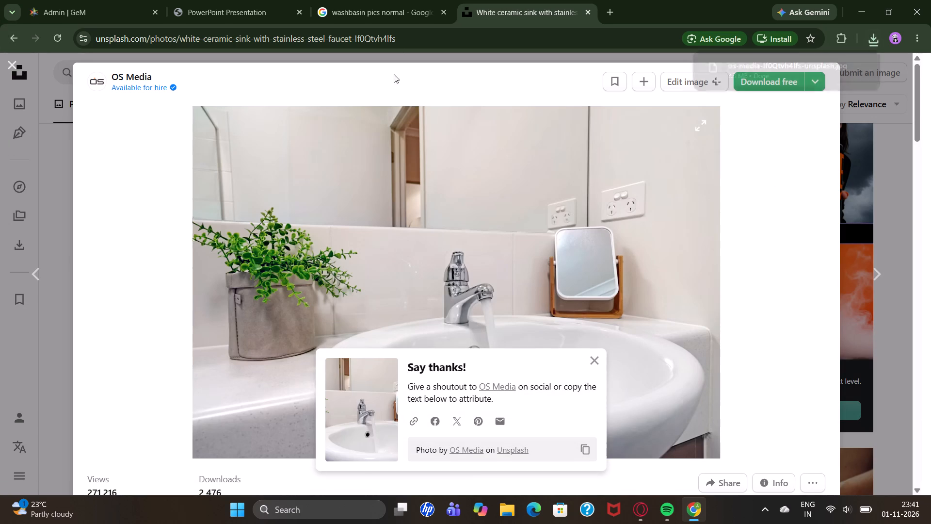
{"action": "left_click", "coordinate": [878, 41]}
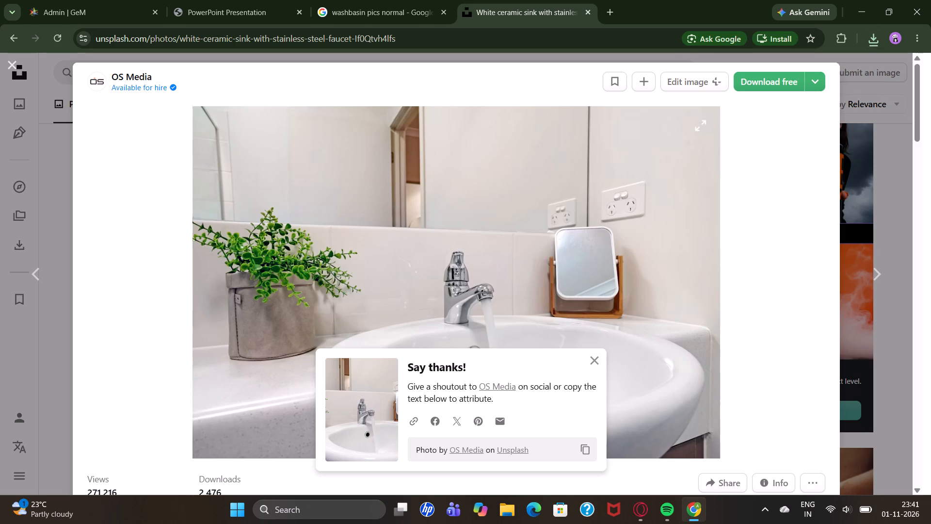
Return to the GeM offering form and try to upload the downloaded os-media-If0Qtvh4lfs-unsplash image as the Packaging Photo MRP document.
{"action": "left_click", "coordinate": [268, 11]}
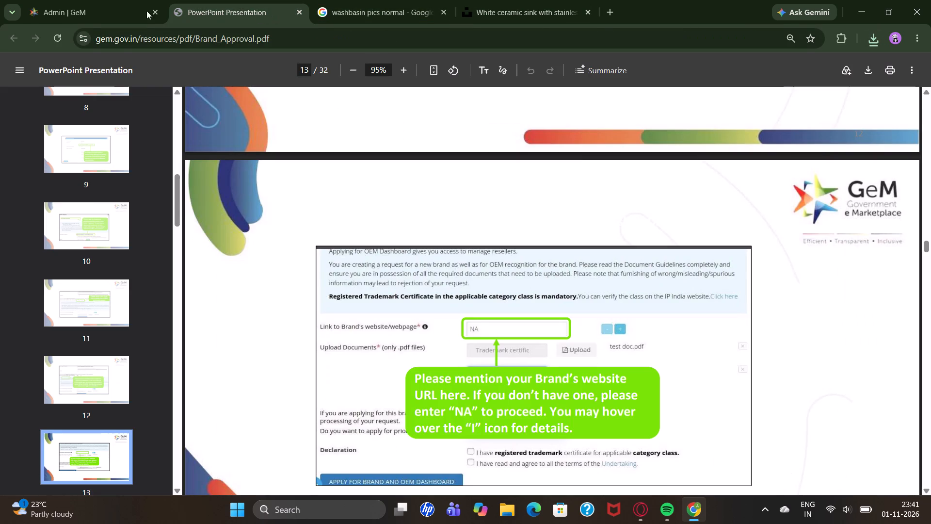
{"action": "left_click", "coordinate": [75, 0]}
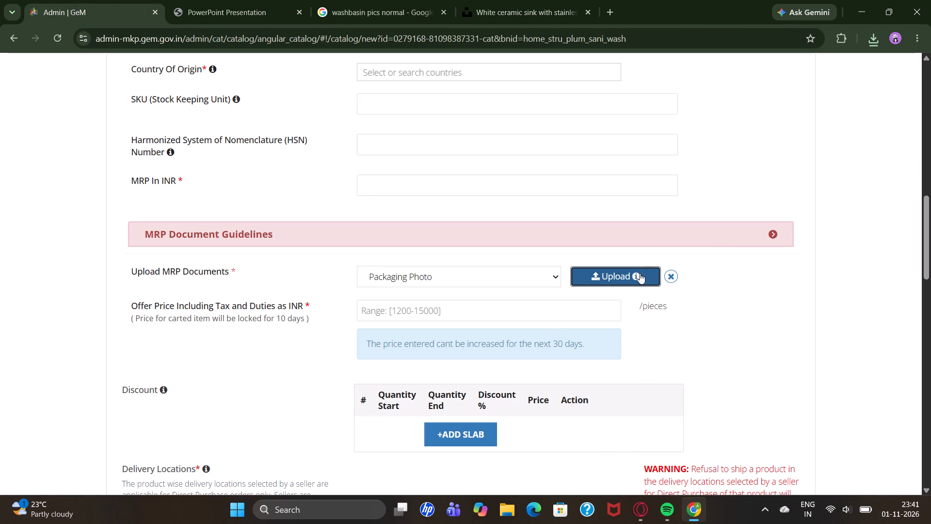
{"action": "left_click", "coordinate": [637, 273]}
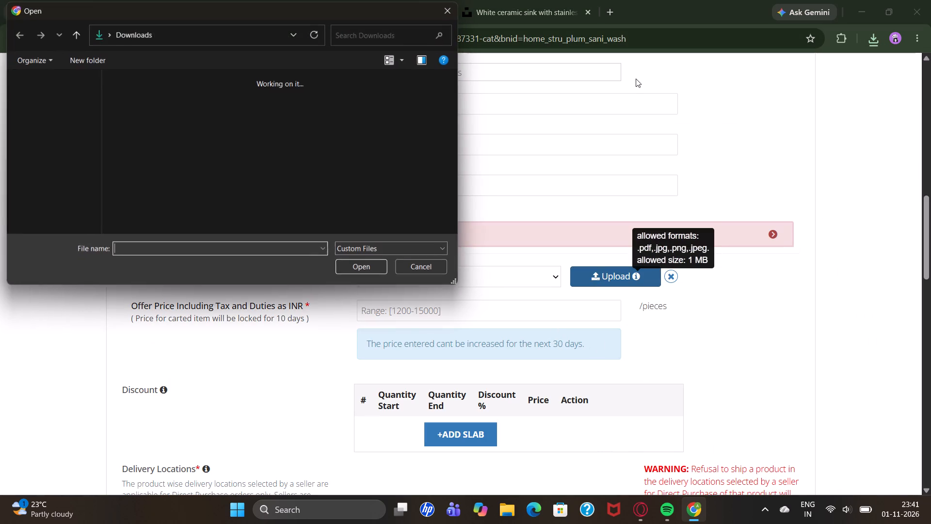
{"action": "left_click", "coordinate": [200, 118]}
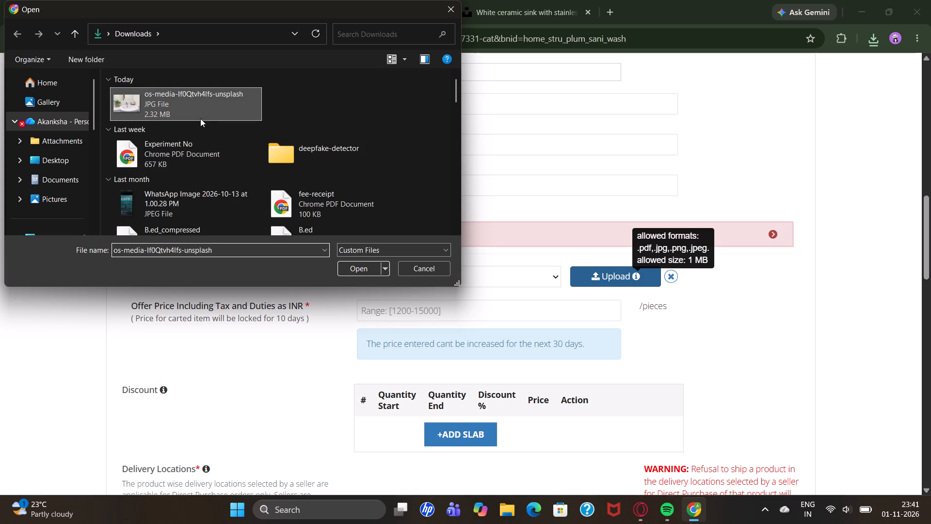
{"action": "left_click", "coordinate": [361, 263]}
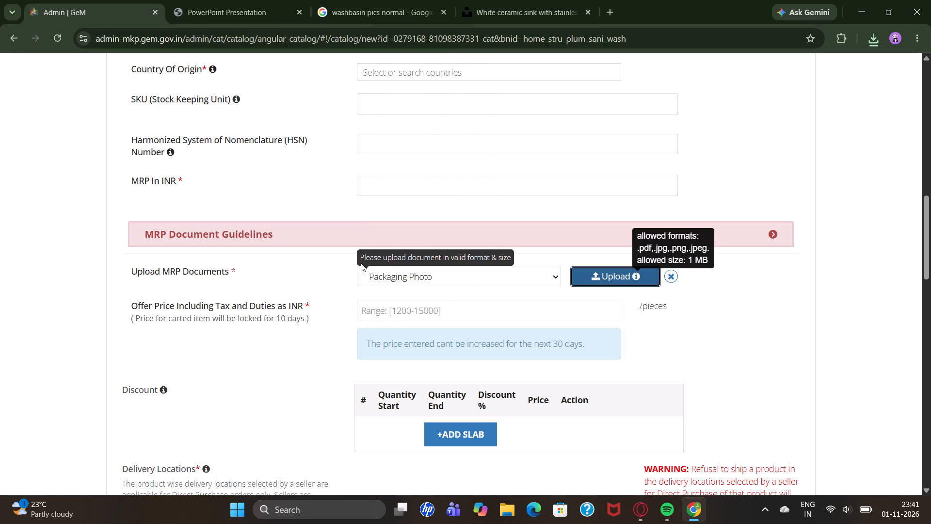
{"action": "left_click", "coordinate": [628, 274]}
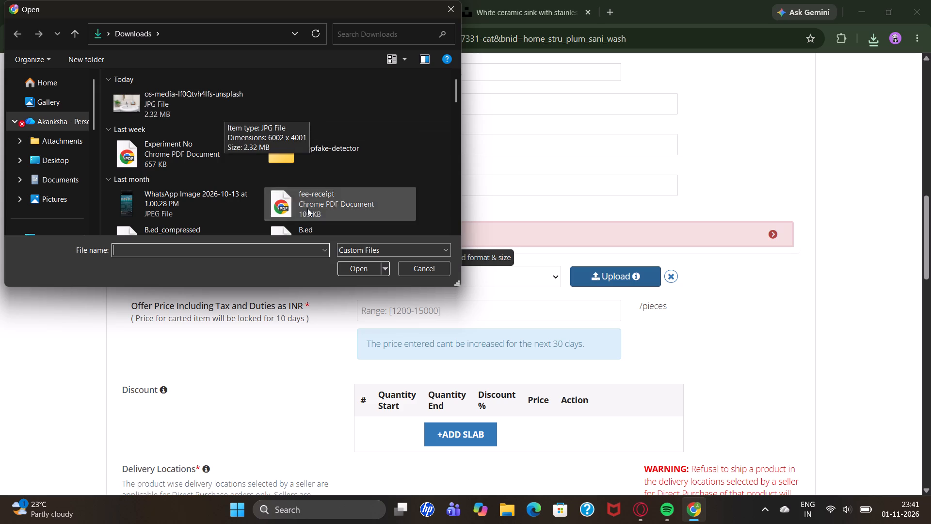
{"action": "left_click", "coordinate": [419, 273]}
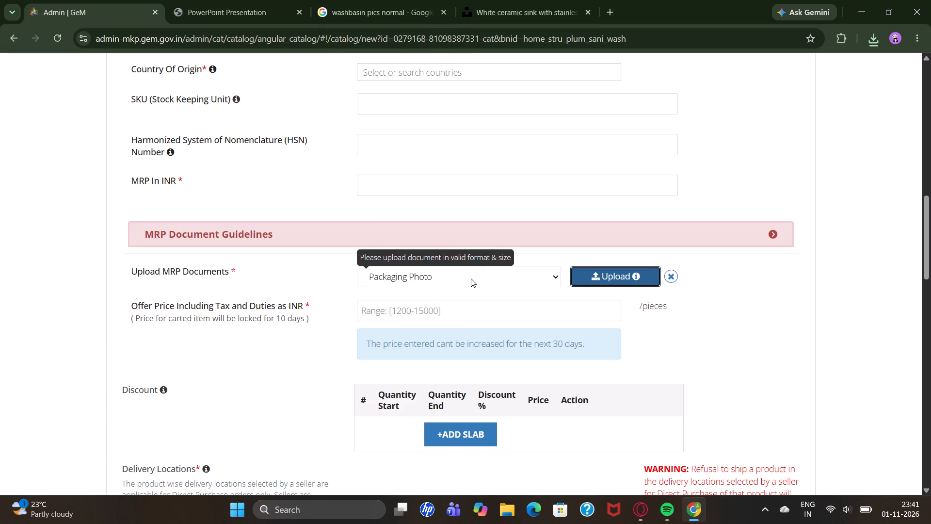
Change the file type for the MRP documents to Product Brochure.
{"action": "left_click", "coordinate": [471, 278]}
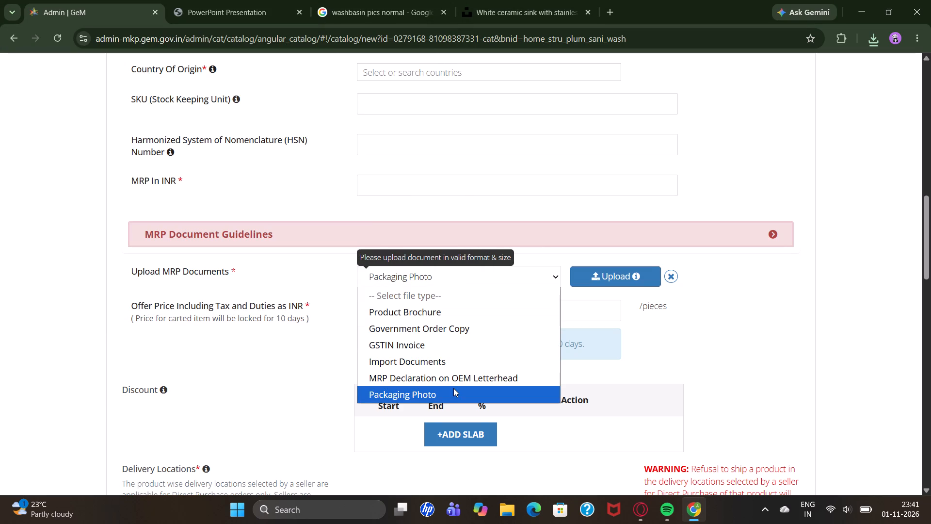
{"action": "scroll", "coordinate": [453, 388], "scroll_direction": "down", "scroll_amount": 1}
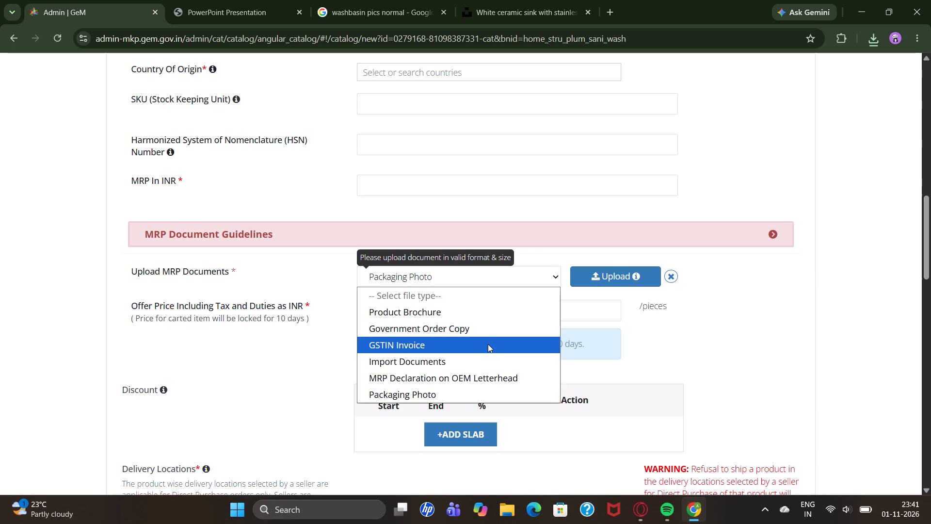
{"action": "left_click", "coordinate": [475, 315]}
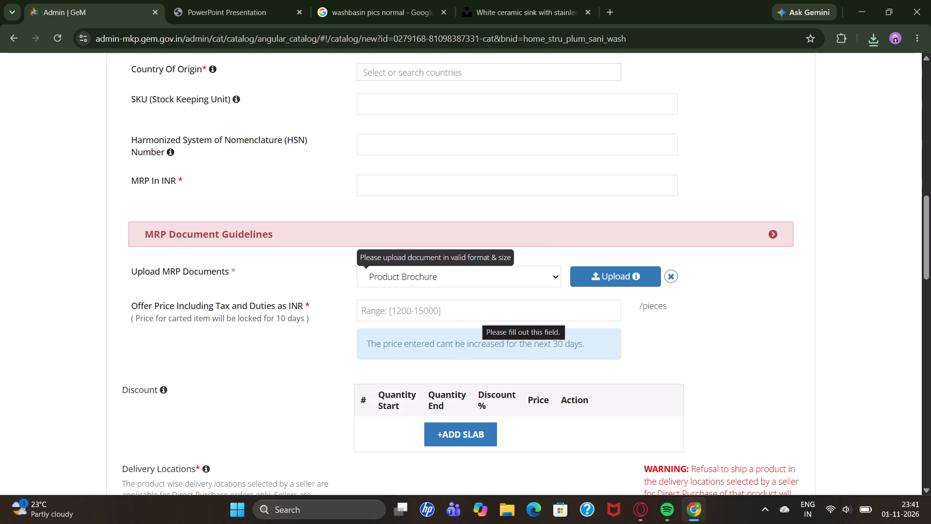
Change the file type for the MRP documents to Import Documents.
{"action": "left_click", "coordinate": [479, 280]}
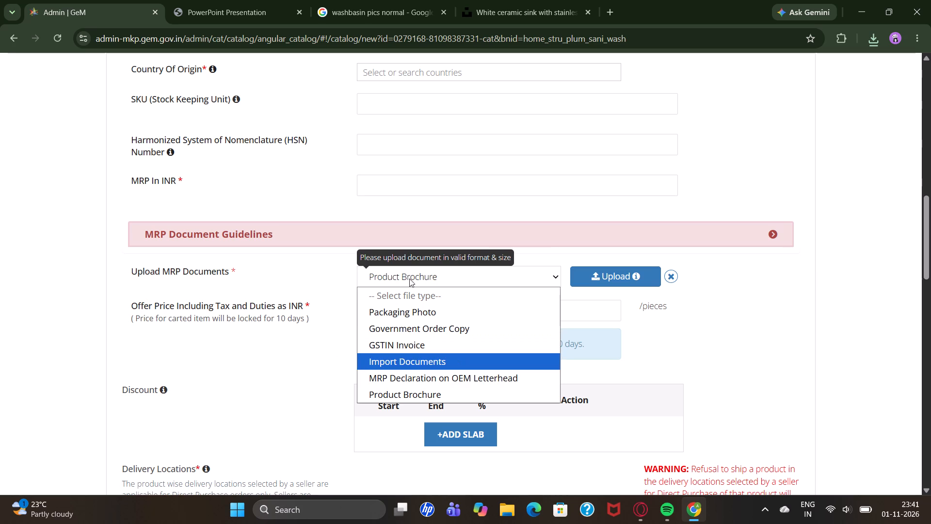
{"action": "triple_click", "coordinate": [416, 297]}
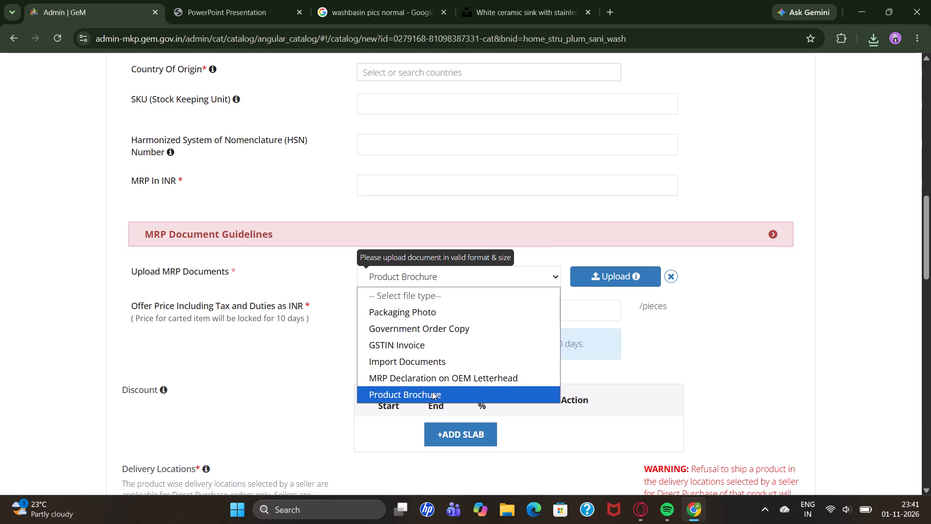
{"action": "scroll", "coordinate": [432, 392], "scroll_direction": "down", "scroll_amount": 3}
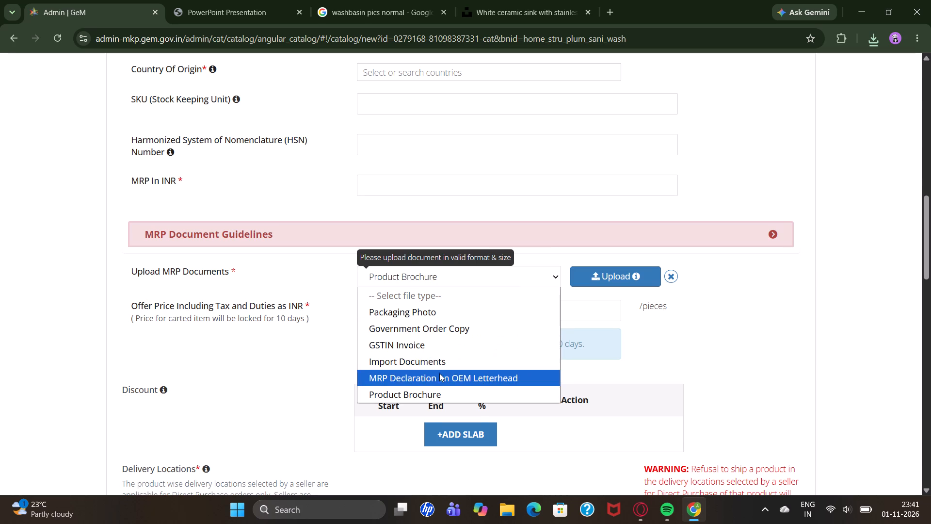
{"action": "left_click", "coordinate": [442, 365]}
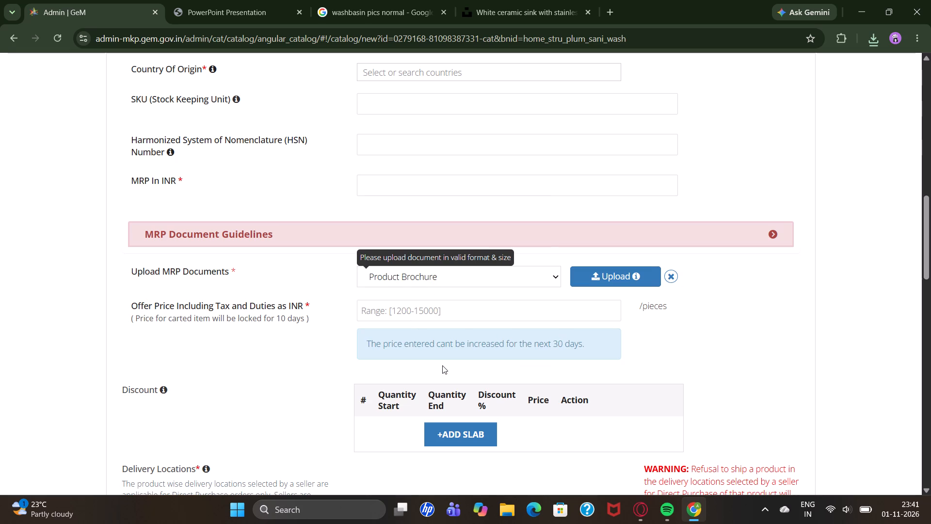
Set the file type for the MRP documents to Packaging Photo.
{"action": "left_click", "coordinate": [421, 284]}
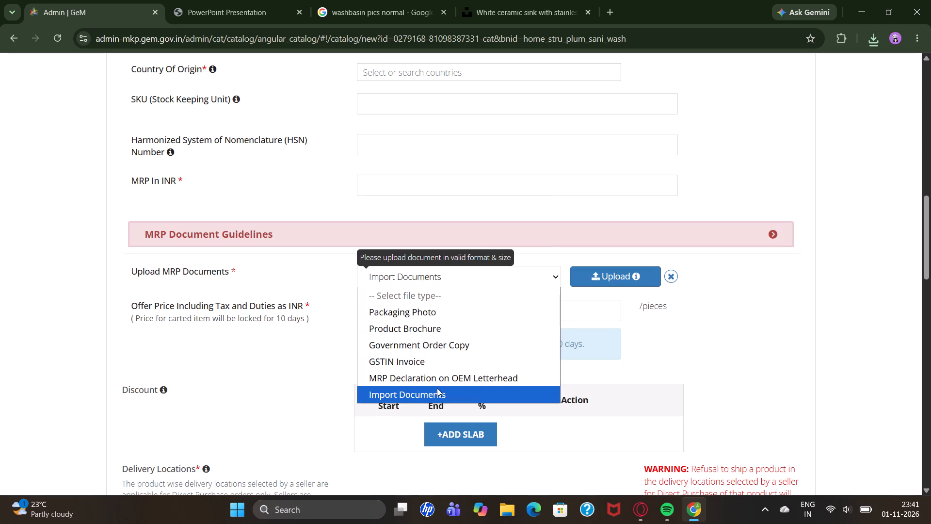
{"action": "scroll", "coordinate": [444, 350], "scroll_direction": "down", "scroll_amount": 1}
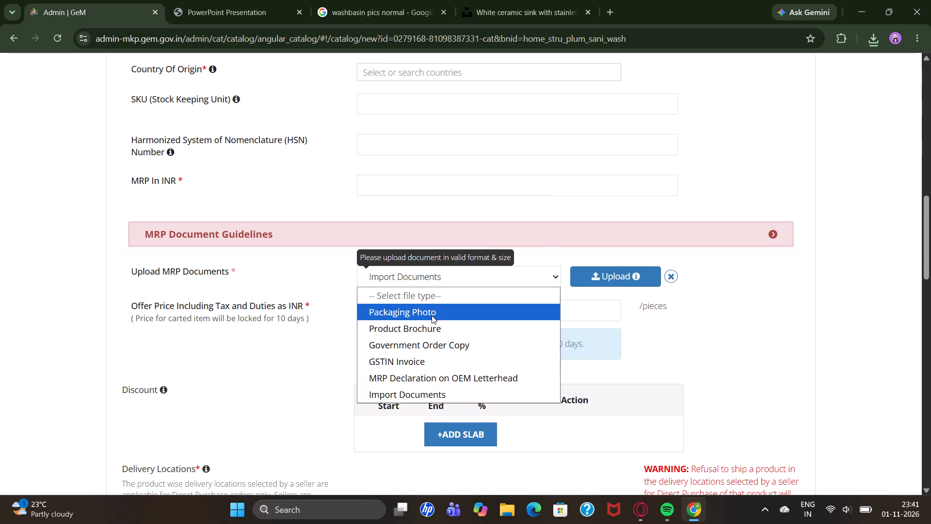
{"action": "left_click", "coordinate": [432, 315]}
{"action": "left_click", "coordinate": [349, 318]}
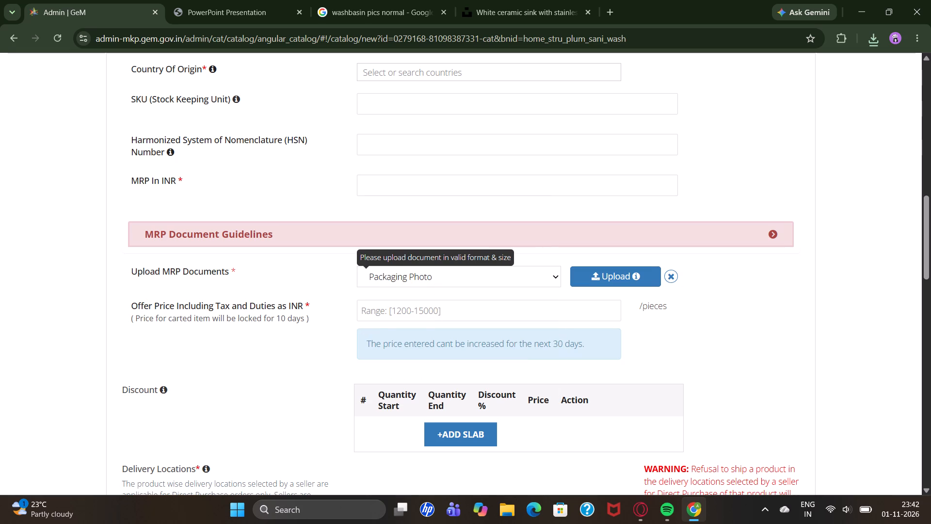
Enter 4484 as the offer price including tax and duties in INR.
{"action": "left_click", "coordinate": [391, 308]}
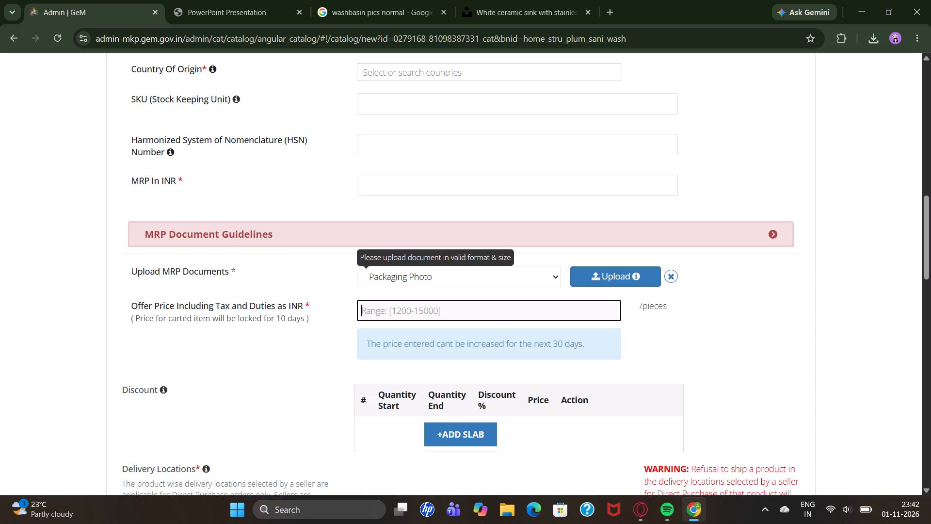
{"action": "type", "text": "4484"}
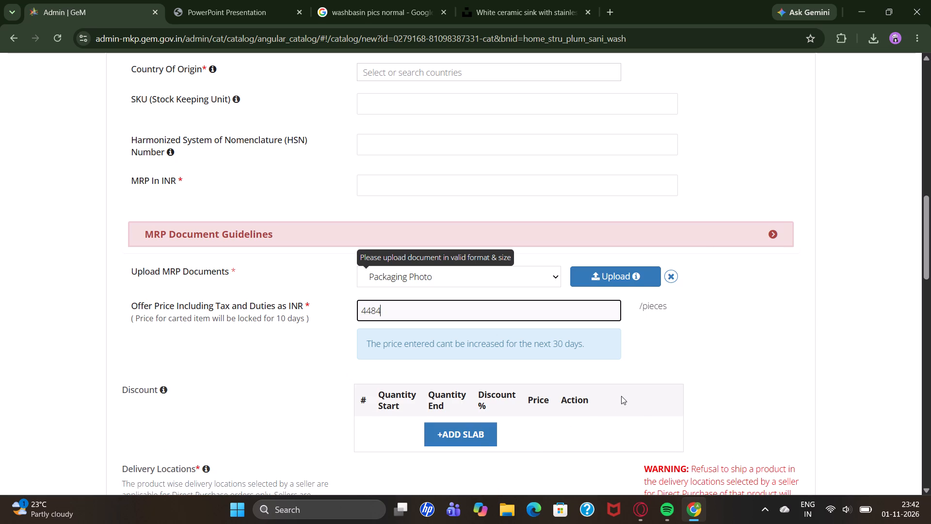
Review the discount slabs and the state-wise delivery locations, and return to the start of the Offering Quantity & Price section.
{"action": "scroll", "coordinate": [621, 396], "scroll_direction": "down", "scroll_amount": 1}
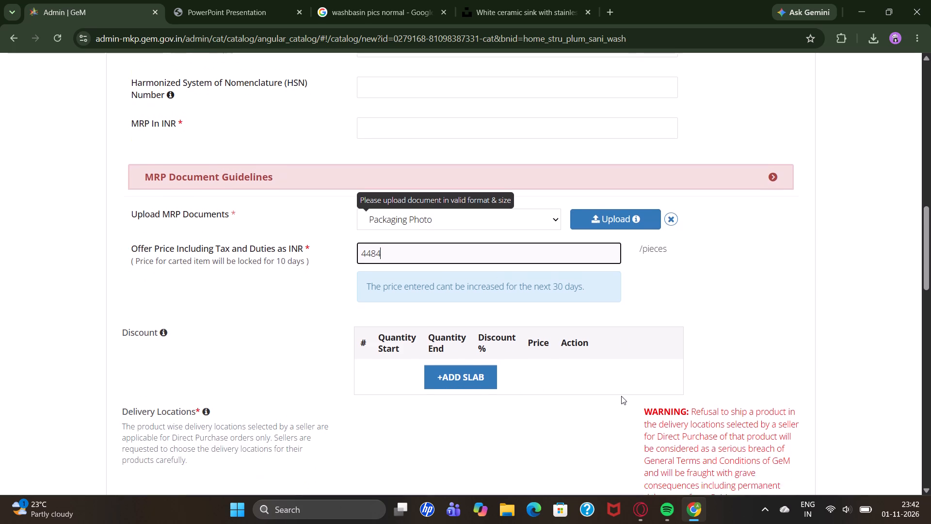
{"action": "scroll", "coordinate": [621, 396], "scroll_direction": "down", "scroll_amount": 2}
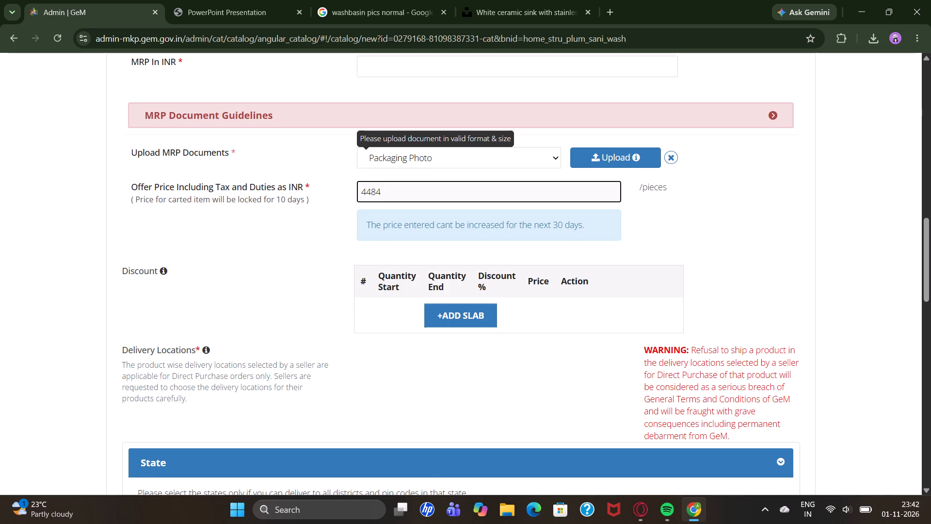
{"action": "scroll", "coordinate": [712, 401], "scroll_direction": "down", "scroll_amount": 2}
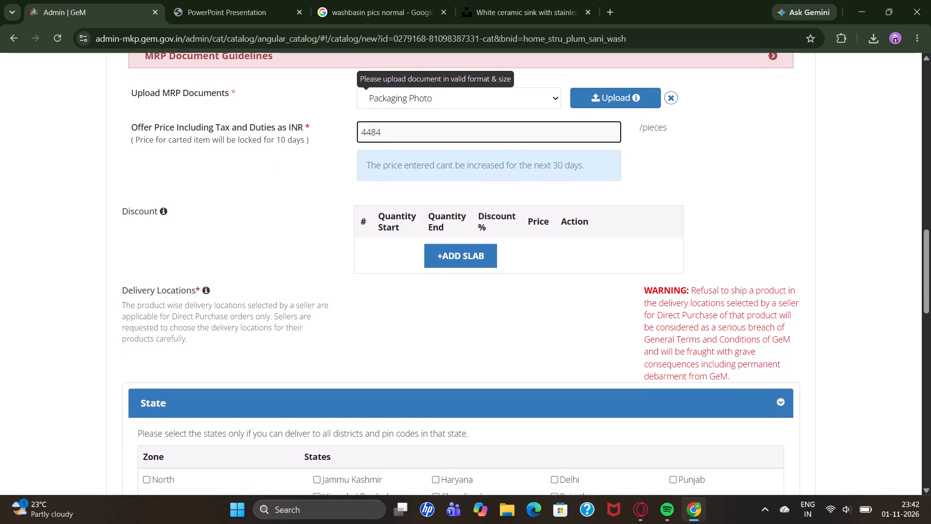
{"action": "scroll", "coordinate": [712, 401], "scroll_direction": "down", "scroll_amount": 1}
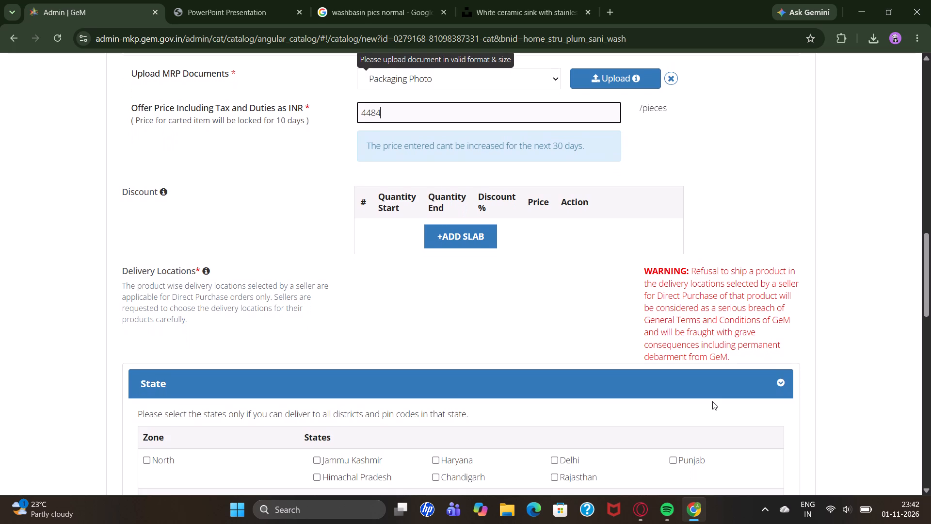
{"action": "scroll", "coordinate": [712, 401], "scroll_direction": "down", "scroll_amount": 1}
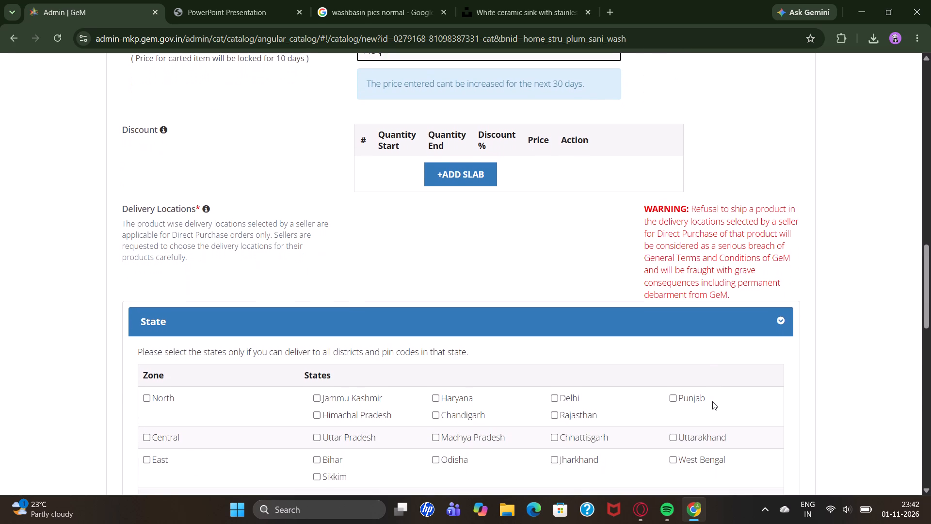
{"action": "scroll", "coordinate": [712, 401], "scroll_direction": "down", "scroll_amount": 2}
{"action": "scroll", "coordinate": [712, 401], "scroll_direction": "right", "scroll_amount": 1}
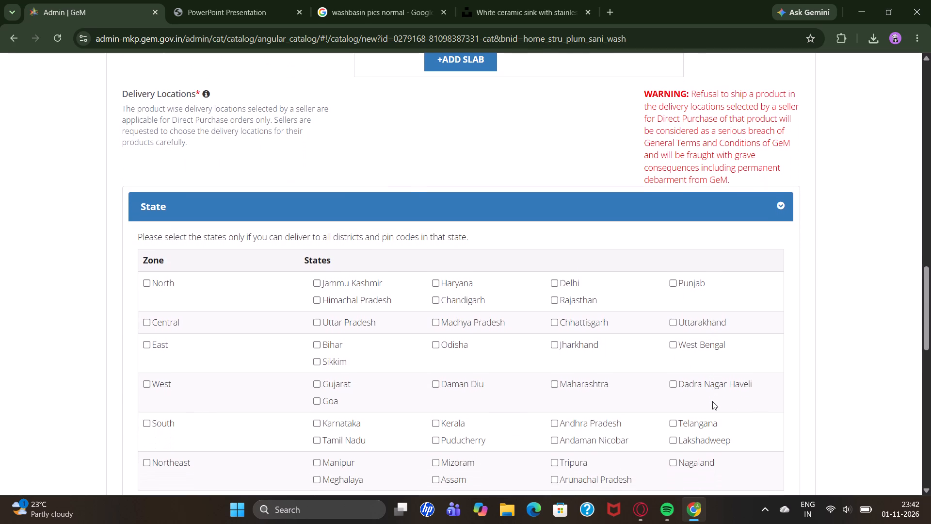
{"action": "scroll", "coordinate": [712, 401], "scroll_direction": "right", "scroll_amount": 2}
{"action": "scroll", "coordinate": [712, 401], "scroll_direction": "up", "scroll_amount": 3}
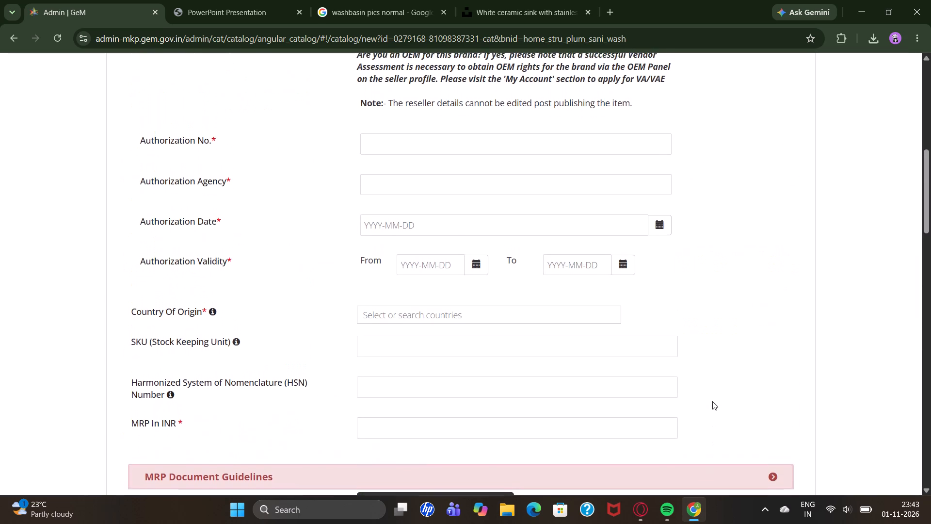
{"action": "scroll", "coordinate": [712, 401], "scroll_direction": "up", "scroll_amount": 6}
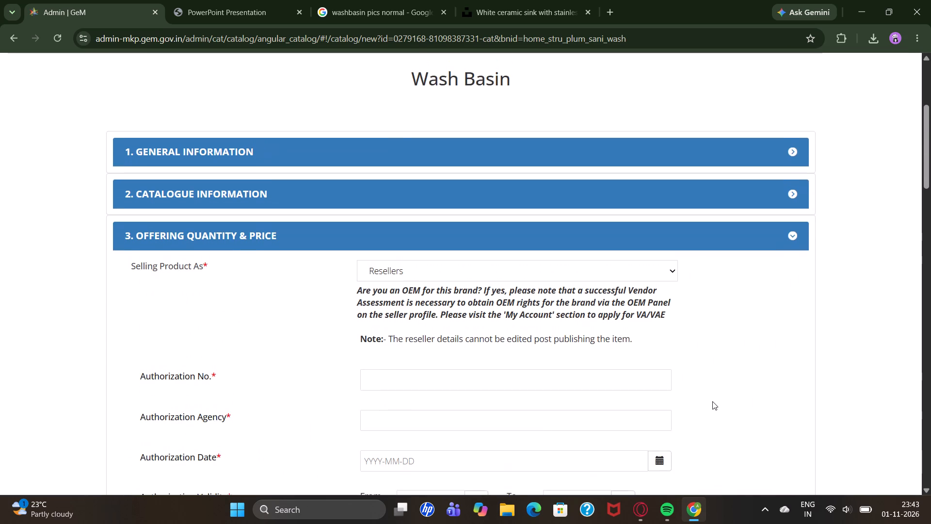
Set the reseller Authorization Date to 2026-11-01.
{"action": "scroll", "coordinate": [712, 401], "scroll_direction": "down", "scroll_amount": 1}
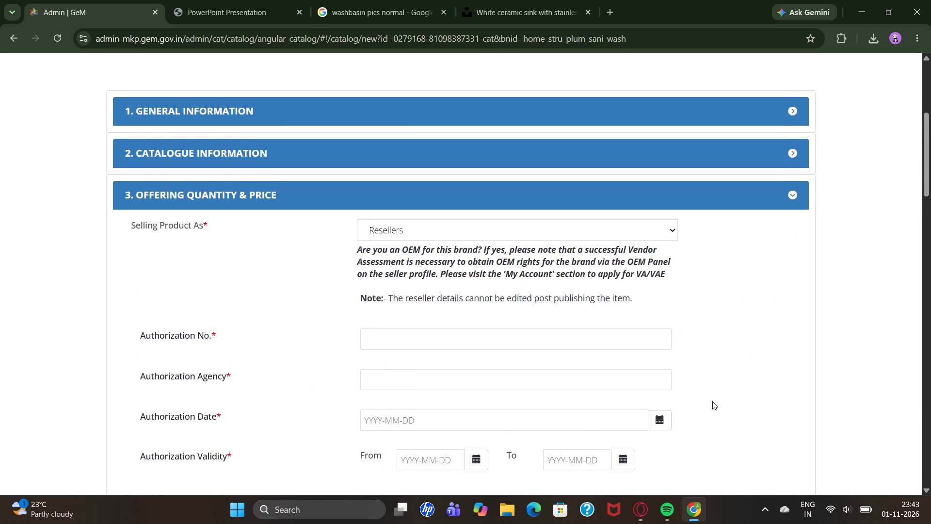
{"action": "scroll", "coordinate": [669, 342], "scroll_direction": "down", "scroll_amount": 1}
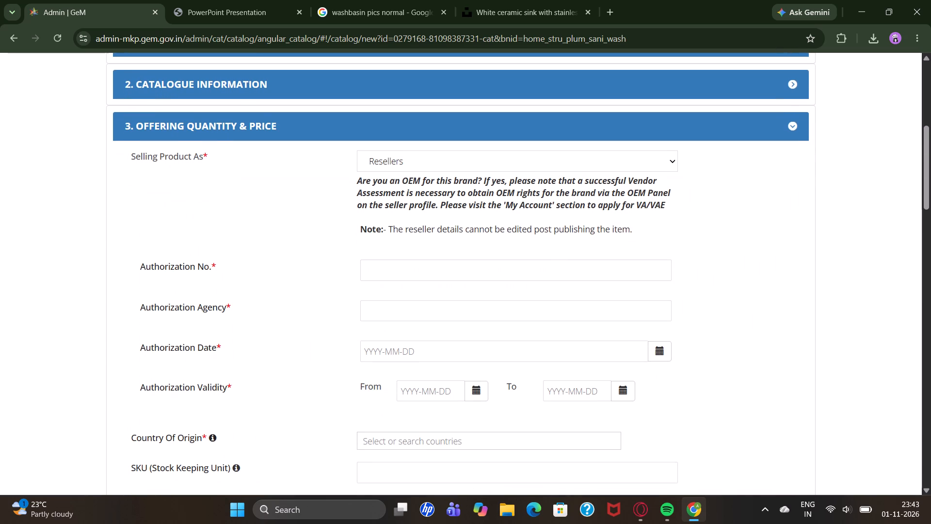
{"action": "left_click", "coordinate": [458, 346]}
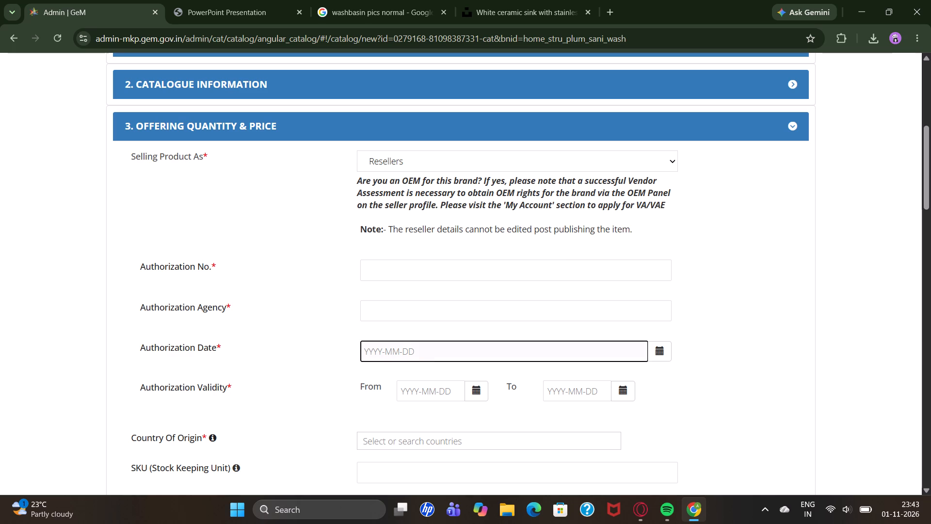
{"action": "scroll", "coordinate": [458, 346], "scroll_direction": "down", "scroll_amount": 2}
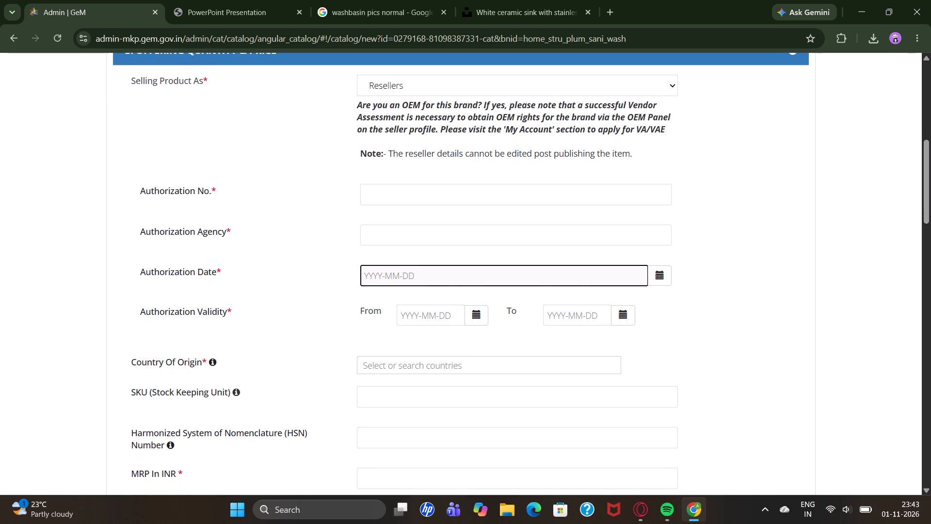
{"action": "left_click", "coordinate": [473, 277]}
{"action": "left_click", "coordinate": [448, 316]}
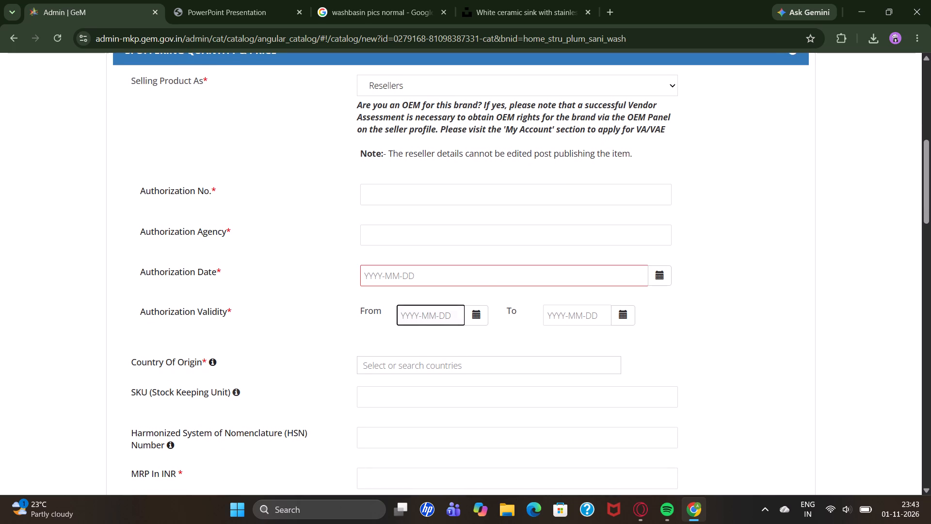
{"action": "type", "text": "22"}
{"action": "left_click", "coordinate": [490, 267]}
{"action": "type", "text": "202"}
{"action": "left_click", "coordinate": [661, 275]}
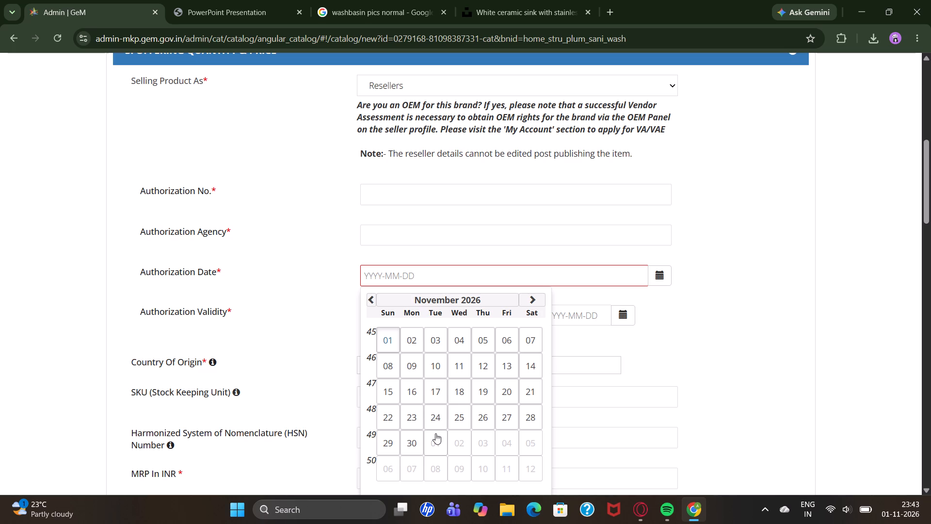
{"action": "left_click", "coordinate": [394, 340]}
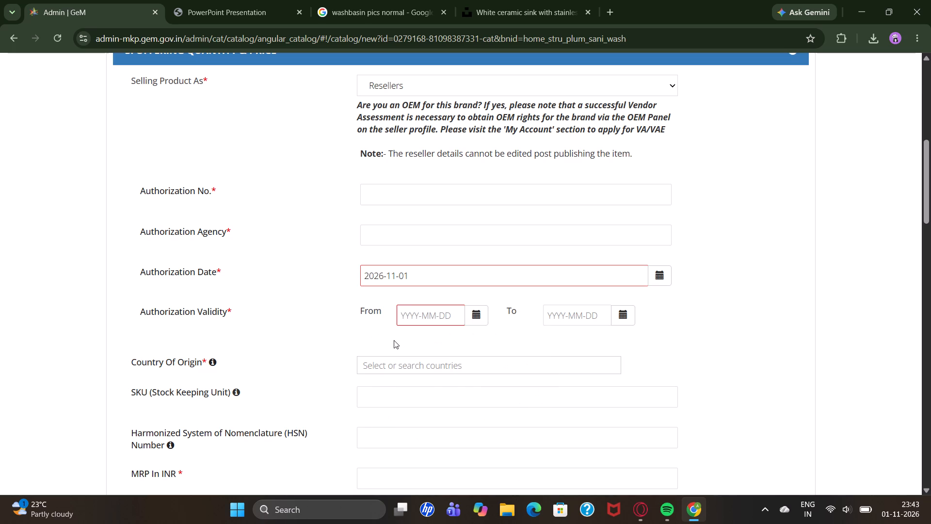
Set the Authorization Validity period from 2026-11-01 to 2026-11-15.
{"action": "left_click", "coordinate": [446, 312]}
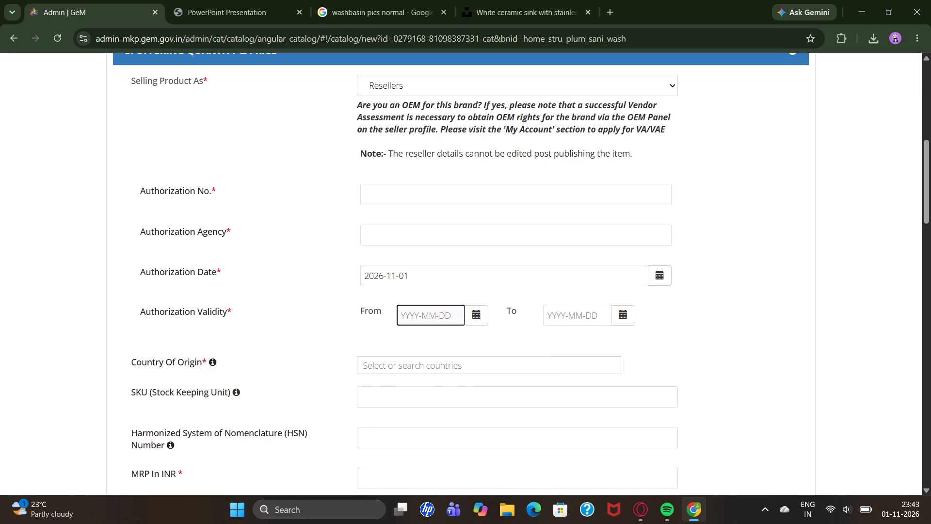
{"action": "left_click", "coordinate": [480, 312]}
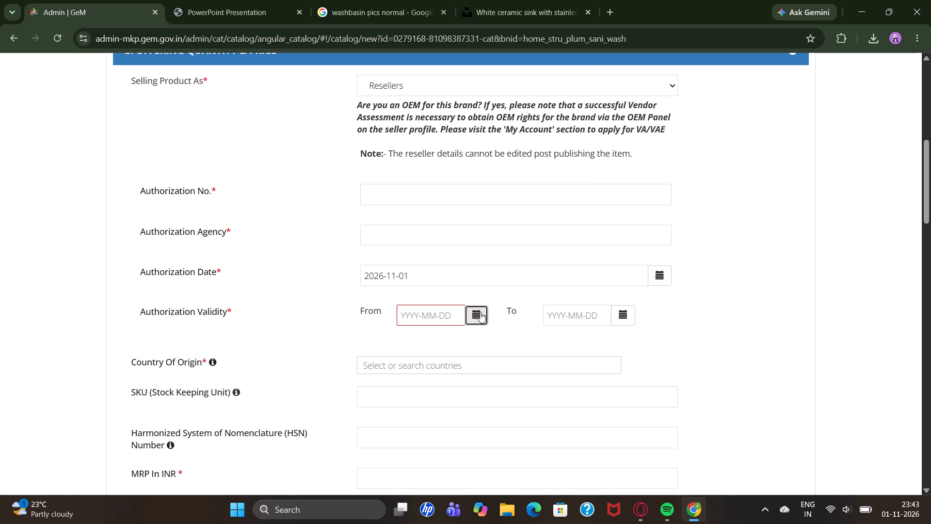
{"action": "left_click", "coordinate": [430, 117]}
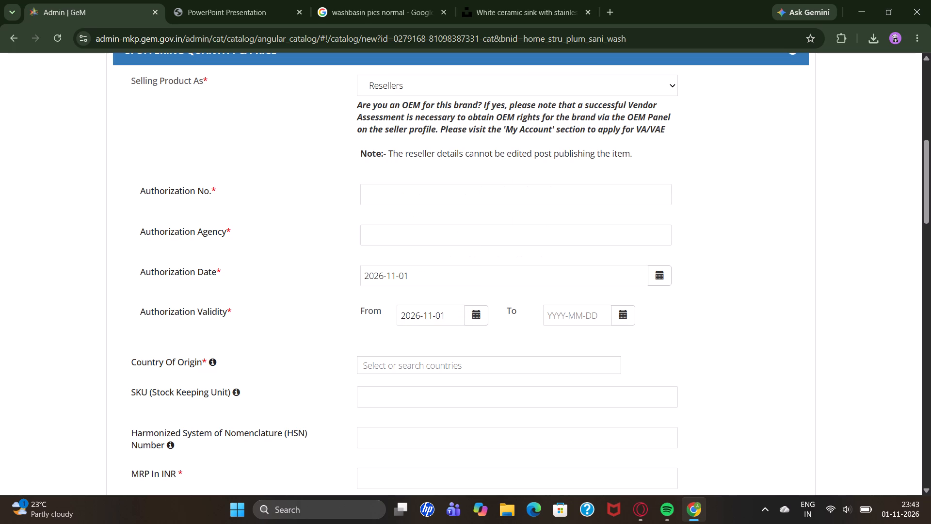
{"action": "left_click", "coordinate": [637, 322]}
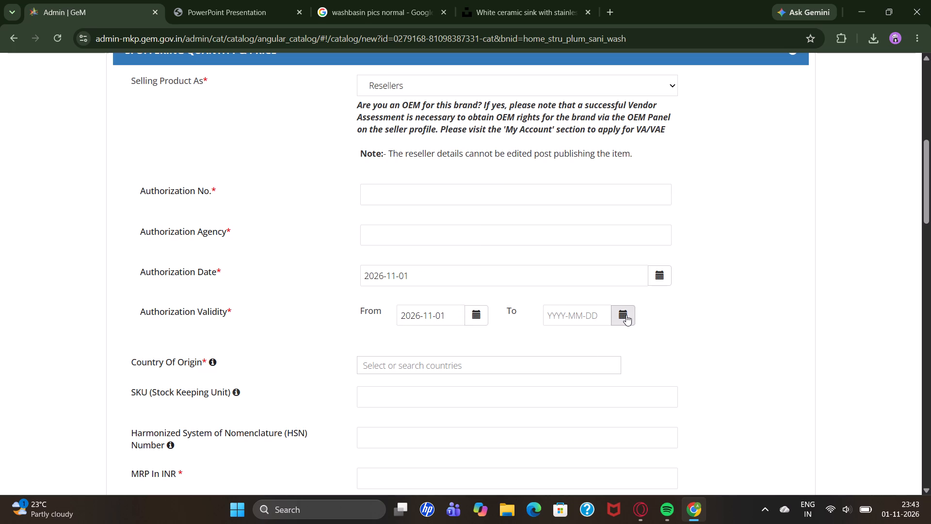
{"action": "left_click", "coordinate": [626, 315]}
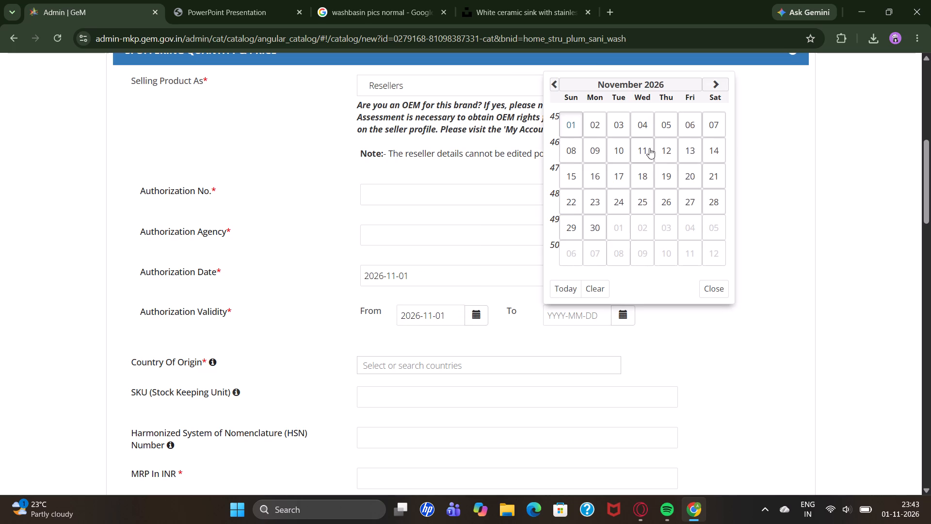
{"action": "left_click", "coordinate": [621, 150]}
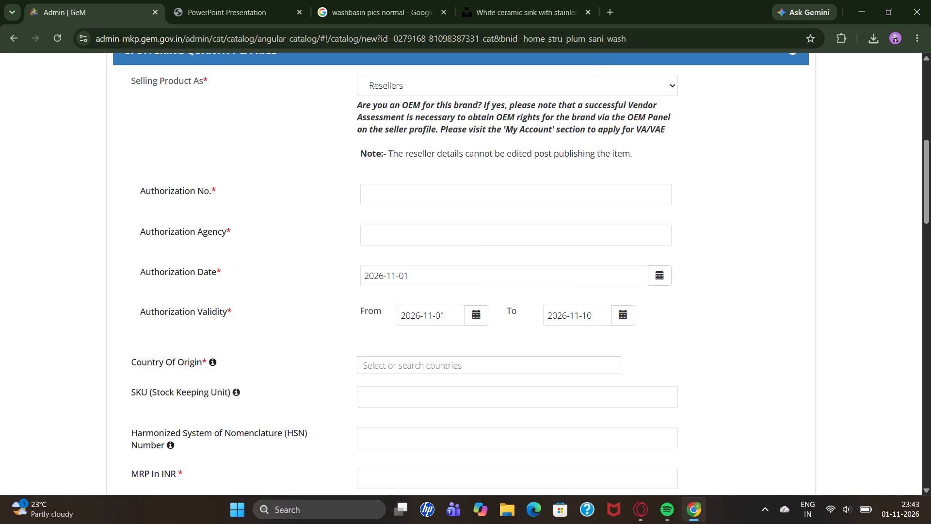
{"action": "left_click", "coordinate": [627, 313]}
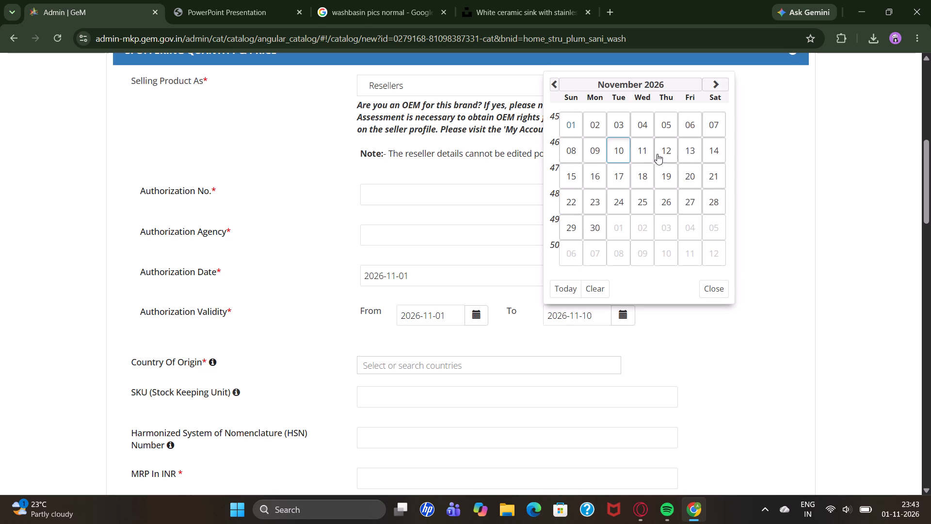
{"action": "left_click", "coordinate": [568, 171]}
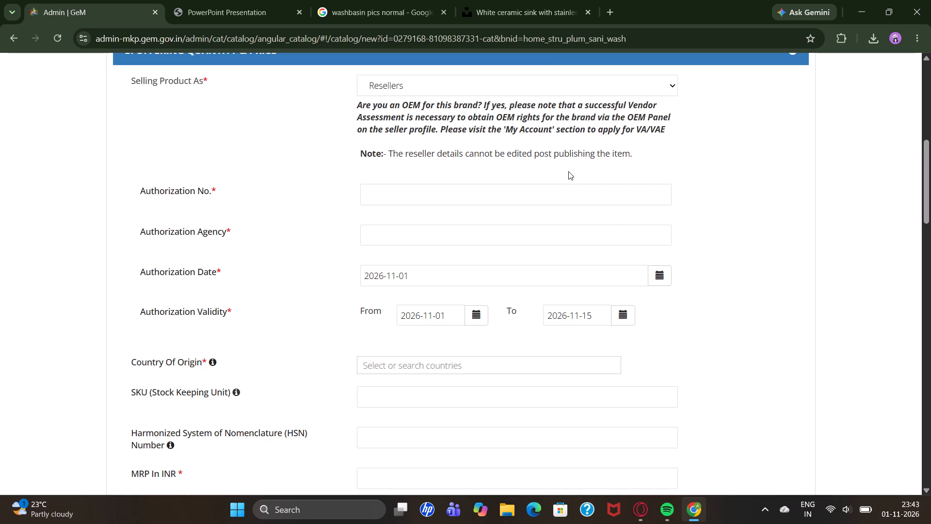
Set the Country Of Origin to India.
{"action": "scroll", "coordinate": [391, 341], "scroll_direction": "down", "scroll_amount": 1}
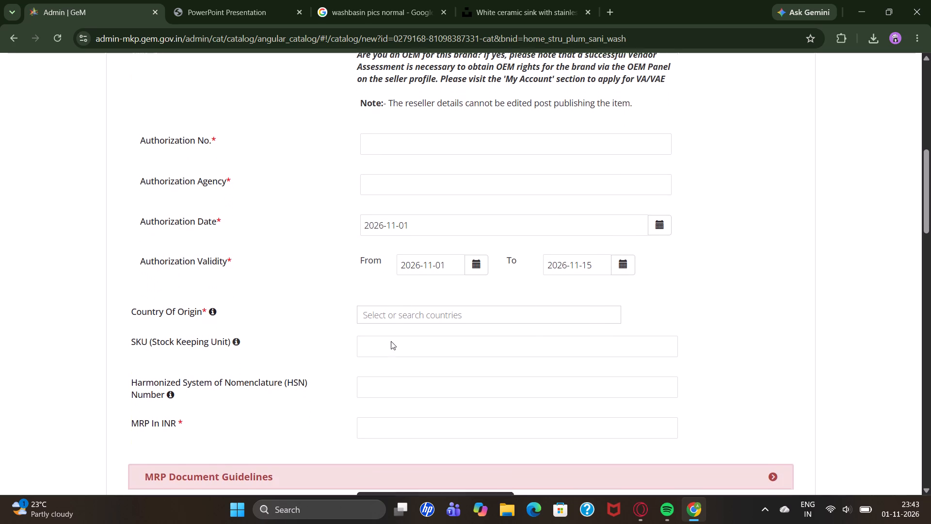
{"action": "scroll", "coordinate": [391, 341], "scroll_direction": "down", "scroll_amount": 1}
{"action": "left_click", "coordinate": [412, 311]}
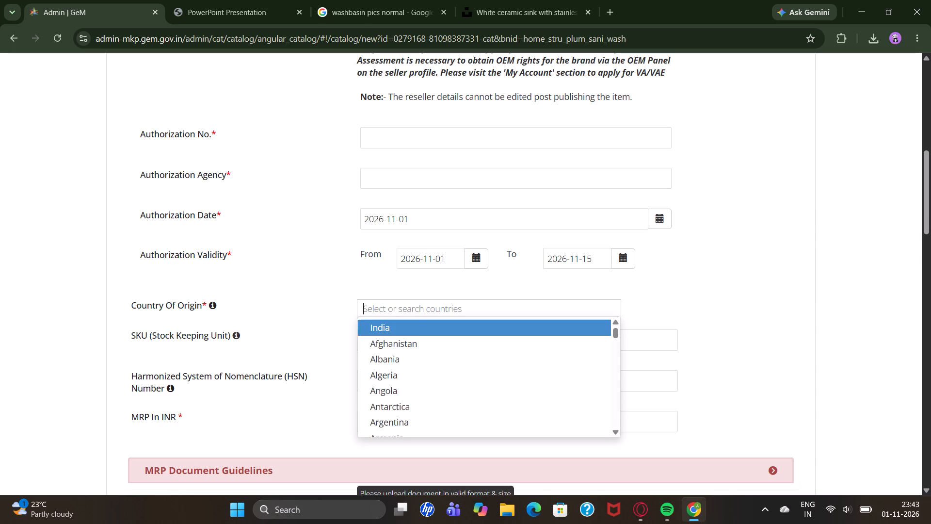
{"action": "left_click", "coordinate": [413, 325]}
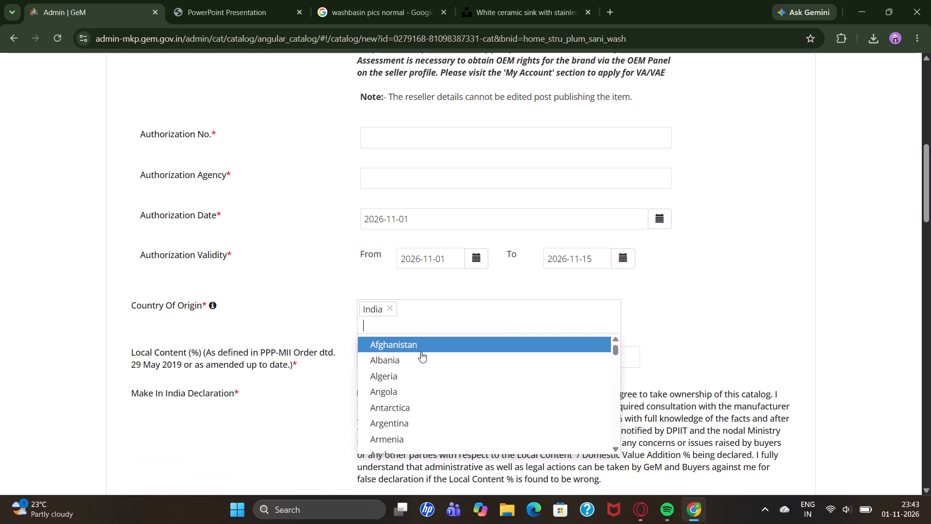
{"action": "left_click", "coordinate": [309, 319]}
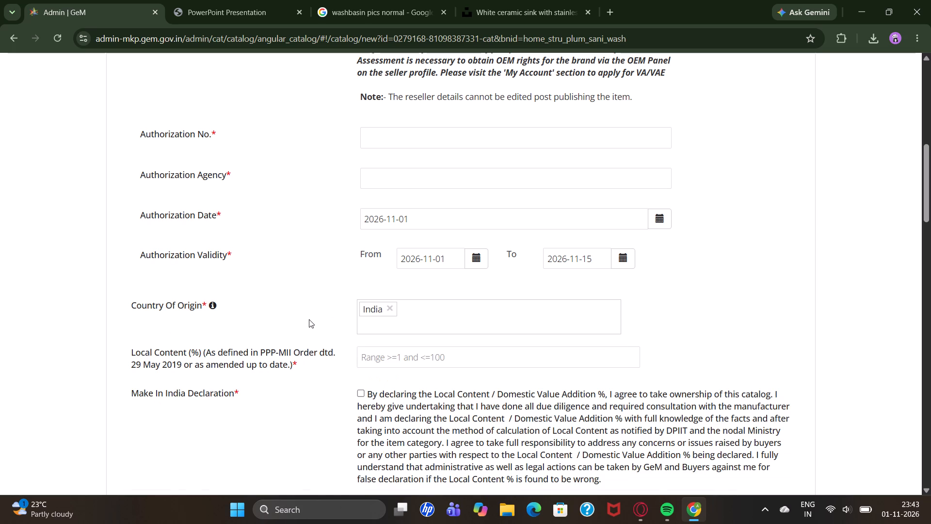
{"action": "left_click", "coordinate": [309, 319]}
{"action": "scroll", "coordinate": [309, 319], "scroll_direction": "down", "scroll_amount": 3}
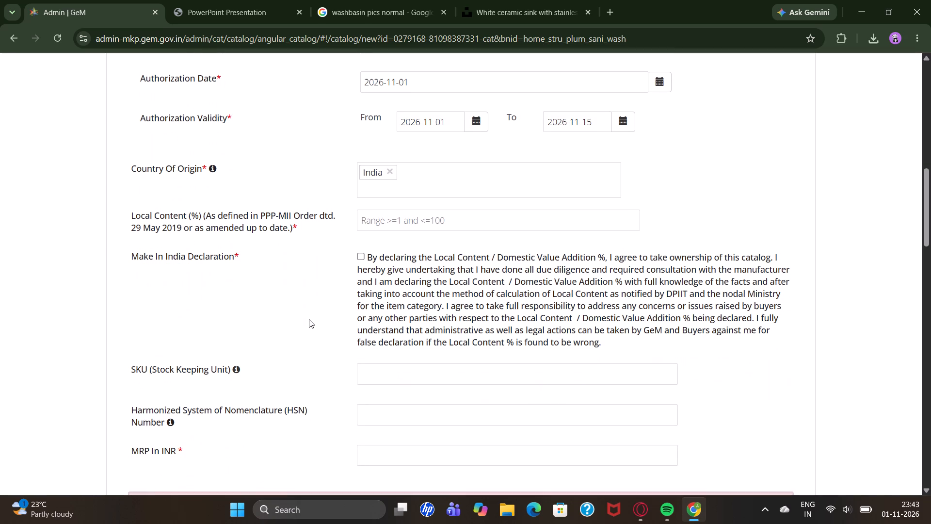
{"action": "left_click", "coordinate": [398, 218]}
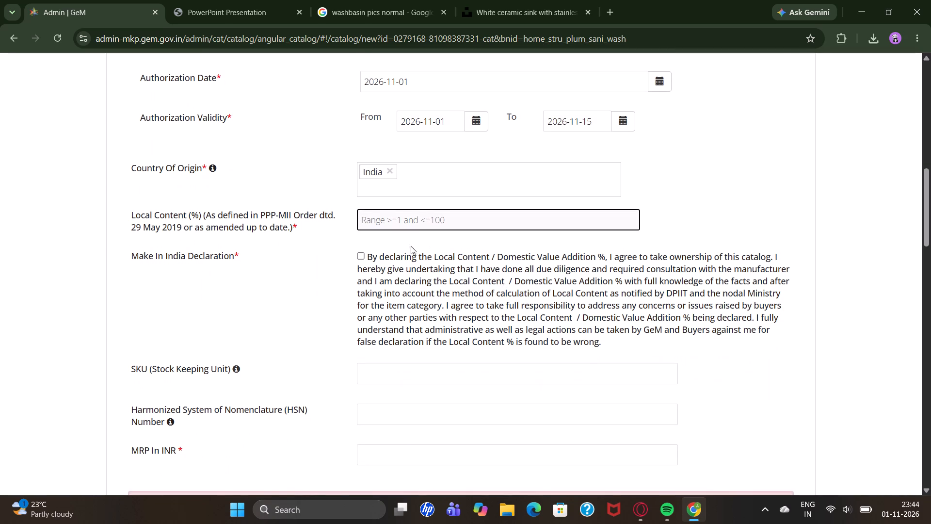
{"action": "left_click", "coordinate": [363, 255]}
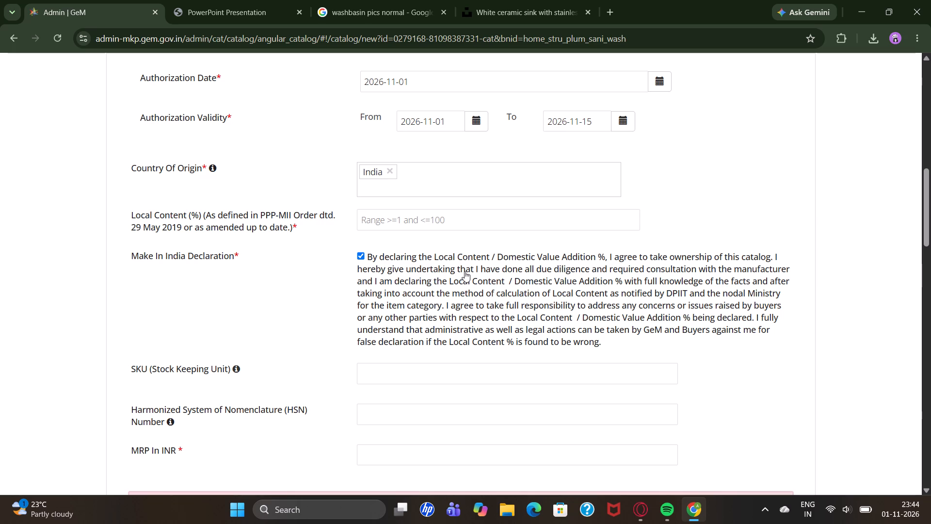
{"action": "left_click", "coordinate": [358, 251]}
Enter 5 as the SKU (Stock Keeping Unit).
{"action": "scroll", "coordinate": [395, 263], "scroll_direction": "down", "scroll_amount": 1}
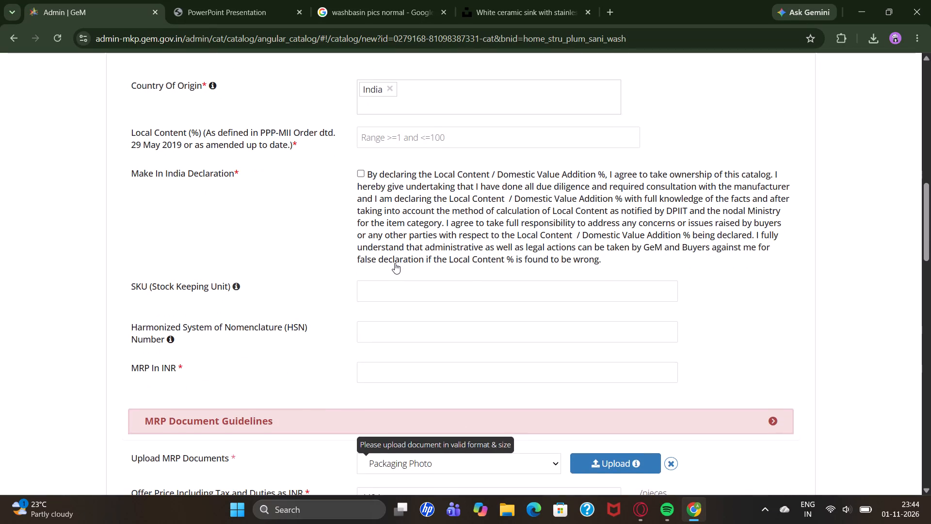
{"action": "scroll", "coordinate": [395, 263], "scroll_direction": "down", "scroll_amount": 1}
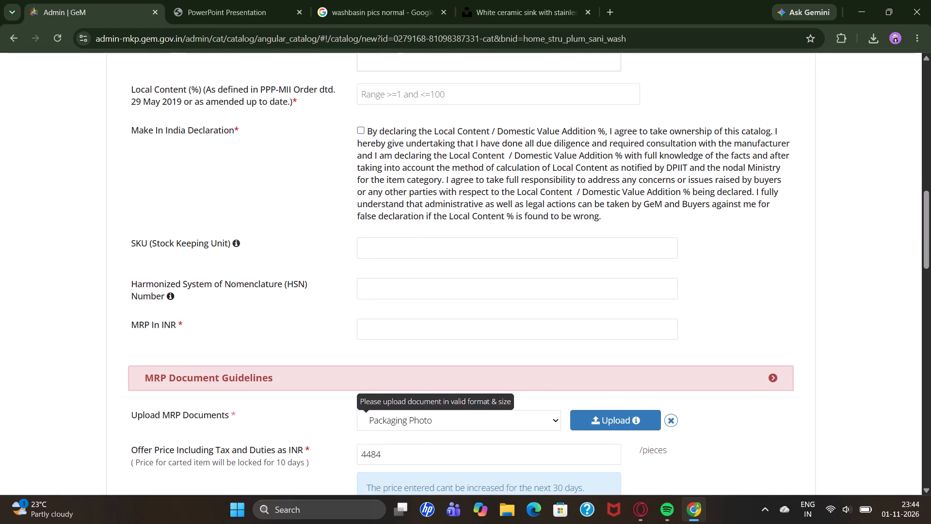
{"action": "left_click", "coordinate": [422, 249]}
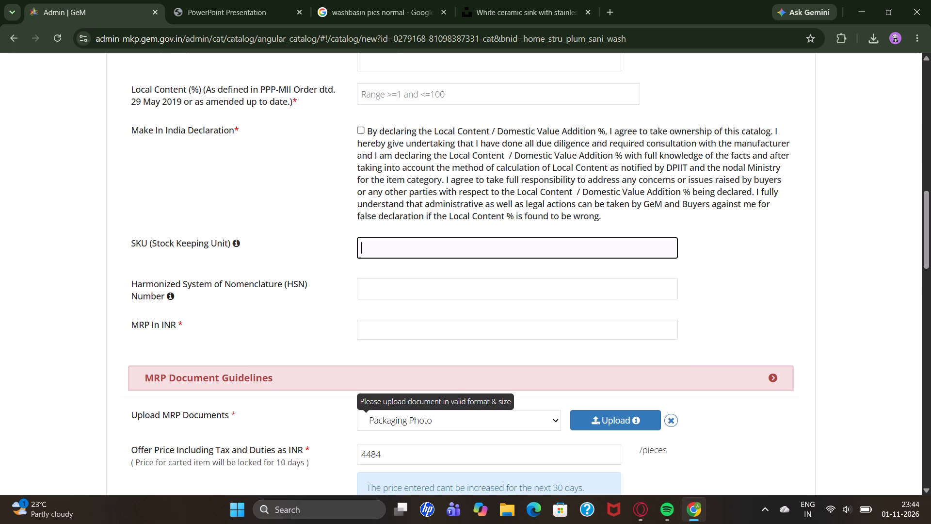
{"action": "key", "text": "3"}
{"action": "scroll", "coordinate": [412, 289], "scroll_direction": "down", "scroll_amount": 2}
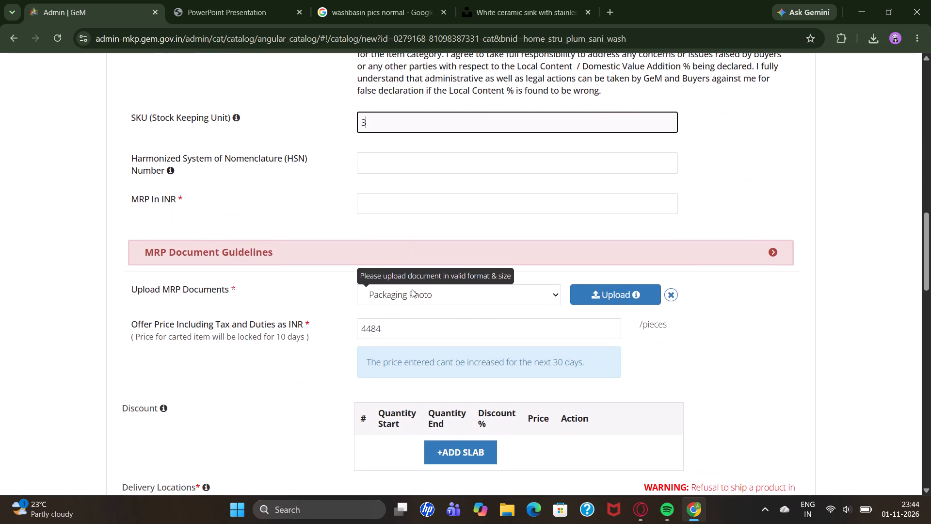
{"action": "left_click", "coordinate": [468, 164]}
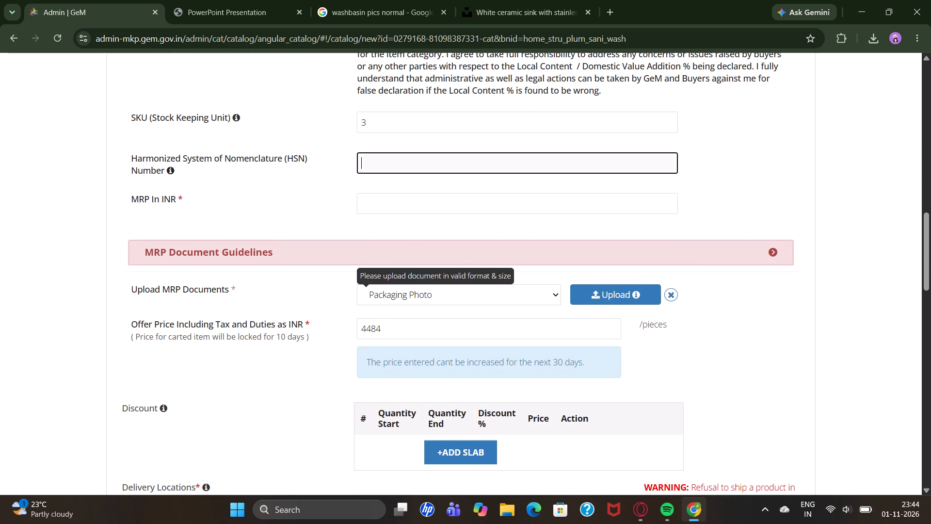
{"action": "left_click", "coordinate": [487, 126]}
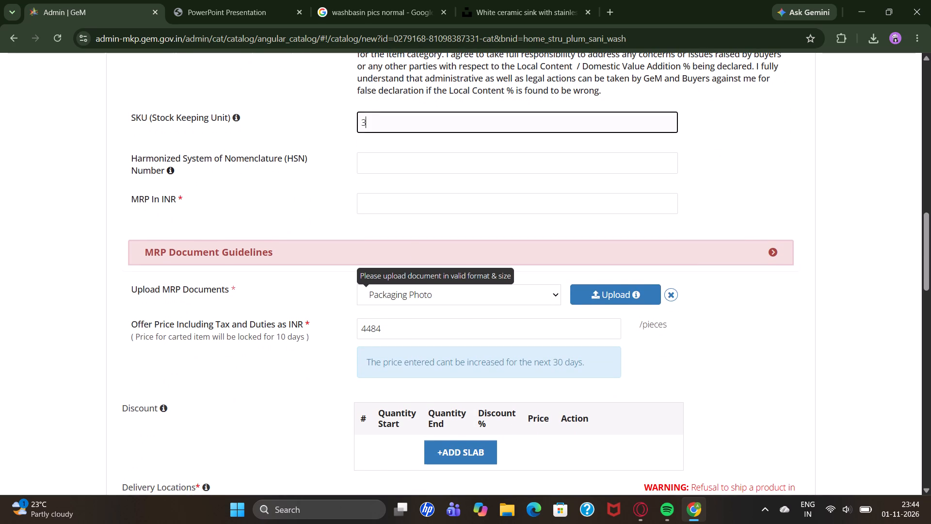
{"action": "key", "text": "BackSpace"}
{"action": "key", "text": "5"}
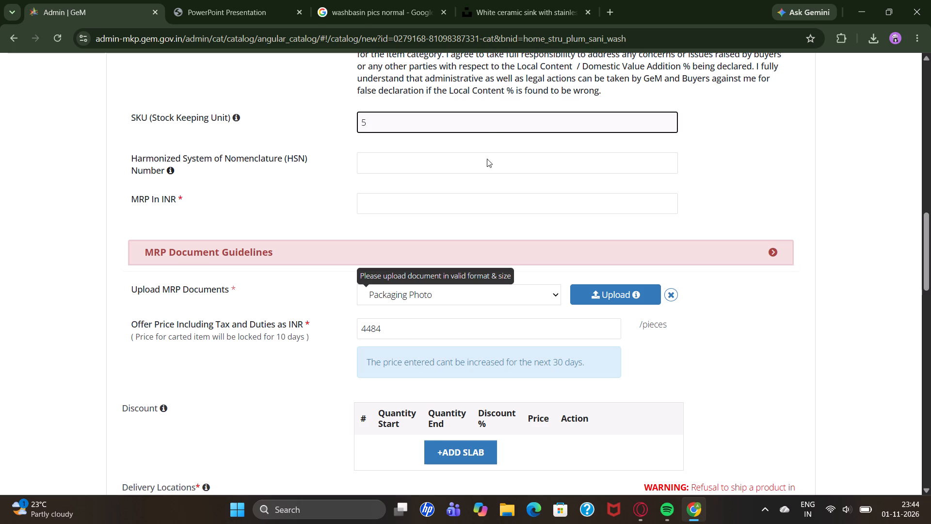
Enter 69101000 as the Harmonized System of Nomenclature (HSN) Number.
{"action": "left_click", "coordinate": [452, 160]}
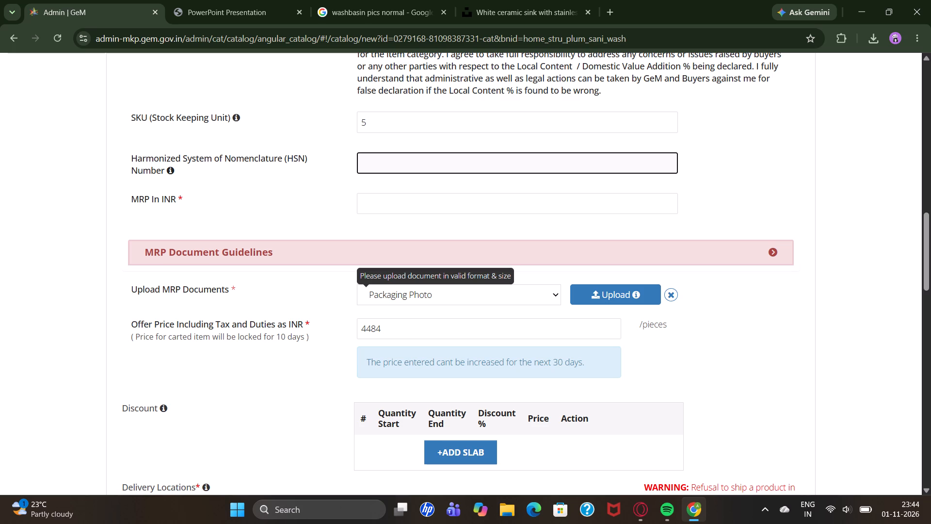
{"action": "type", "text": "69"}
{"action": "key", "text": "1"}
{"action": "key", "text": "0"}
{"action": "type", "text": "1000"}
Enter 7000 as the MRP in INR.
{"action": "left_click", "coordinate": [449, 196]}
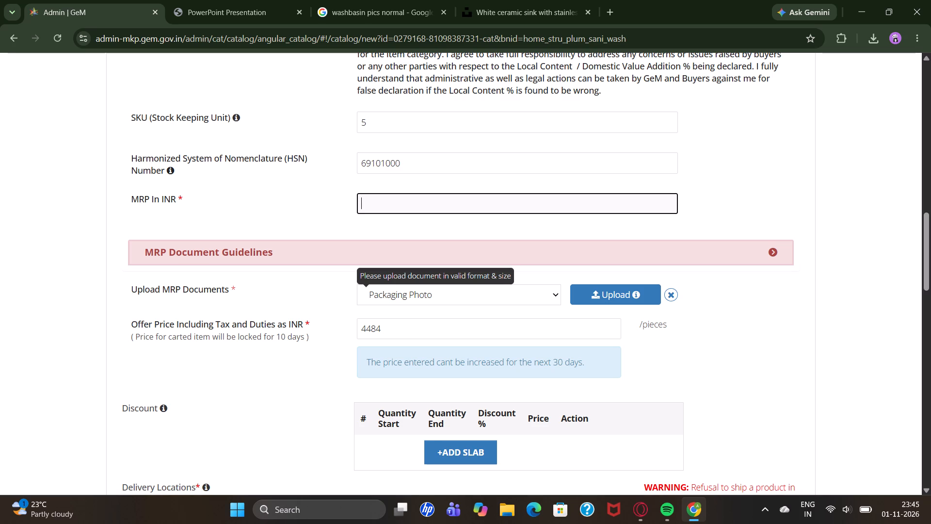
{"action": "type", "text": "7000"}
Select Uttar Pradesh in the Central zone as a state-wise delivery location.
{"action": "scroll", "coordinate": [436, 250], "scroll_direction": "down", "scroll_amount": 2}
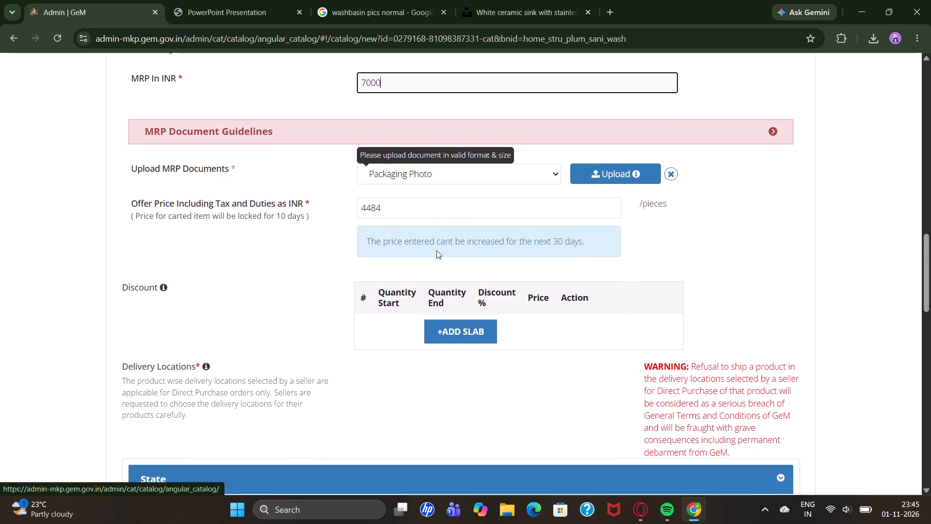
{"action": "scroll", "coordinate": [436, 250], "scroll_direction": "down", "scroll_amount": 1}
{"action": "scroll", "coordinate": [436, 250], "scroll_direction": "right", "scroll_amount": 1}
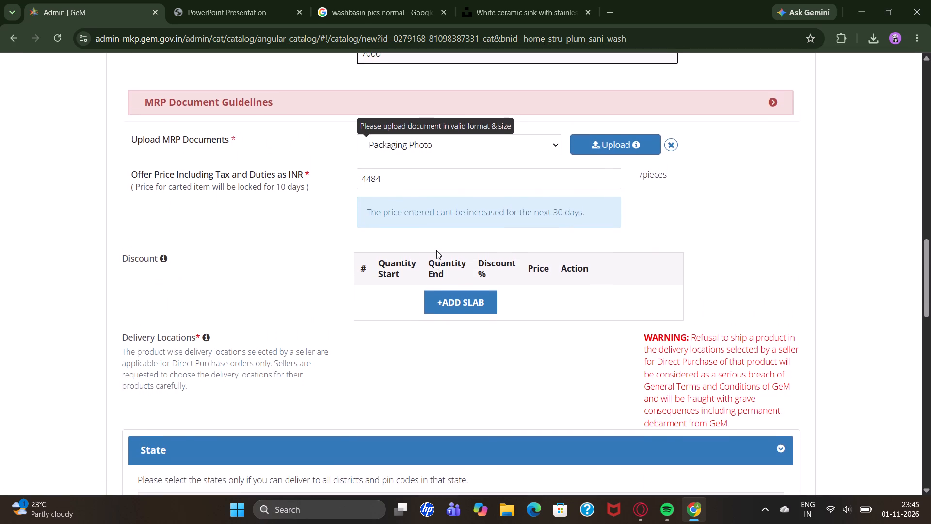
{"action": "scroll", "coordinate": [436, 250], "scroll_direction": "right", "scroll_amount": 1}
{"action": "scroll", "coordinate": [436, 250], "scroll_direction": "down", "scroll_amount": 3}
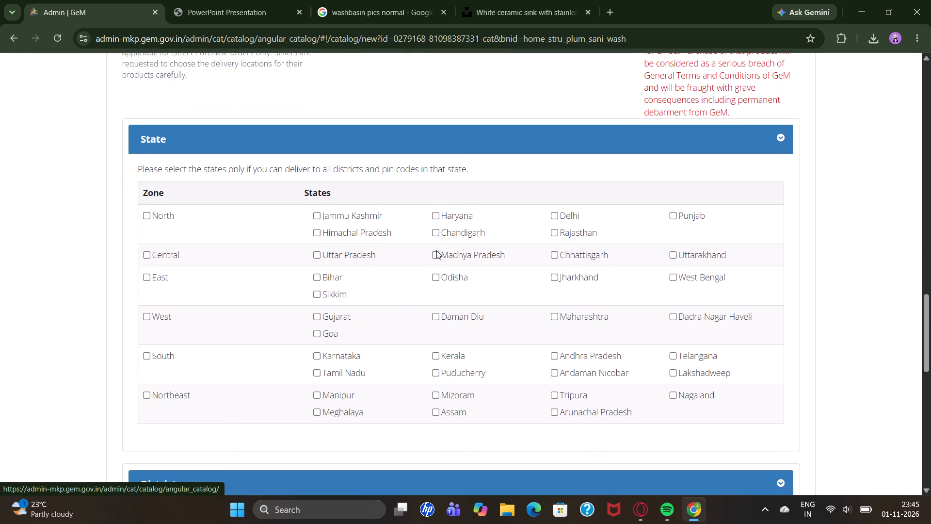
{"action": "left_click", "coordinate": [318, 256]}
Review the Offering Quantity & Price section, from the seller details and prices to the delivery locations and terms of delivery.
{"action": "scroll", "coordinate": [369, 307], "scroll_direction": "down", "scroll_amount": 3}
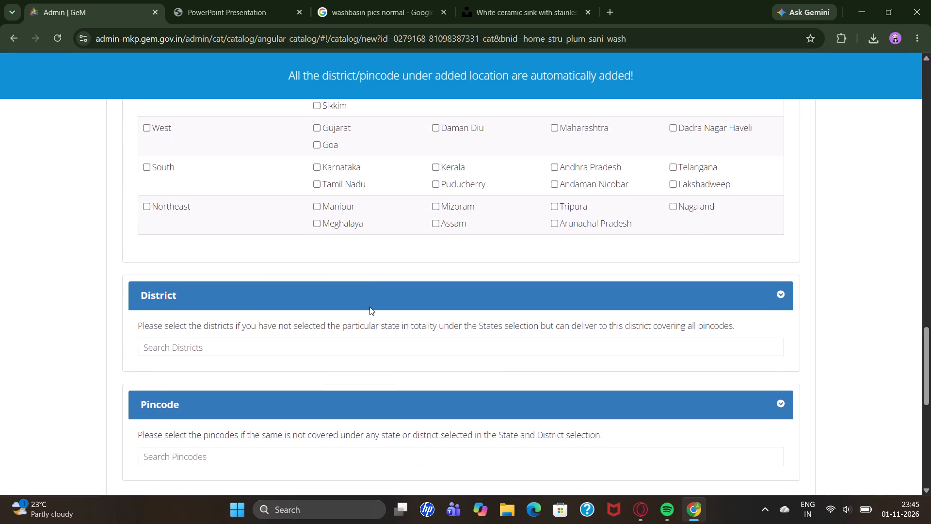
{"action": "scroll", "coordinate": [388, 320], "scroll_direction": "down", "scroll_amount": 3}
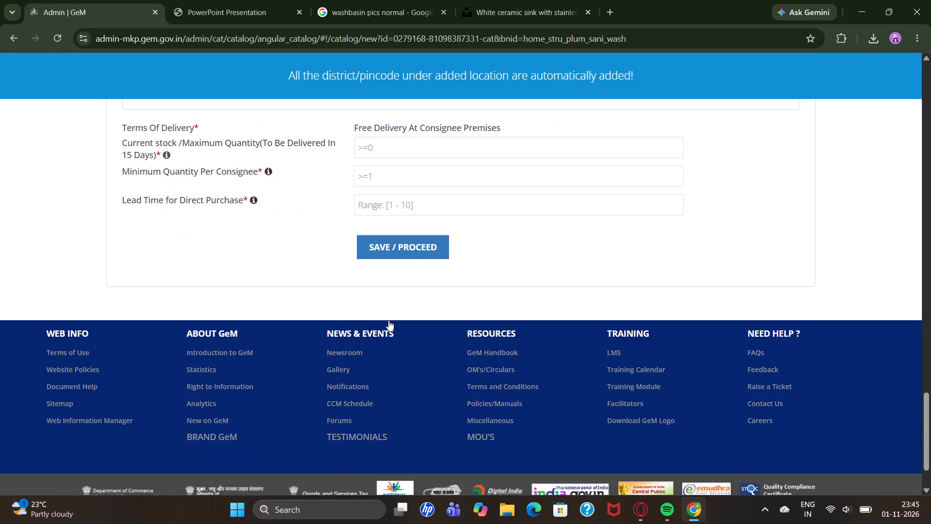
{"action": "scroll", "coordinate": [388, 320], "scroll_direction": "down", "scroll_amount": 2}
{"action": "scroll", "coordinate": [388, 320], "scroll_direction": "up", "scroll_amount": 3}
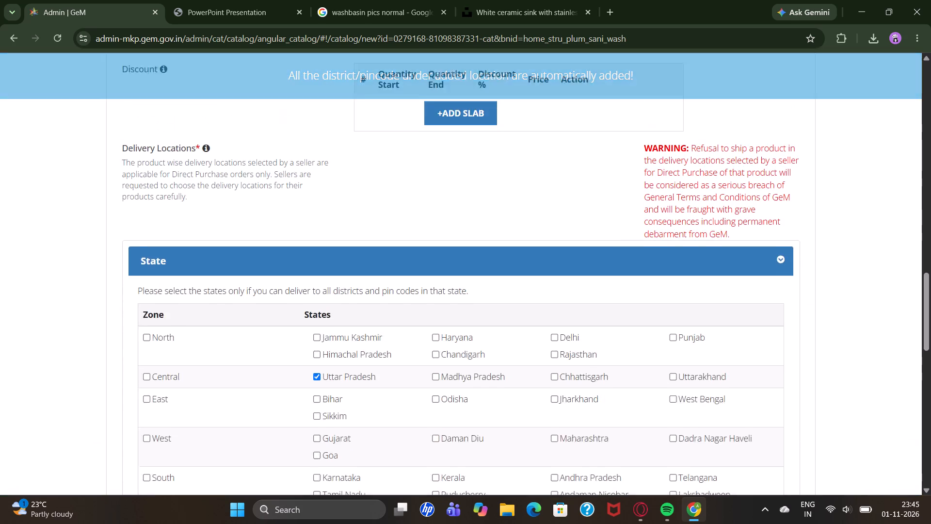
{"action": "scroll", "coordinate": [388, 320], "scroll_direction": "up", "scroll_amount": 10}
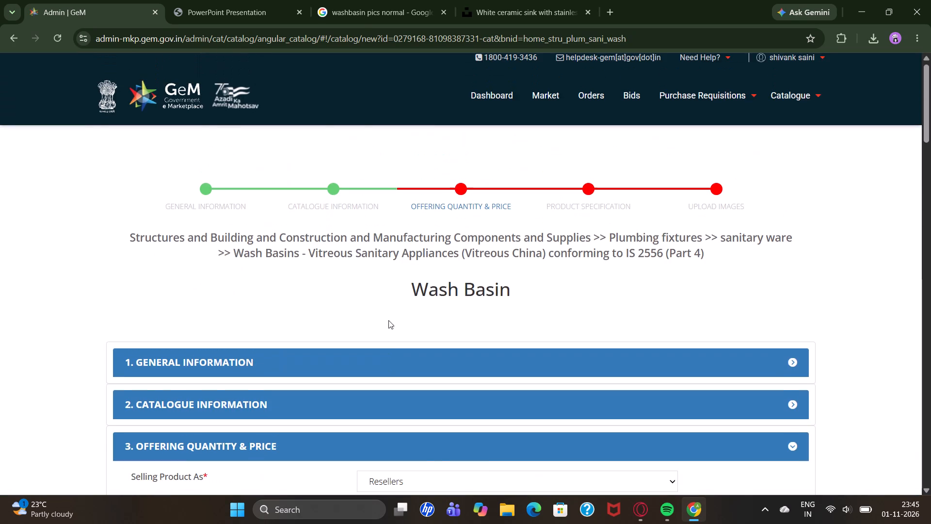
{"action": "scroll", "coordinate": [388, 320], "scroll_direction": "right", "scroll_amount": 2}
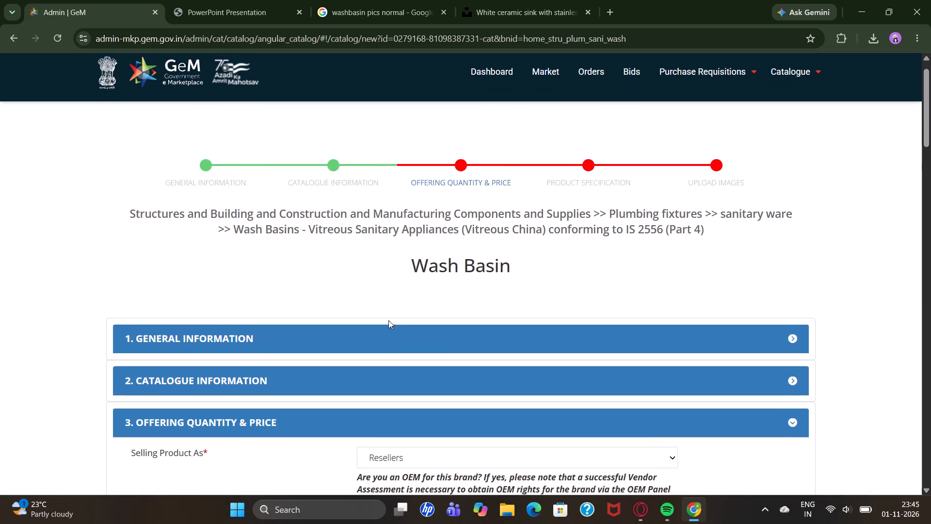
{"action": "scroll", "coordinate": [388, 320], "scroll_direction": "right", "scroll_amount": 1}
{"action": "scroll", "coordinate": [388, 320], "scroll_direction": "down", "scroll_amount": 3}
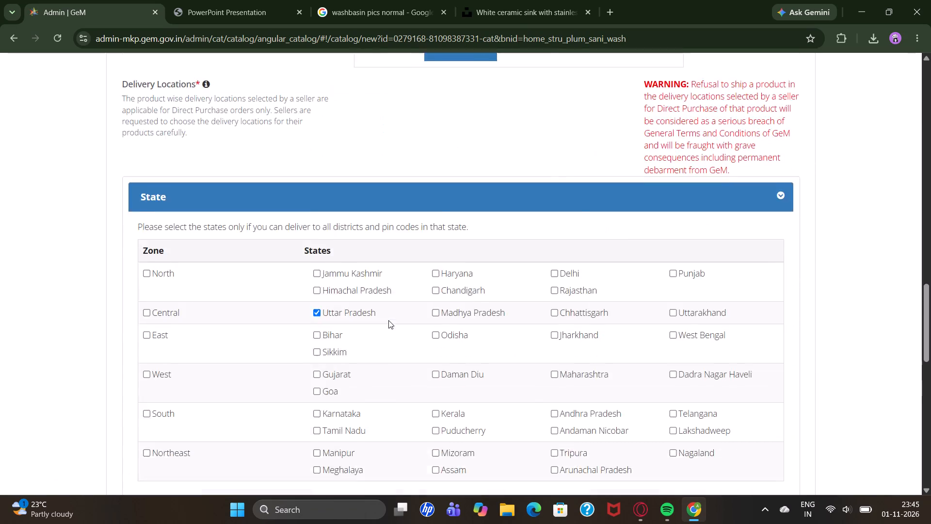
{"action": "scroll", "coordinate": [388, 320], "scroll_direction": "down", "scroll_amount": 2}
{"action": "scroll", "coordinate": [388, 320], "scroll_direction": "up", "scroll_amount": 1}
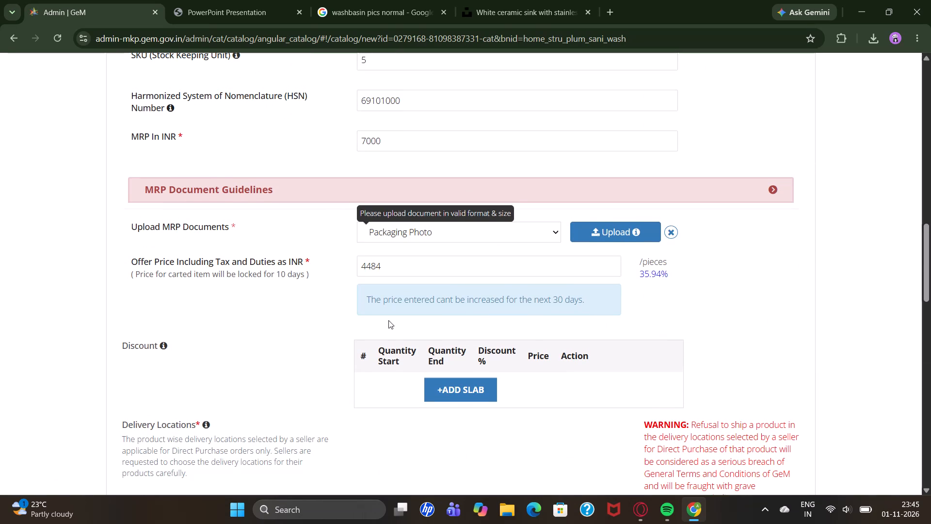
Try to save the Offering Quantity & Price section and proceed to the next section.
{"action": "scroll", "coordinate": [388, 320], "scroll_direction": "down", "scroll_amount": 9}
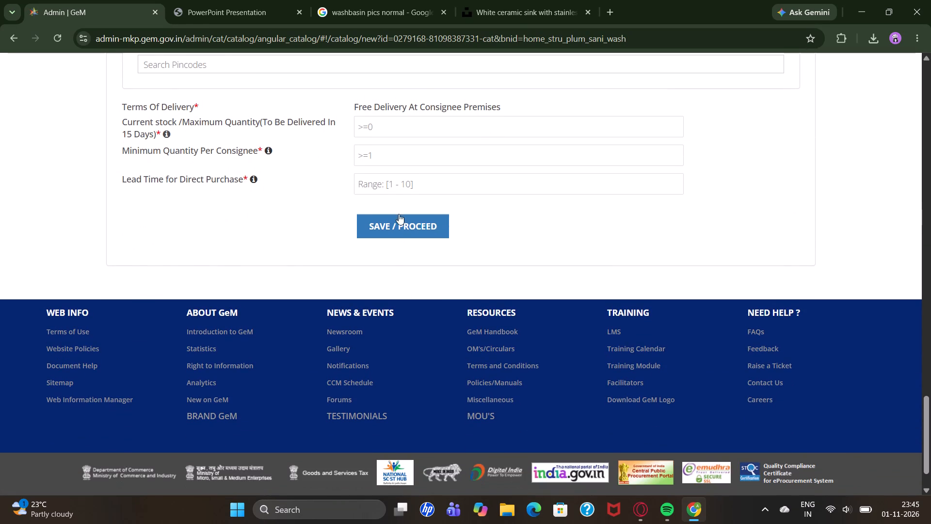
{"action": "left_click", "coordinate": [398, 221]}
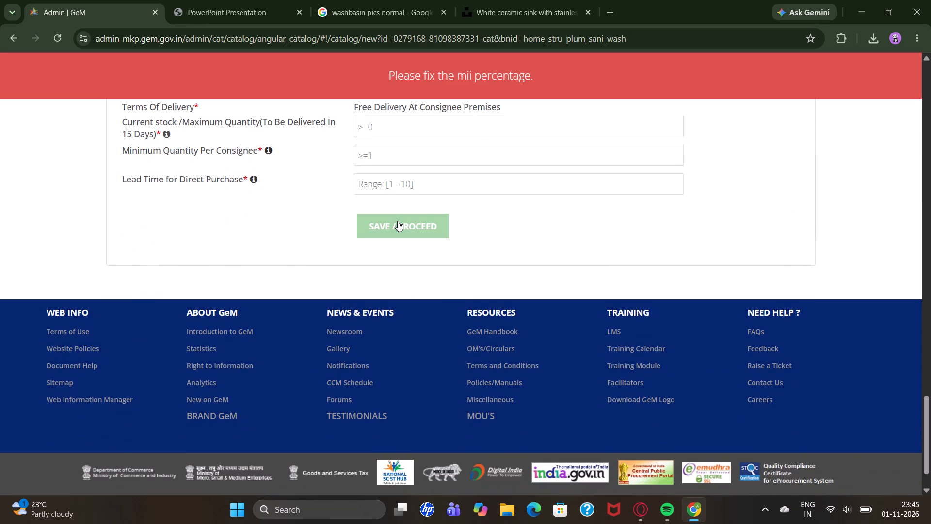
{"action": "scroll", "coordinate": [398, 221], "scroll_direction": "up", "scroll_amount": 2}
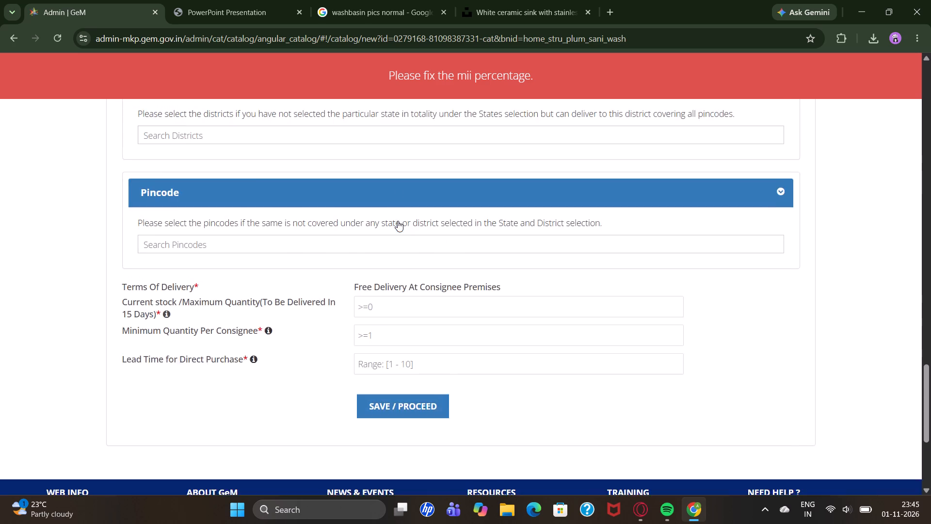
Check the Offering Quantity & Price section for required fields needing correction, from the authorization and local content details to the MRP documents.
{"action": "scroll", "coordinate": [398, 221], "scroll_direction": "up", "scroll_amount": 10}
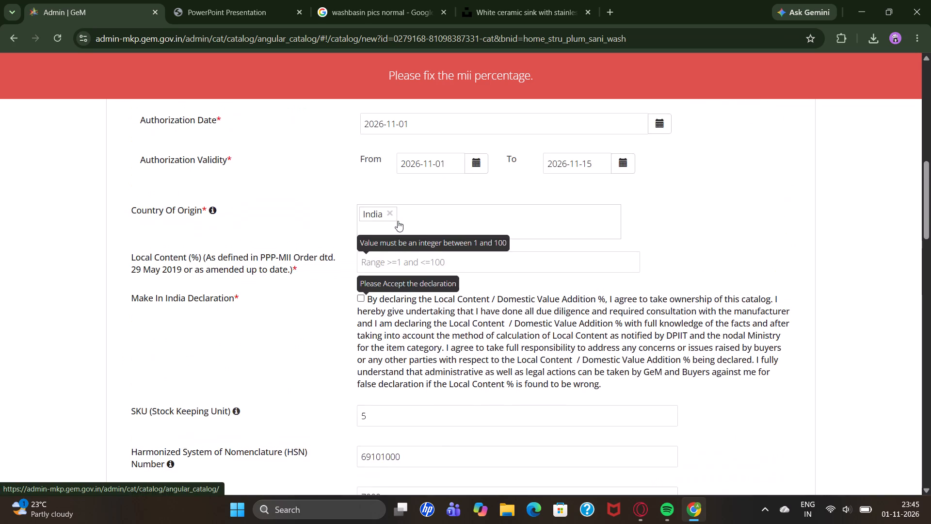
{"action": "scroll", "coordinate": [398, 221], "scroll_direction": "up", "scroll_amount": 3}
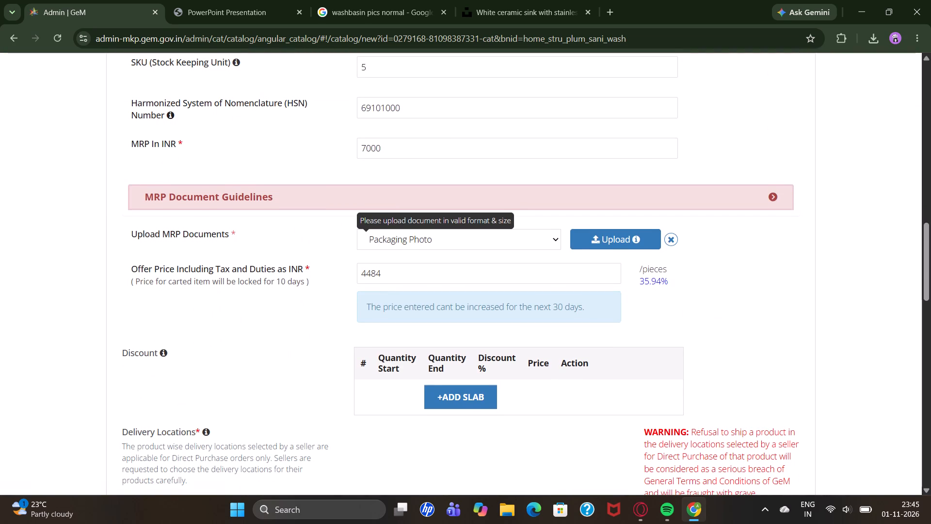
{"action": "scroll", "coordinate": [398, 221], "scroll_direction": "up", "scroll_amount": 4}
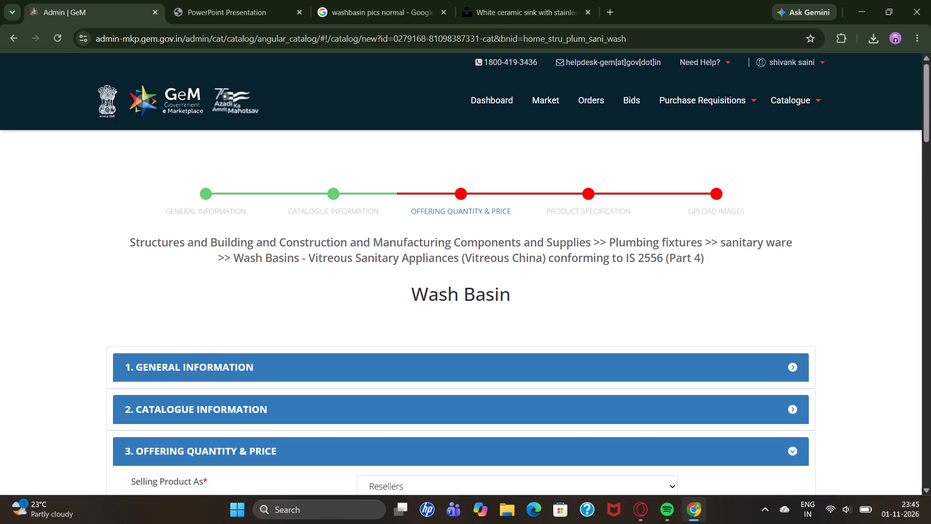
{"action": "scroll", "coordinate": [398, 221], "scroll_direction": "down", "scroll_amount": 6}
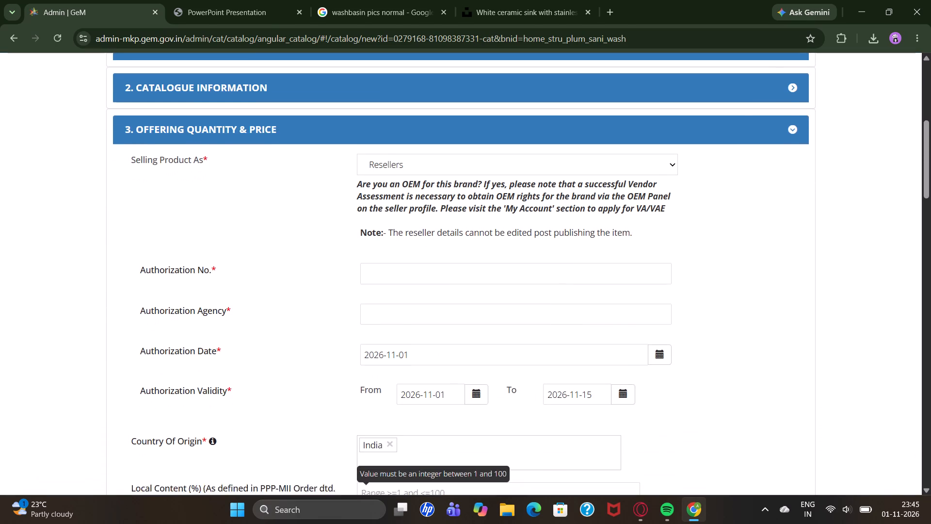
{"action": "scroll", "coordinate": [398, 221], "scroll_direction": "down", "scroll_amount": 4}
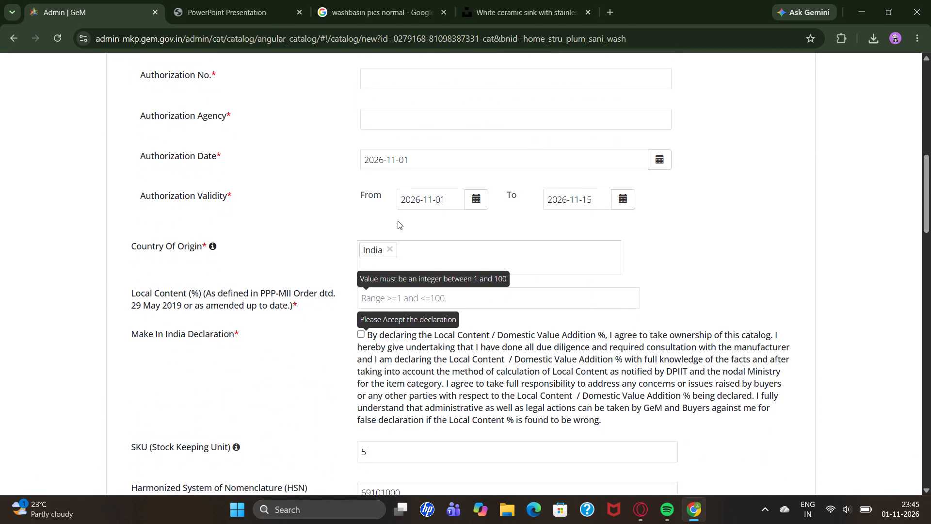
{"action": "scroll", "coordinate": [398, 221], "scroll_direction": "down", "scroll_amount": 6}
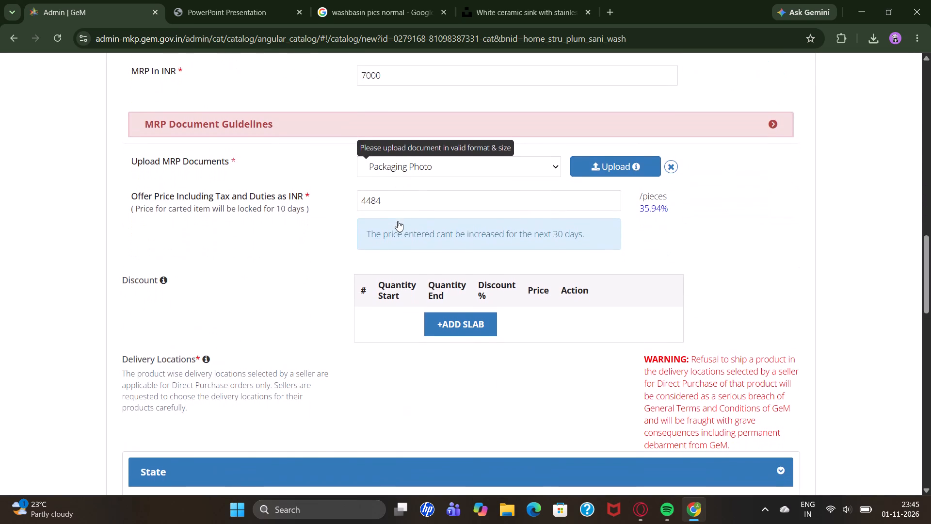
{"action": "scroll", "coordinate": [398, 221], "scroll_direction": "up", "scroll_amount": 3}
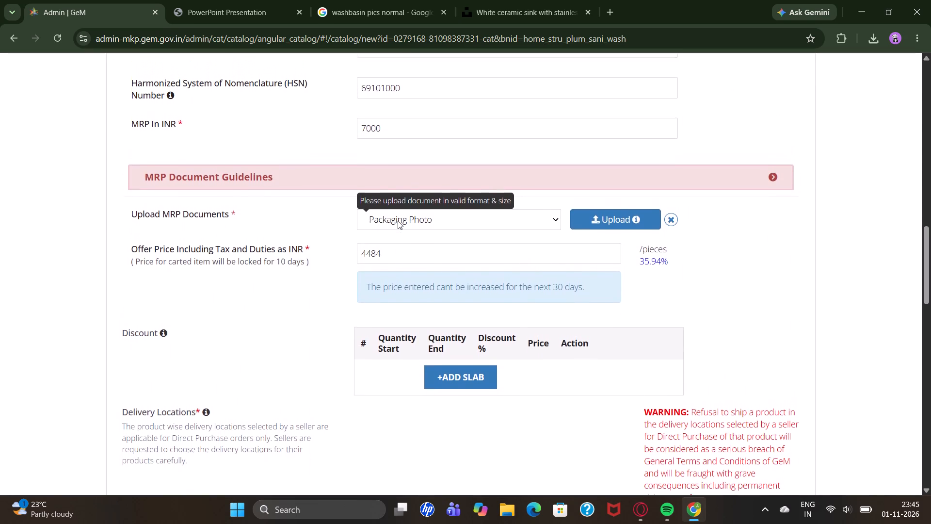
{"action": "scroll", "coordinate": [398, 221], "scroll_direction": "up", "scroll_amount": 4}
{"action": "scroll", "coordinate": [398, 221], "scroll_direction": "right", "scroll_amount": 1}
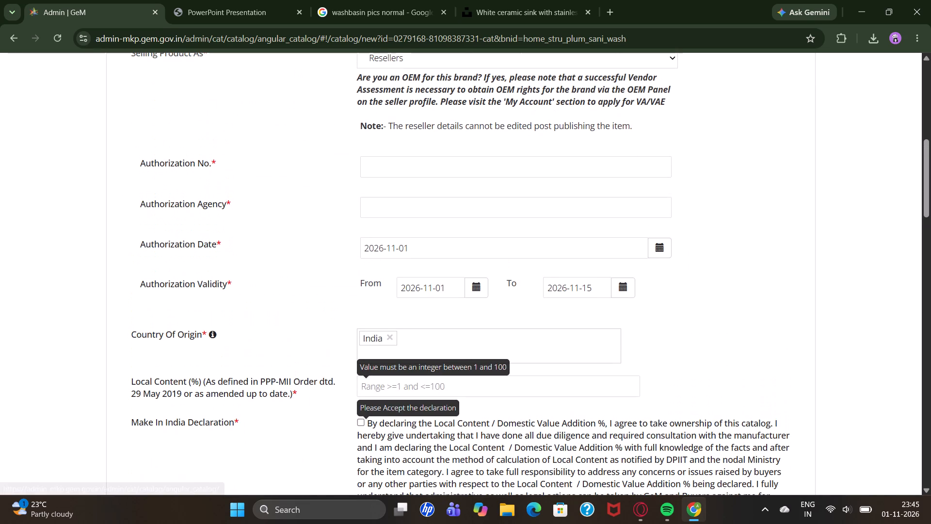
{"action": "scroll", "coordinate": [398, 221], "scroll_direction": "right", "scroll_amount": 1}
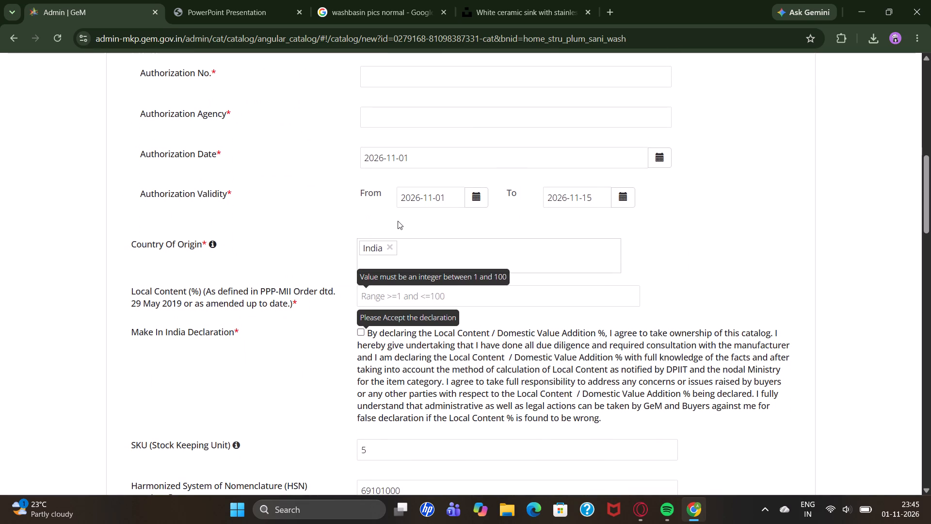
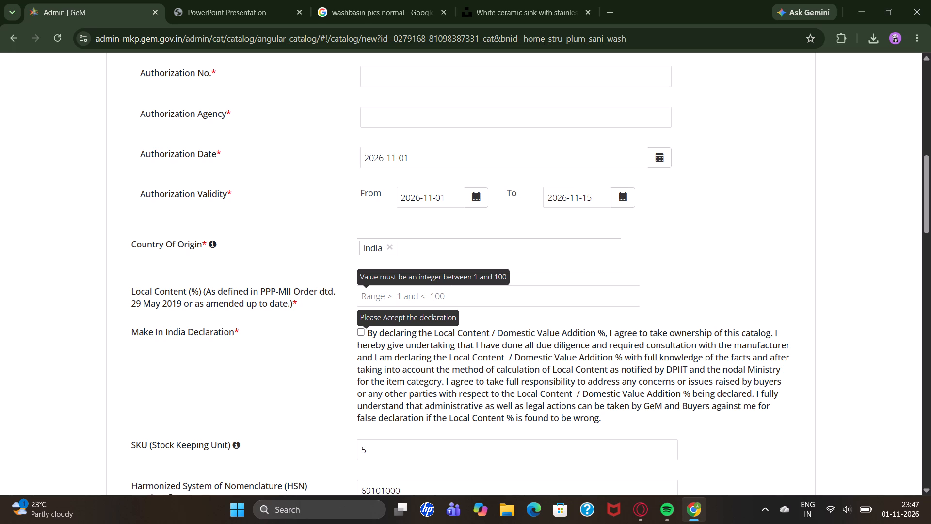
Set the Local Content percentage to 85 and accept the Make In India declaration.
{"action": "left_click", "coordinate": [442, 289]}
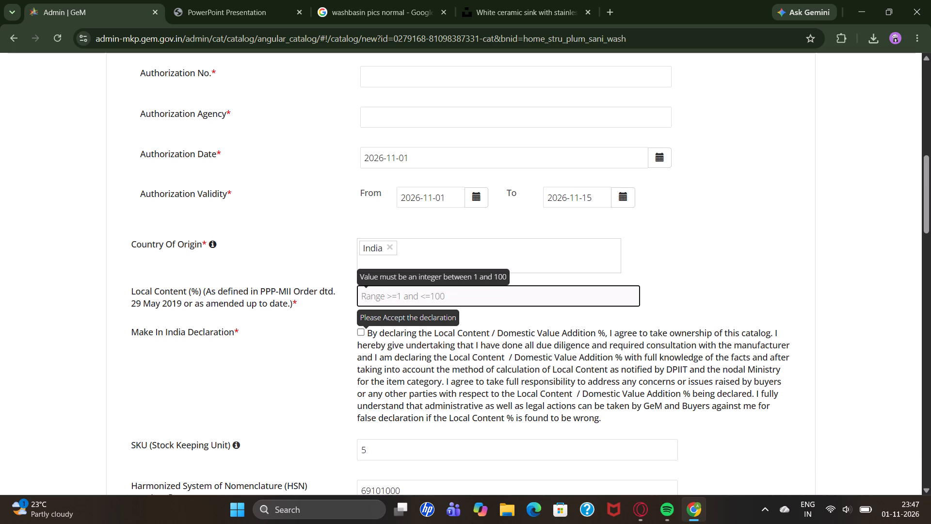
{"action": "type", "text": "100"}
{"action": "scroll", "coordinate": [442, 289], "scroll_direction": "down", "scroll_amount": 1}
{"action": "left_click", "coordinate": [360, 333]}
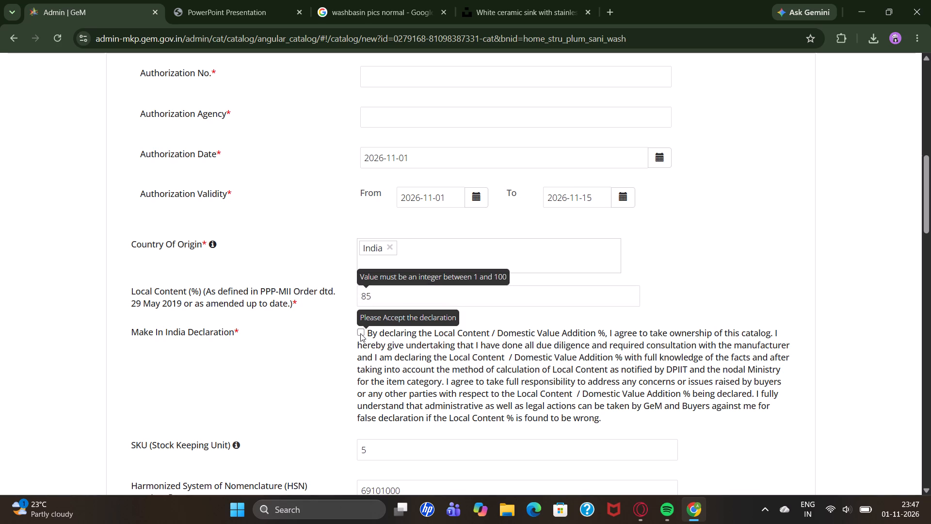
Search Google for "washbasin pics normal upto 1 mb" to find an image for the MRP document upload.
{"action": "scroll", "coordinate": [325, 338], "scroll_direction": "down", "scroll_amount": 4}
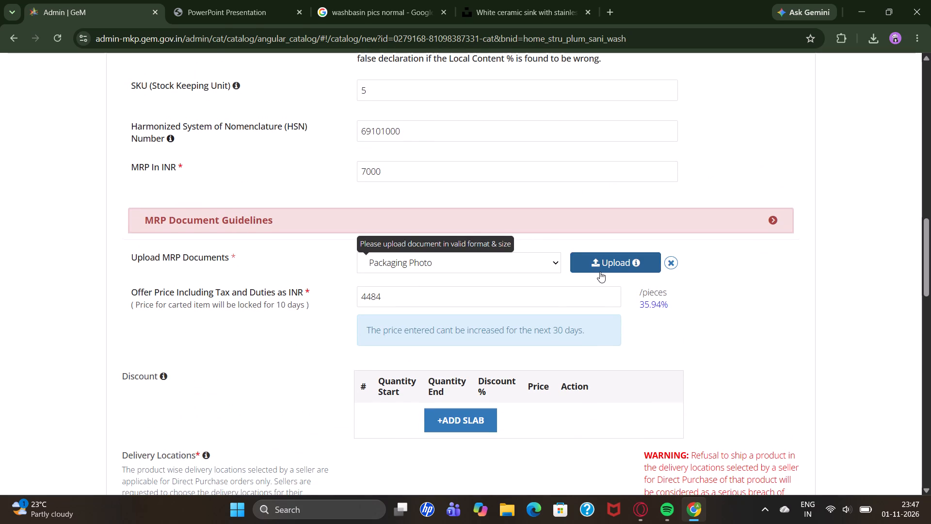
{"action": "left_click", "coordinate": [500, 0]}
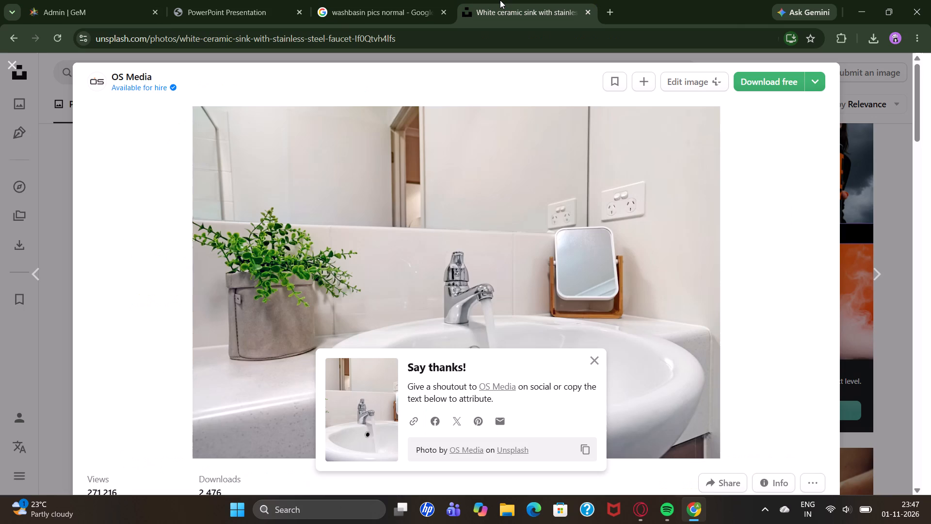
{"action": "left_click", "coordinate": [400, 1]}
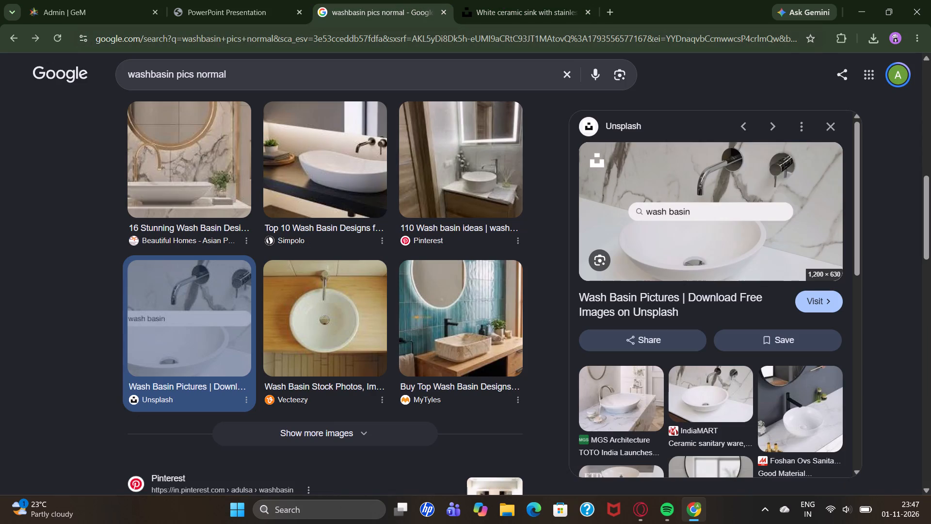
{"action": "left_click", "coordinate": [332, 80]}
{"action": "key", "text": "space"}
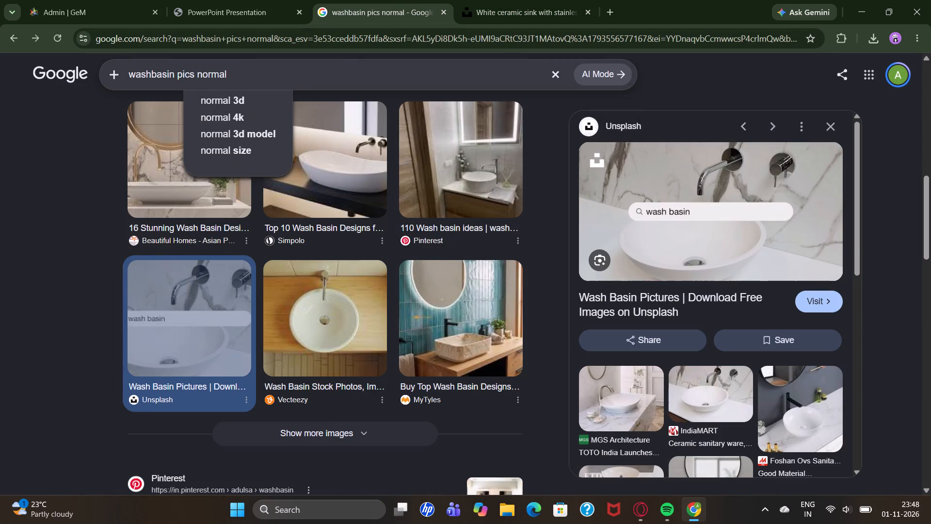
{"action": "type", "text": "upto"}
{"action": "key", "text": "space"}
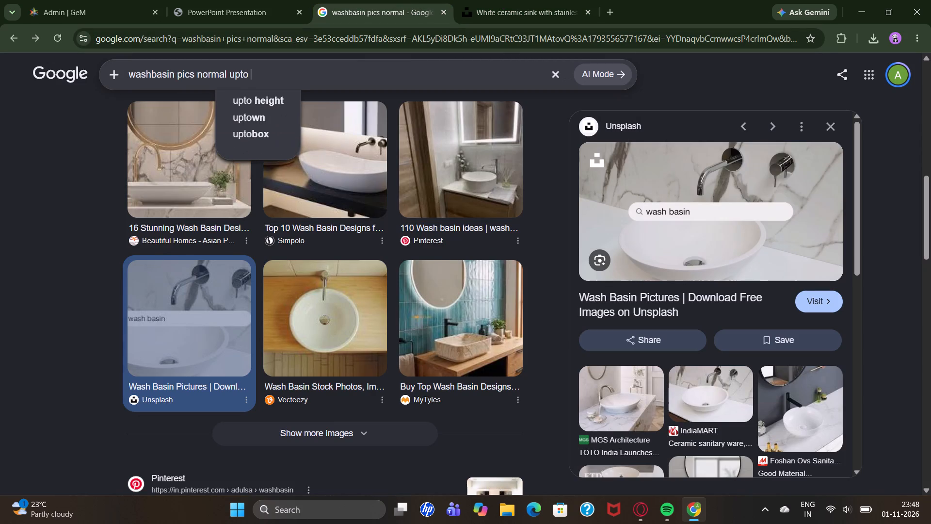
{"action": "key", "text": "1"}
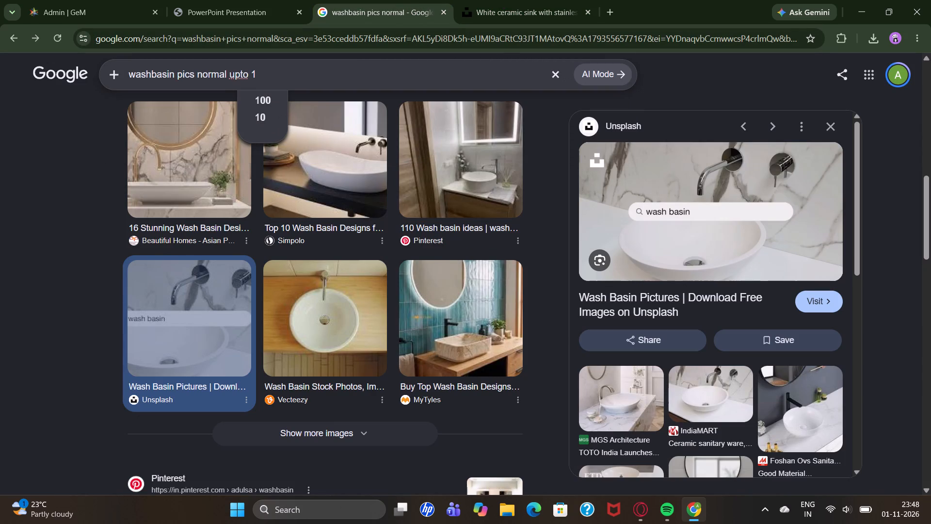
{"action": "key", "text": "space"}
{"action": "type", "text": "mb"}
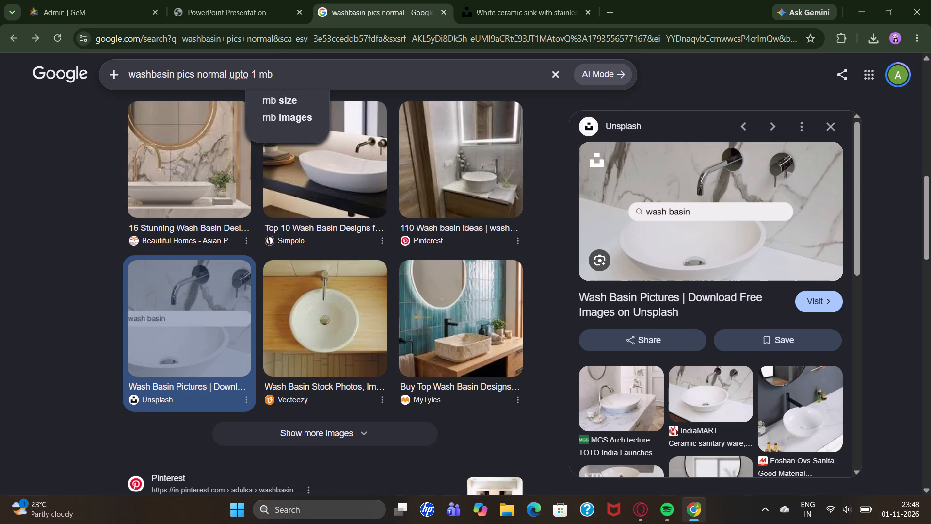
{"action": "key", "text": "Return"}
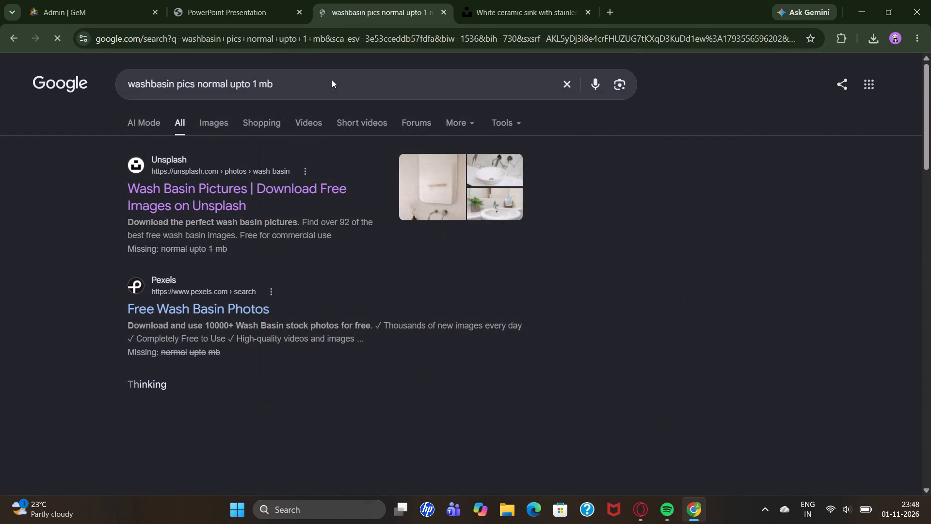
Open Unsplash's Wash Basin Pictures result and download the OS Media photo of the white sink with the potted plant.
{"action": "left_click", "coordinate": [241, 187]}
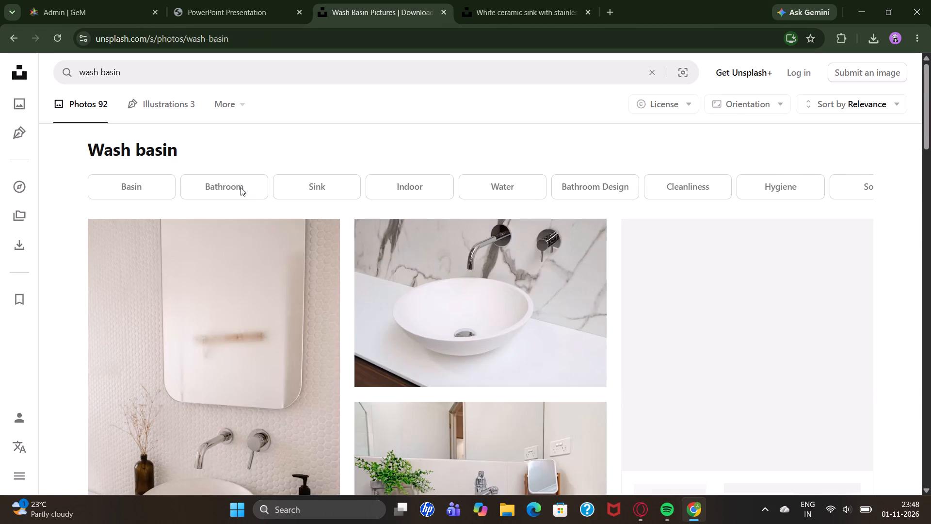
{"action": "scroll", "coordinate": [241, 187], "scroll_direction": "right", "scroll_amount": 3}
{"action": "scroll", "coordinate": [241, 187], "scroll_direction": "down", "scroll_amount": 4}
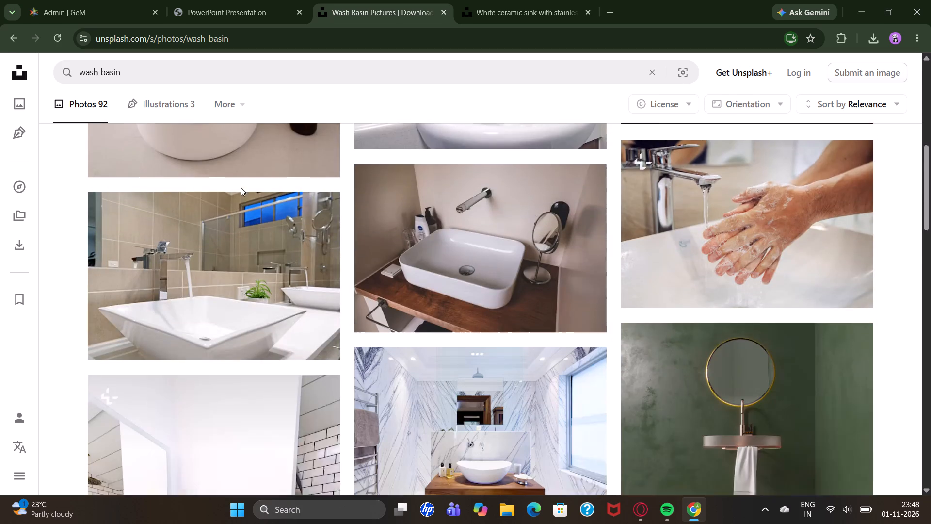
{"action": "scroll", "coordinate": [241, 187], "scroll_direction": "down", "scroll_amount": 1}
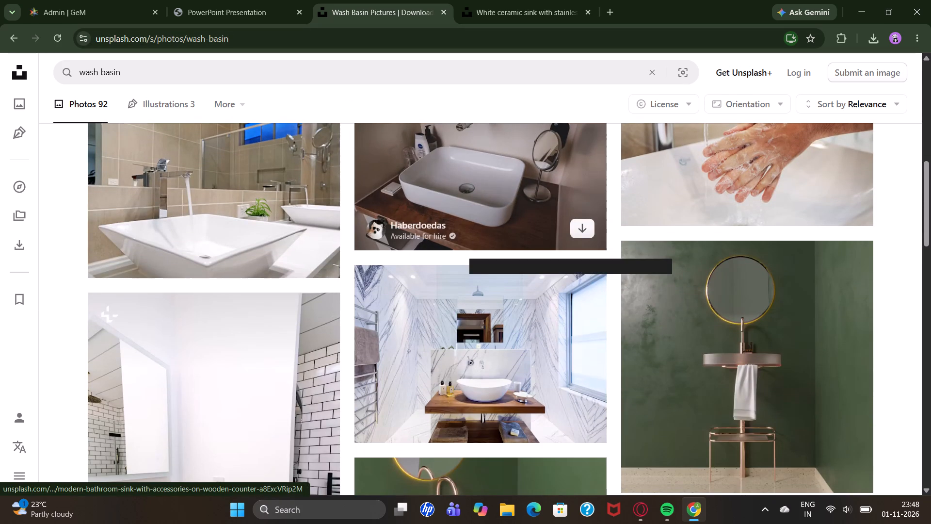
{"action": "scroll", "coordinate": [464, 249], "scroll_direction": "up", "scroll_amount": 2}
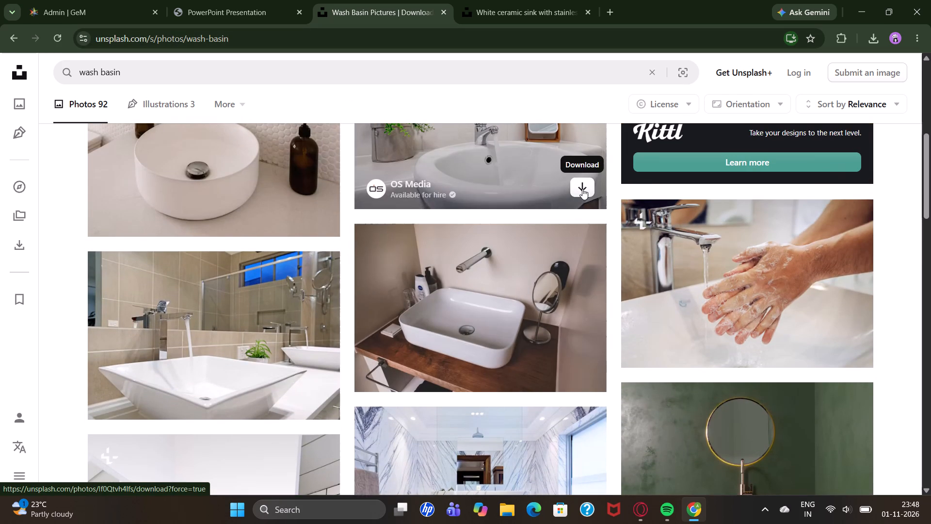
{"action": "left_click", "coordinate": [582, 189]}
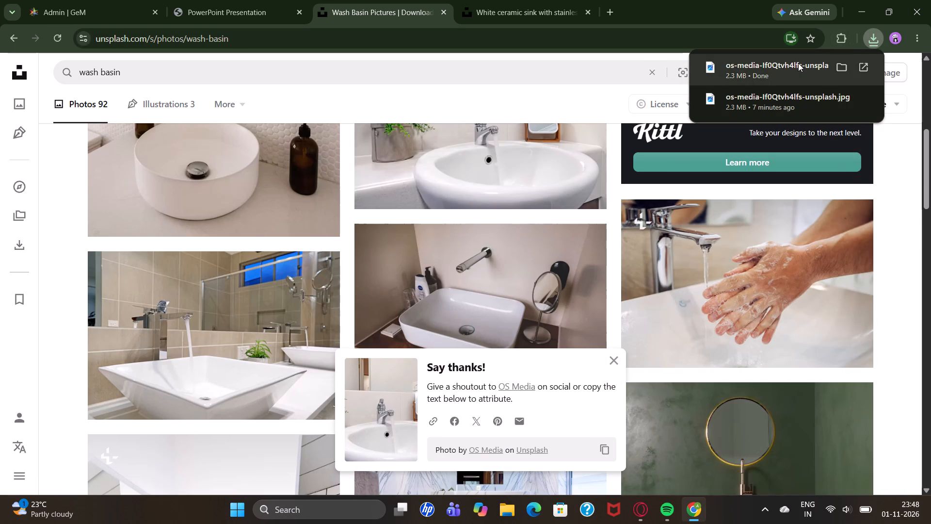
Open the downloaded sink photo and check its file format, pixel dimensions and file size.
{"action": "left_click", "coordinate": [805, 80]}
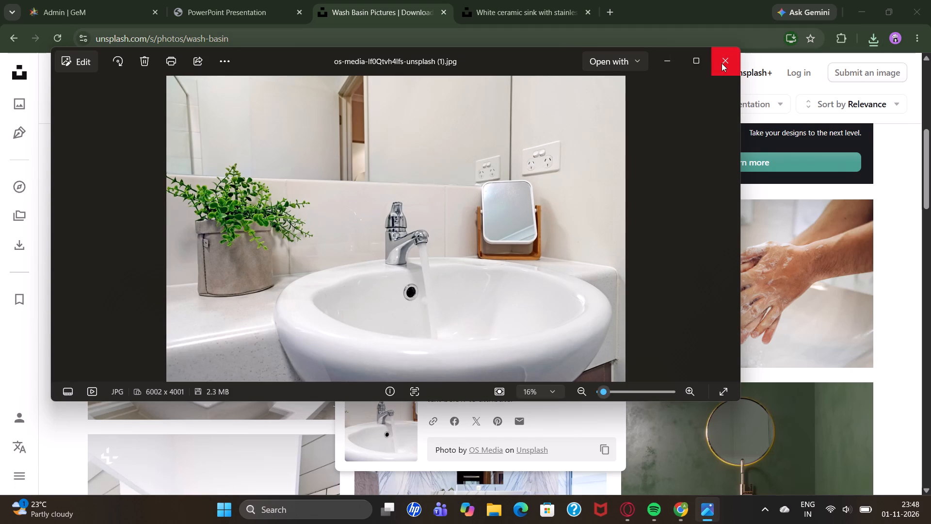
{"action": "left_click", "coordinate": [583, 392]}
{"action": "left_click", "coordinate": [583, 392]}
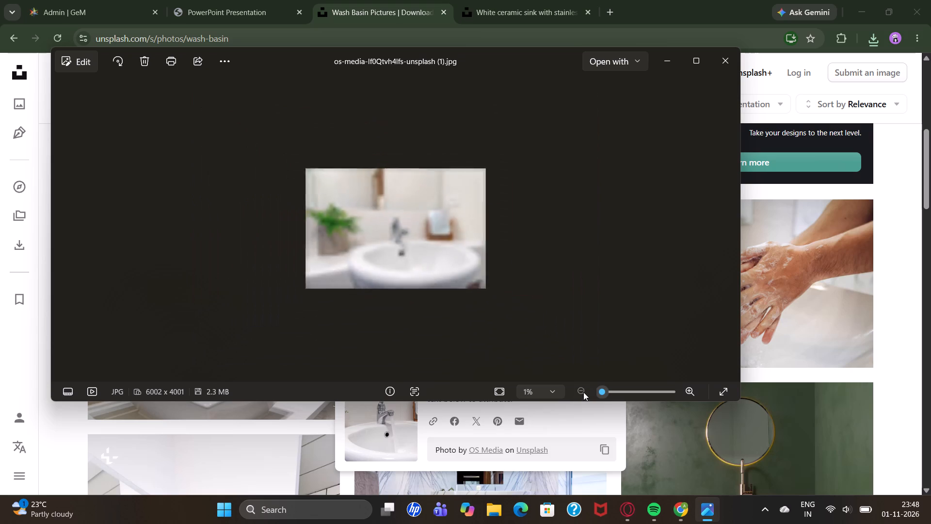
{"action": "left_click", "coordinate": [583, 392]}
{"action": "left_click_drag", "start_coordinate": [583, 392], "coordinate": [686, 387]}
{"action": "left_click", "coordinate": [686, 387]}
{"action": "left_click", "coordinate": [686, 387]}
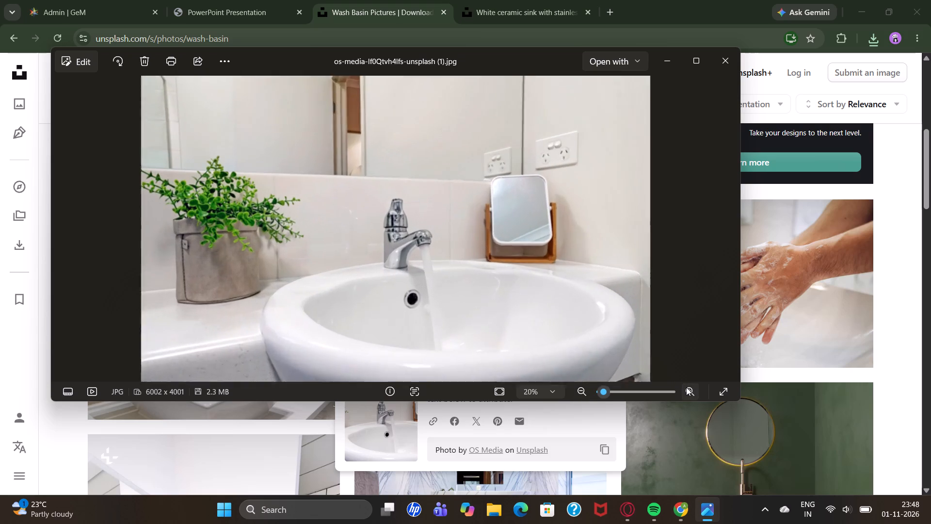
{"action": "left_click", "coordinate": [585, 390]}
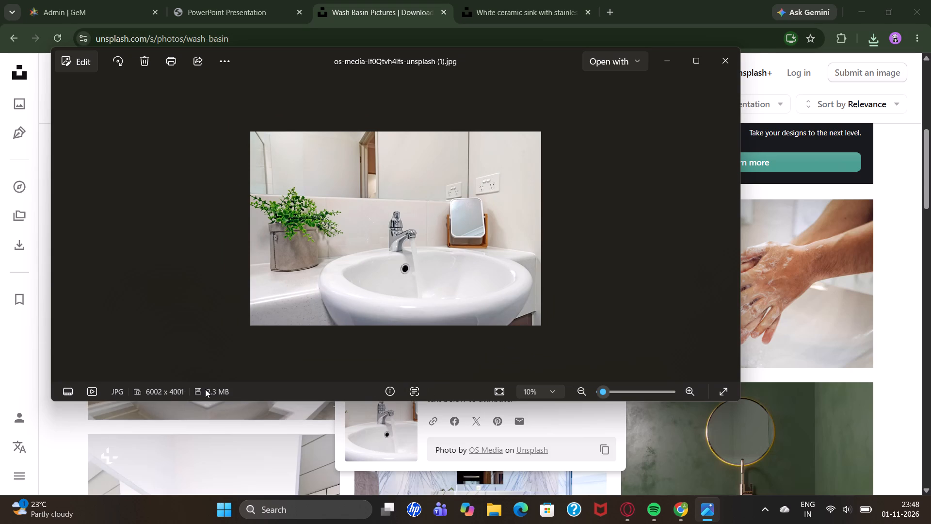
{"action": "left_click", "coordinate": [172, 392]}
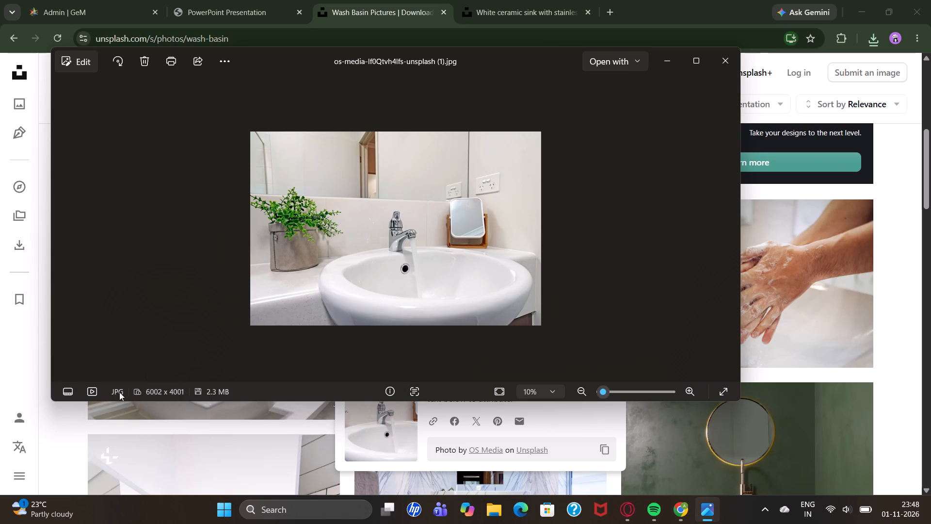
{"action": "left_click", "coordinate": [119, 392]}
{"action": "left_click", "coordinate": [724, 55]}
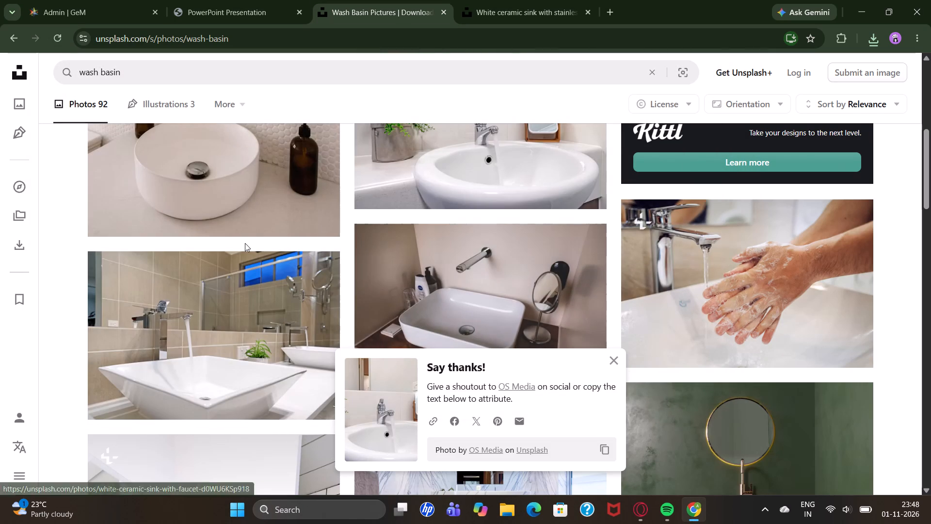
Download the Unsplash photo of the rectangular white basin on a wooden counter with a round mirror.
{"action": "scroll", "coordinate": [263, 212], "scroll_direction": "up", "scroll_amount": 1}
{"action": "scroll", "coordinate": [263, 212], "scroll_direction": "right", "scroll_amount": 1}
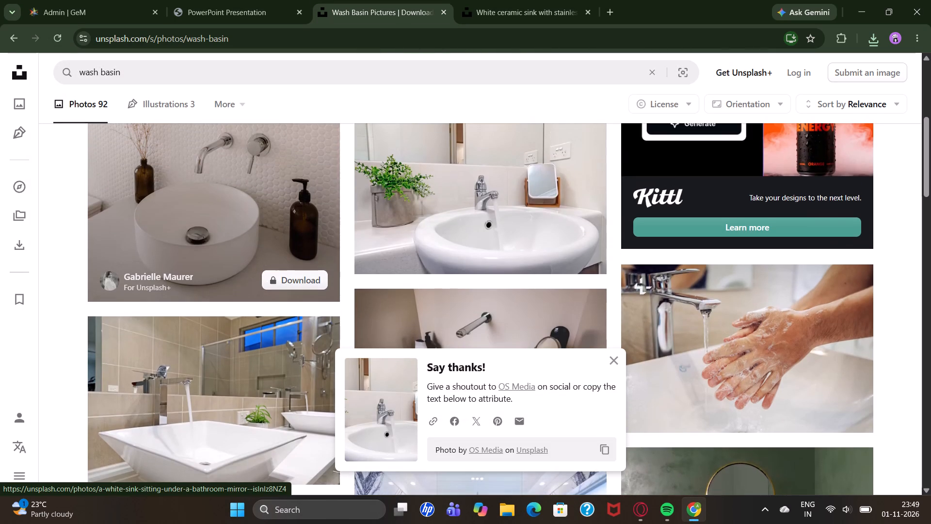
{"action": "scroll", "coordinate": [263, 212], "scroll_direction": "right", "scroll_amount": 3}
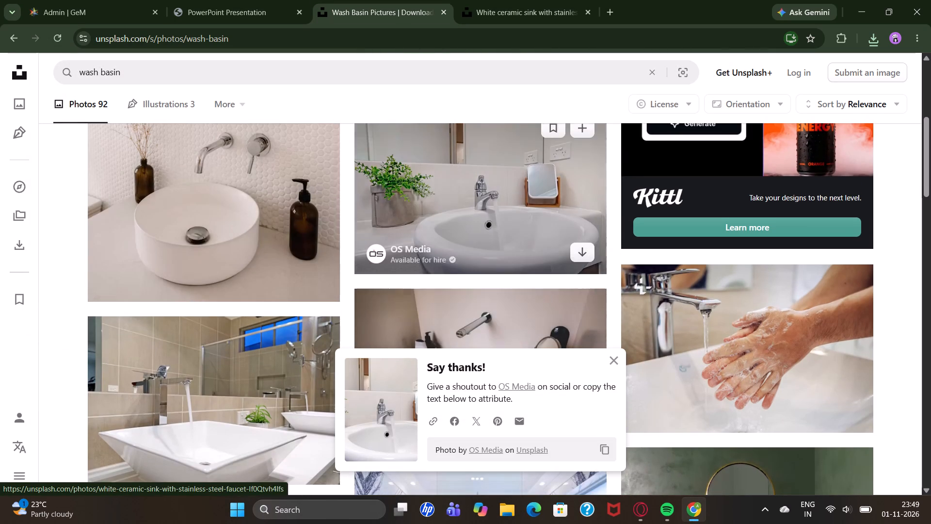
{"action": "scroll", "coordinate": [488, 262], "scroll_direction": "down", "scroll_amount": 2}
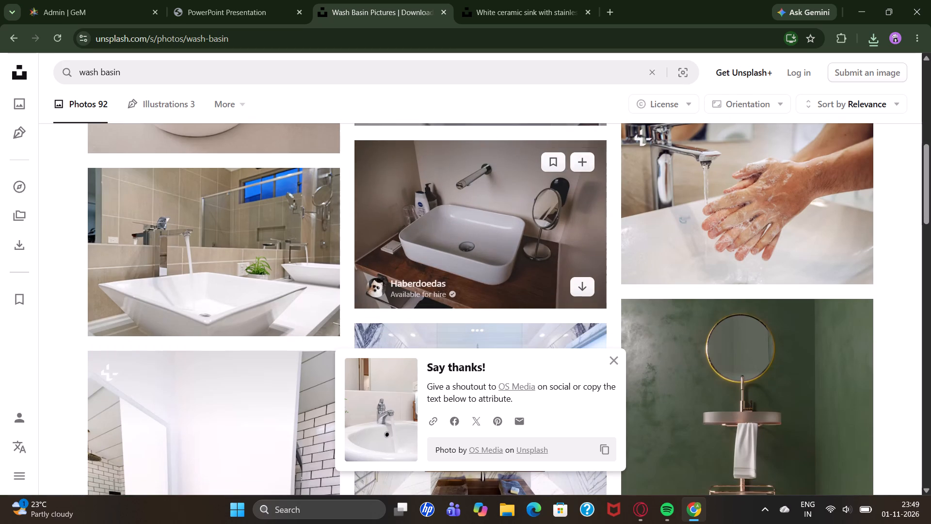
{"action": "left_click", "coordinate": [581, 284]}
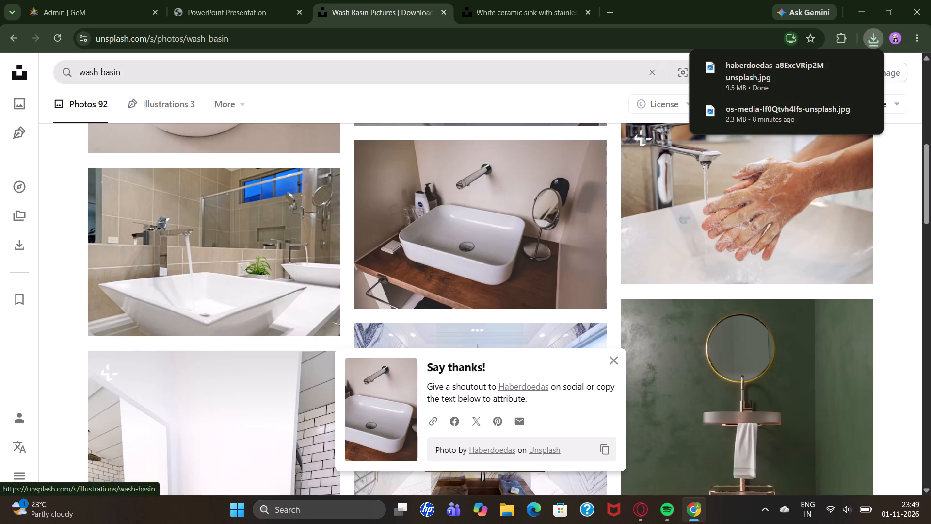
Return to the Google results and look for another source of wash basin photos under 1 MB.
{"action": "left_click", "coordinate": [15, 34]}
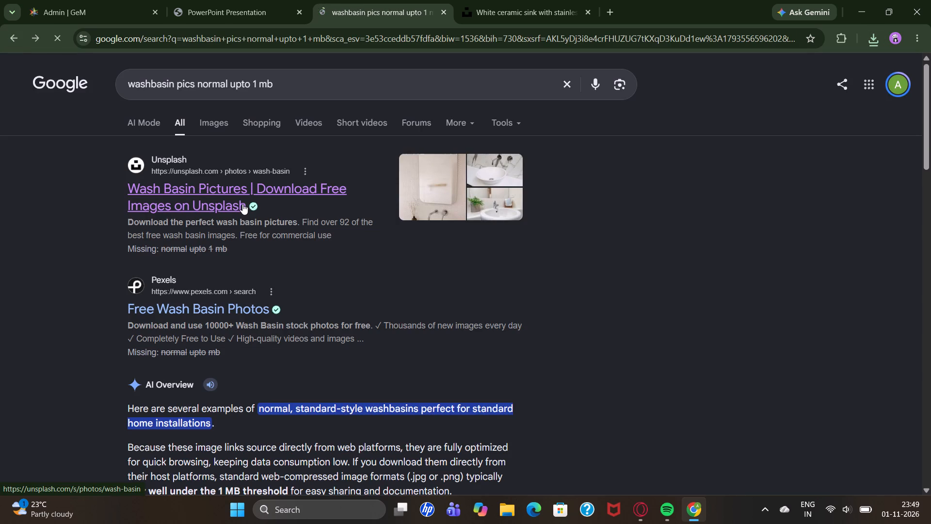
{"action": "scroll", "coordinate": [242, 204], "scroll_direction": "down", "scroll_amount": 2}
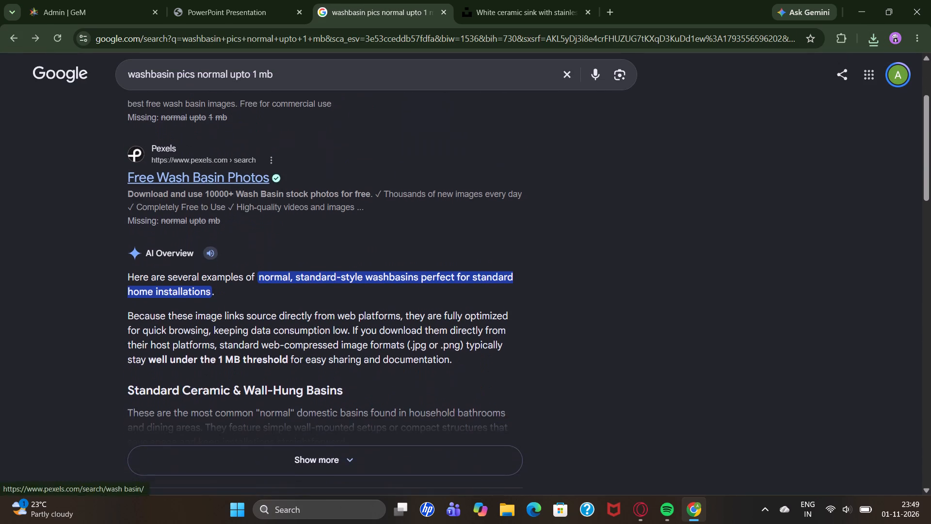
Look through the Google results for "washbasin pics normal upto 1 mb" for another suitable wash basin photo source.
{"action": "scroll", "coordinate": [242, 204], "scroll_direction": "down", "scroll_amount": 3}
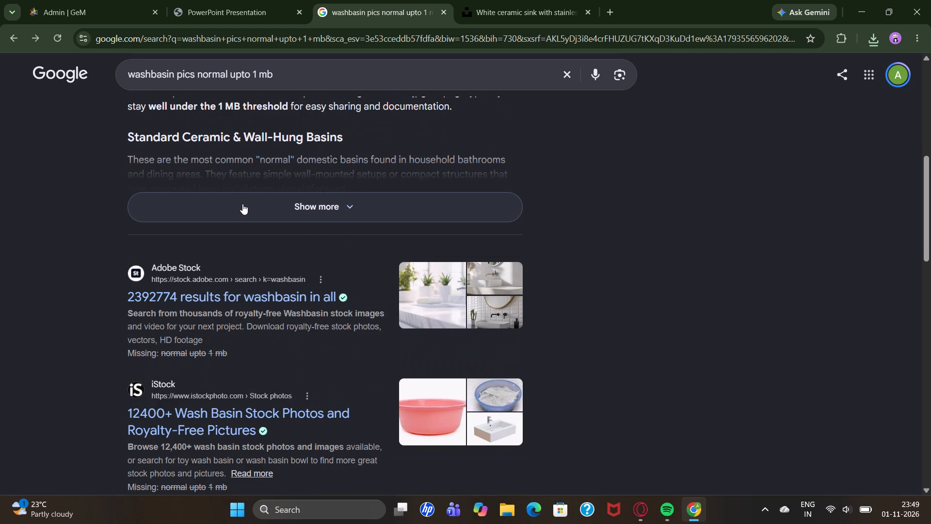
{"action": "scroll", "coordinate": [242, 204], "scroll_direction": "down", "scroll_amount": 1}
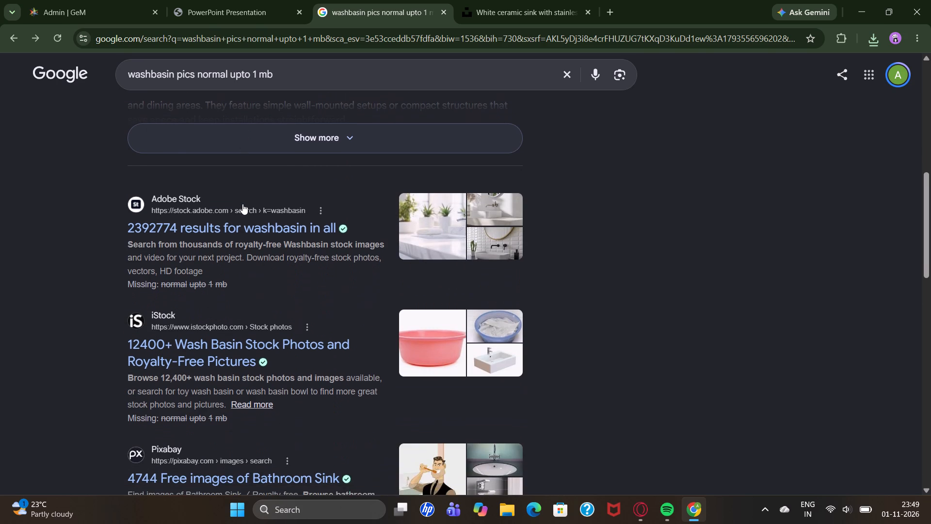
{"action": "scroll", "coordinate": [242, 204], "scroll_direction": "down", "scroll_amount": 1}
{"action": "scroll", "coordinate": [242, 204], "scroll_direction": "up", "scroll_amount": 5}
{"action": "scroll", "coordinate": [242, 204], "scroll_direction": "right", "scroll_amount": 1}
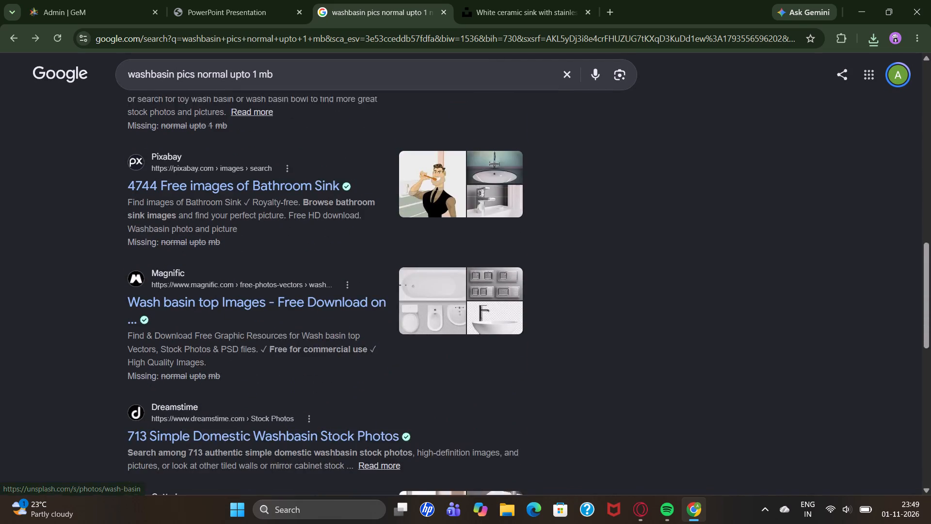
{"action": "scroll", "coordinate": [242, 204], "scroll_direction": "down", "scroll_amount": 2}
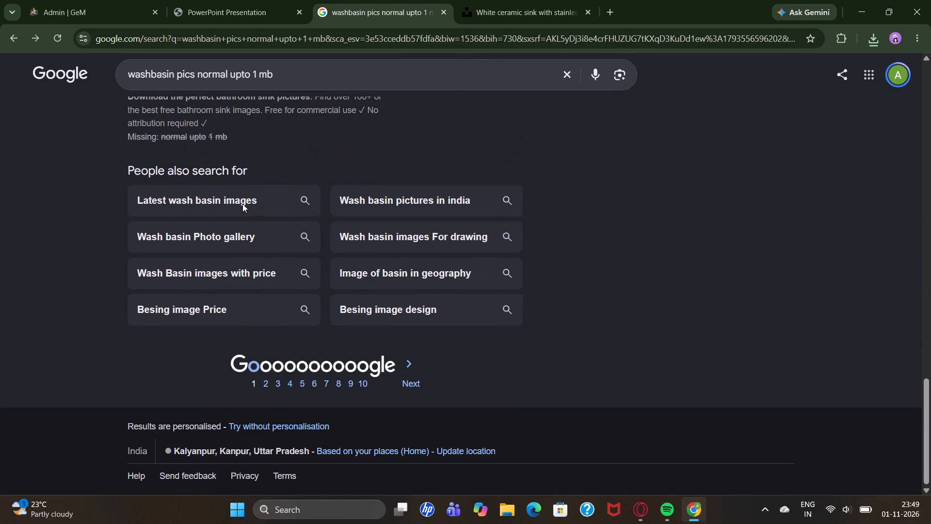
{"action": "scroll", "coordinate": [242, 204], "scroll_direction": "down", "scroll_amount": 3}
{"action": "scroll", "coordinate": [242, 204], "scroll_direction": "up", "scroll_amount": 3}
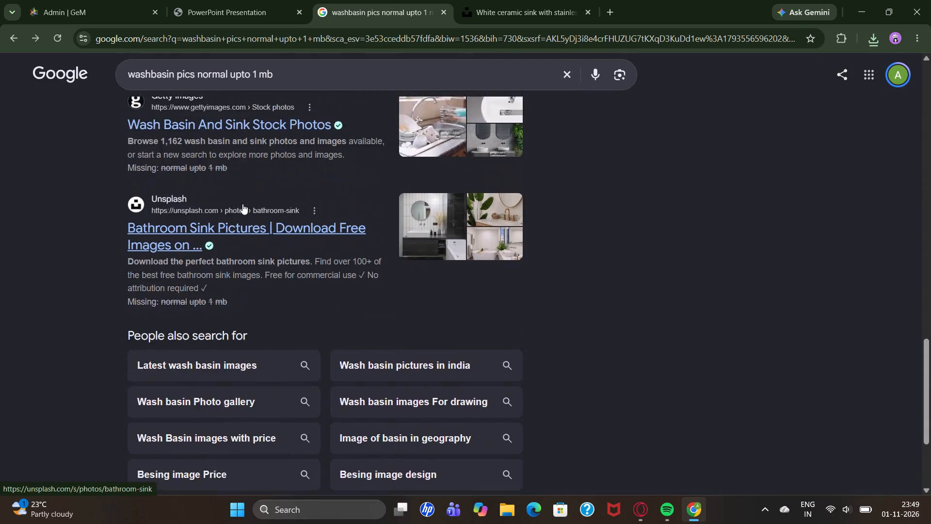
{"action": "scroll", "coordinate": [242, 204], "scroll_direction": "up", "scroll_amount": 5}
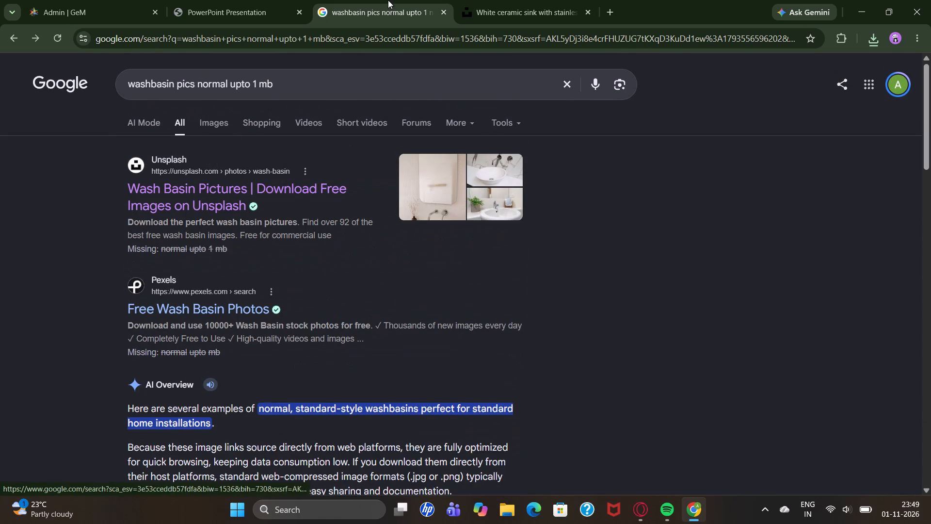
Open a new browser tab and start a Google search beginning with "wha".
{"action": "left_click", "coordinate": [613, 6]}
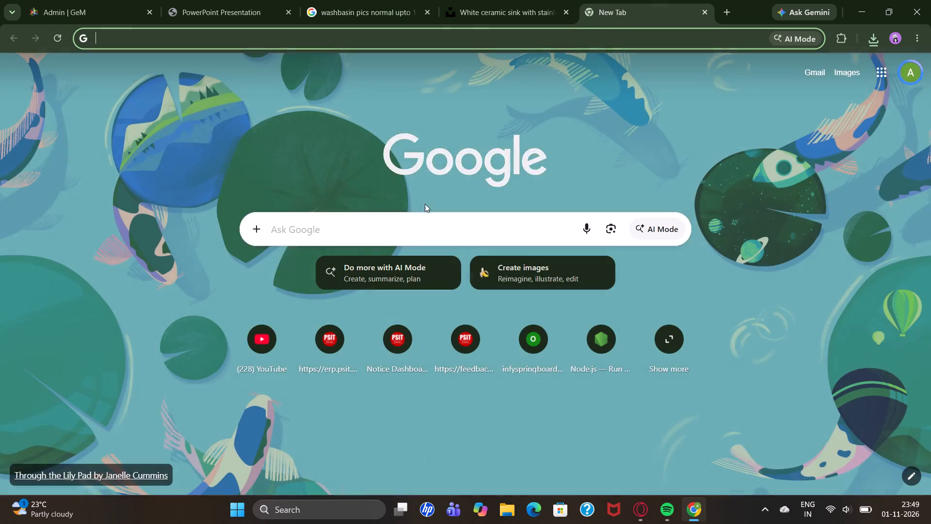
{"action": "left_click", "coordinate": [421, 219]}
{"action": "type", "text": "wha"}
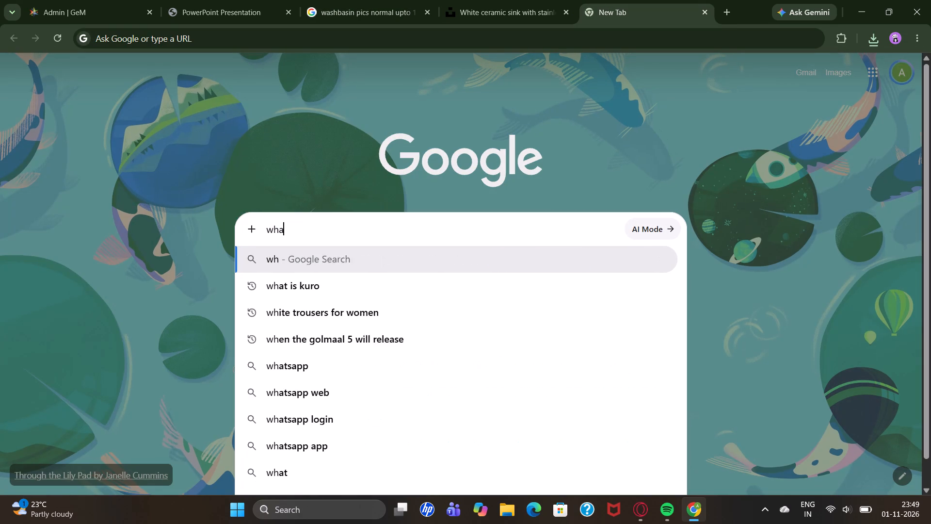
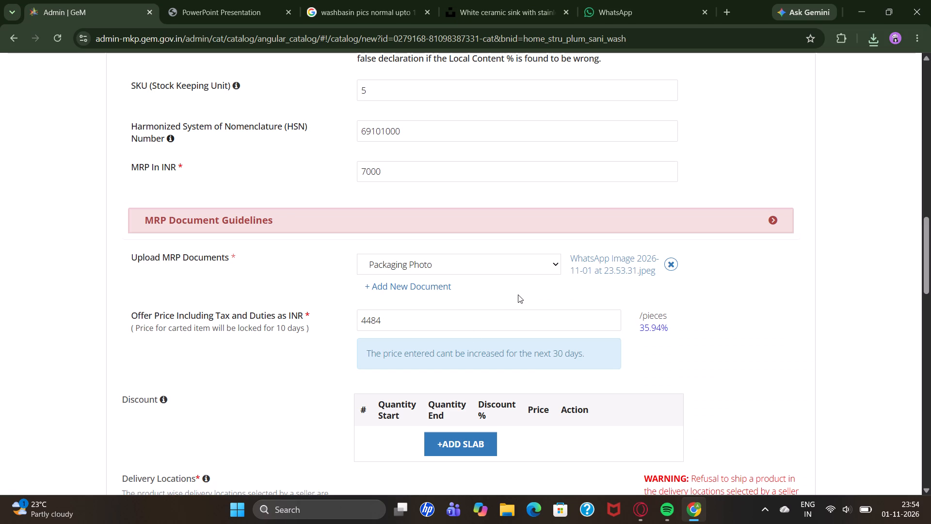
Try to save the GeM wash basin catalogue form with its pricing and delivery details and proceed.
{"action": "scroll", "coordinate": [604, 346], "scroll_direction": "down", "scroll_amount": 2}
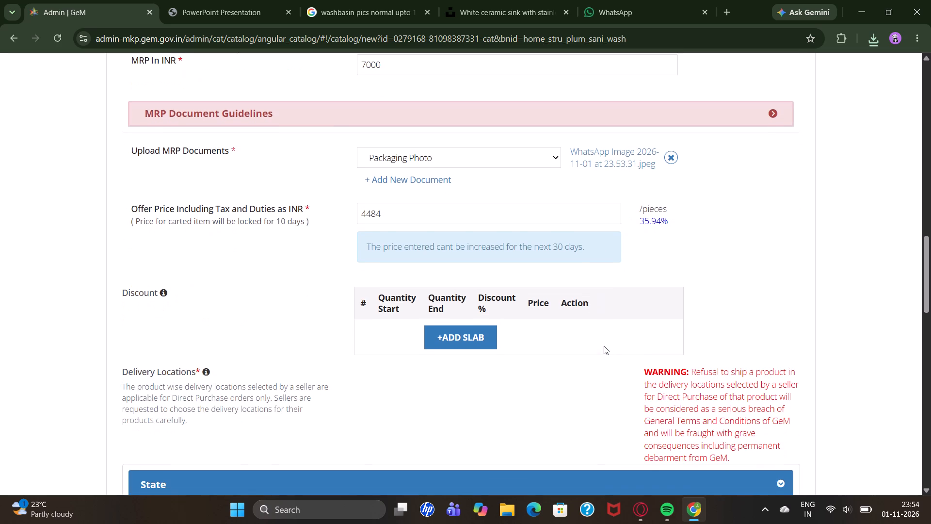
{"action": "scroll", "coordinate": [604, 346], "scroll_direction": "down", "scroll_amount": 4}
{"action": "scroll", "coordinate": [589, 288], "scroll_direction": "down", "scroll_amount": 4}
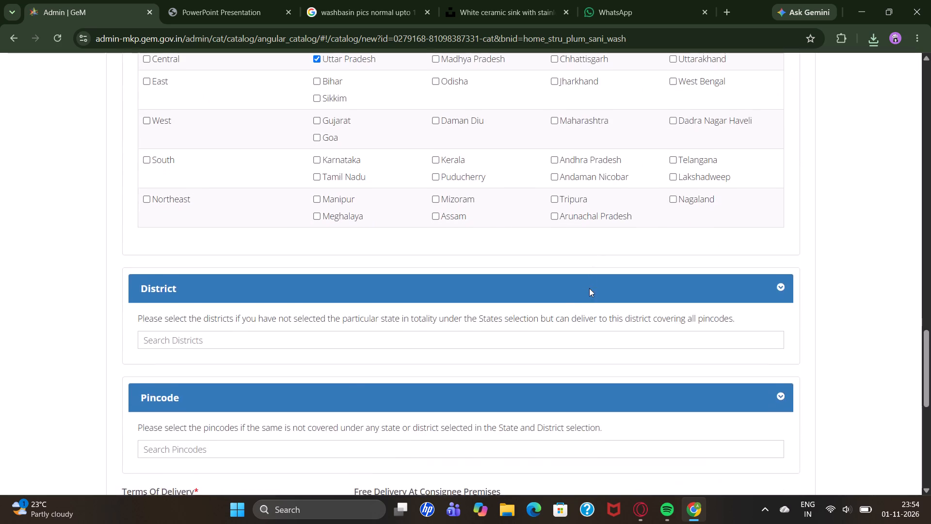
{"action": "scroll", "coordinate": [589, 288], "scroll_direction": "down", "scroll_amount": 4}
{"action": "left_click", "coordinate": [417, 172]}
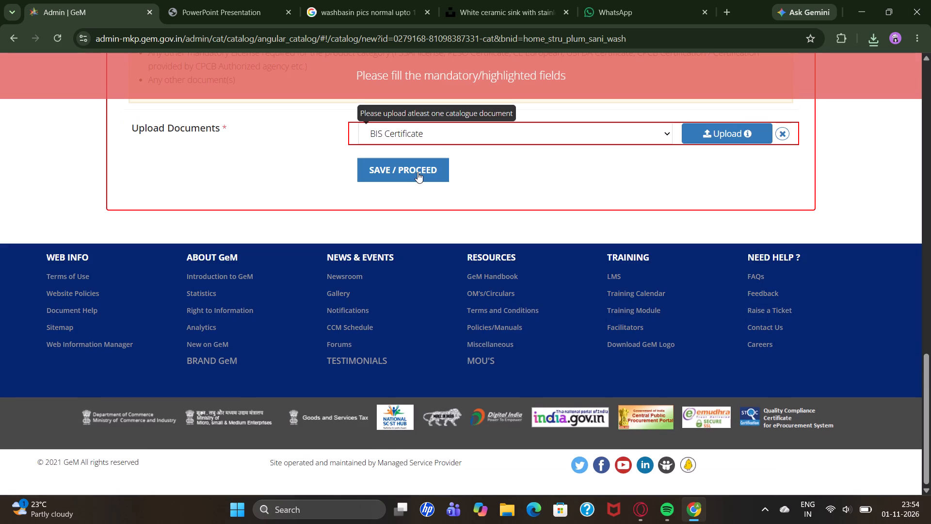
Change the catalogue document type under Upload Documents to Any Other Documents and save the Product Specification section.
{"action": "scroll", "coordinate": [417, 172], "scroll_direction": "up", "scroll_amount": 2}
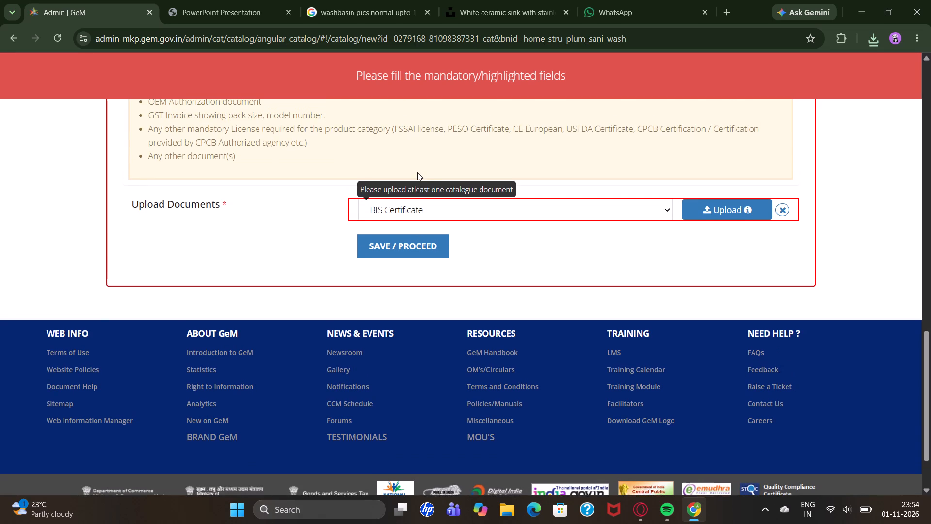
{"action": "scroll", "coordinate": [417, 172], "scroll_direction": "up", "scroll_amount": 1}
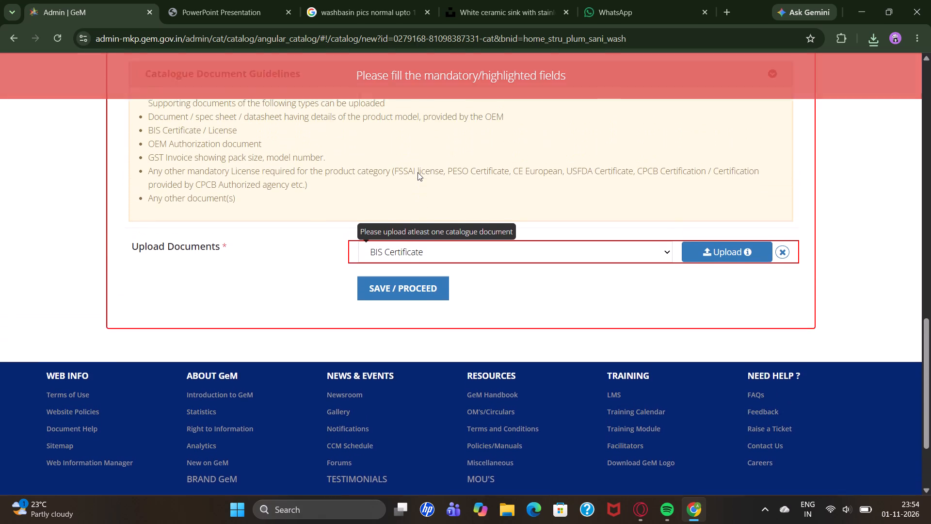
{"action": "scroll", "coordinate": [417, 172], "scroll_direction": "up", "scroll_amount": 1}
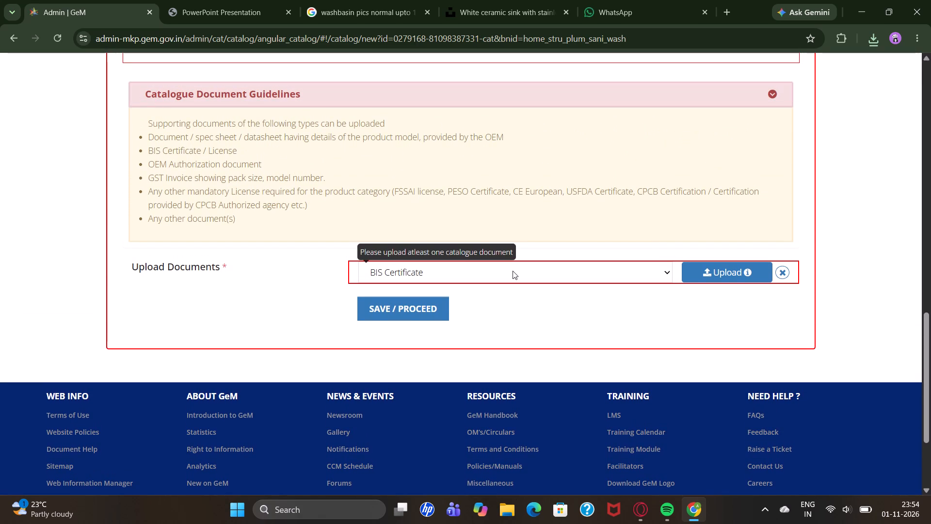
{"action": "left_click", "coordinate": [513, 271]}
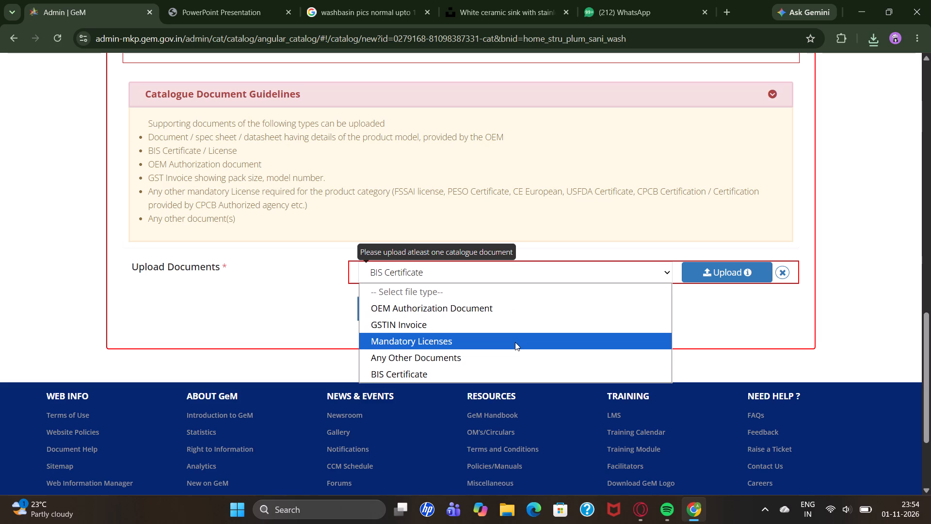
{"action": "left_click", "coordinate": [515, 356]}
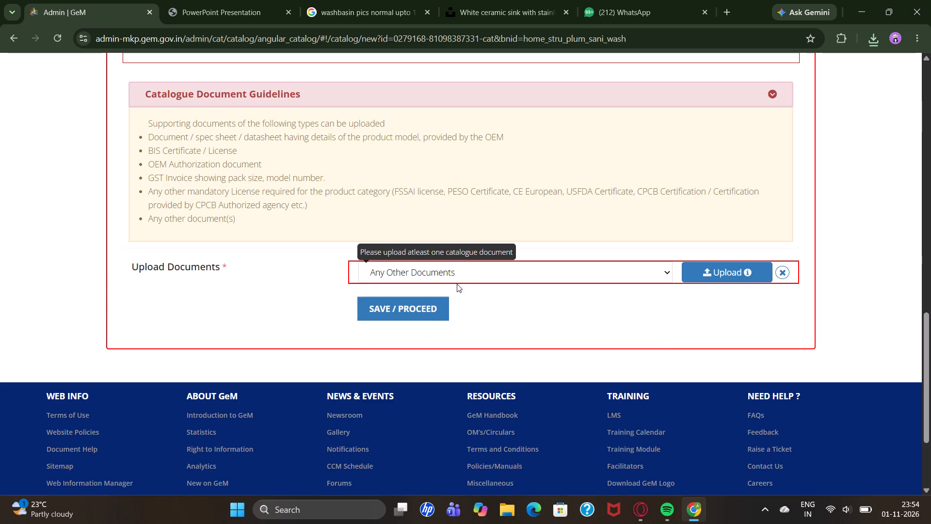
{"action": "left_click", "coordinate": [494, 265]}
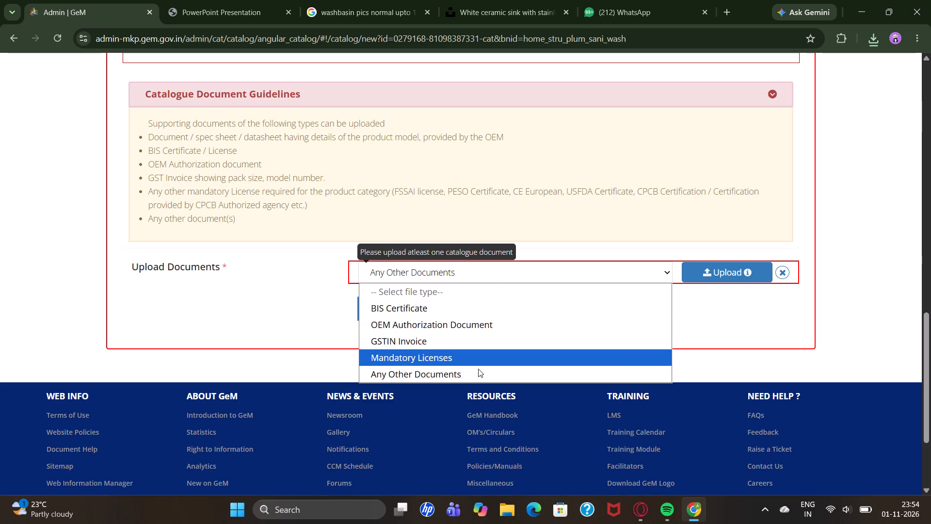
{"action": "scroll", "coordinate": [498, 336], "scroll_direction": "down", "scroll_amount": 1}
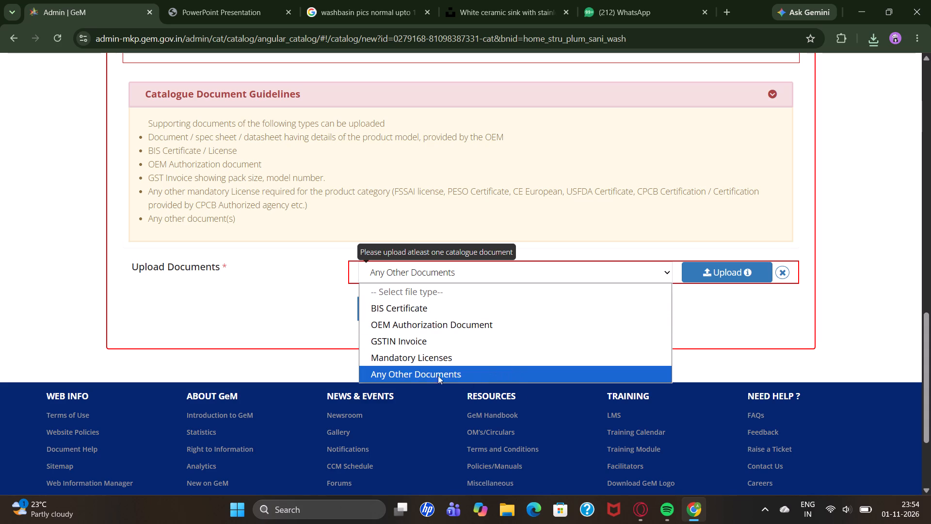
{"action": "left_click", "coordinate": [418, 376]}
{"action": "left_click", "coordinate": [403, 313]}
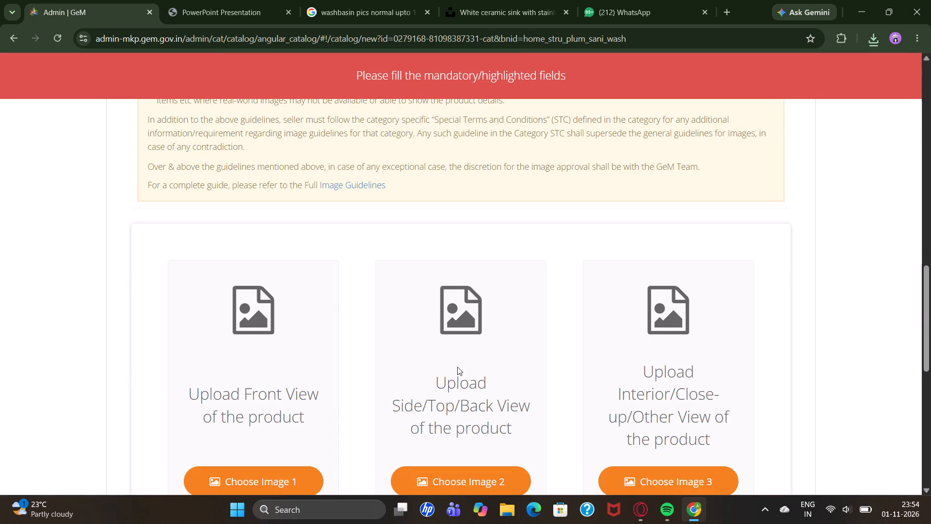
Review the Upload Images section, examining its Image Guidelines, the three product view slots and the certification statement.
{"action": "scroll", "coordinate": [457, 367], "scroll_direction": "right", "scroll_amount": 1}
{"action": "scroll", "coordinate": [457, 367], "scroll_direction": "up", "scroll_amount": 2}
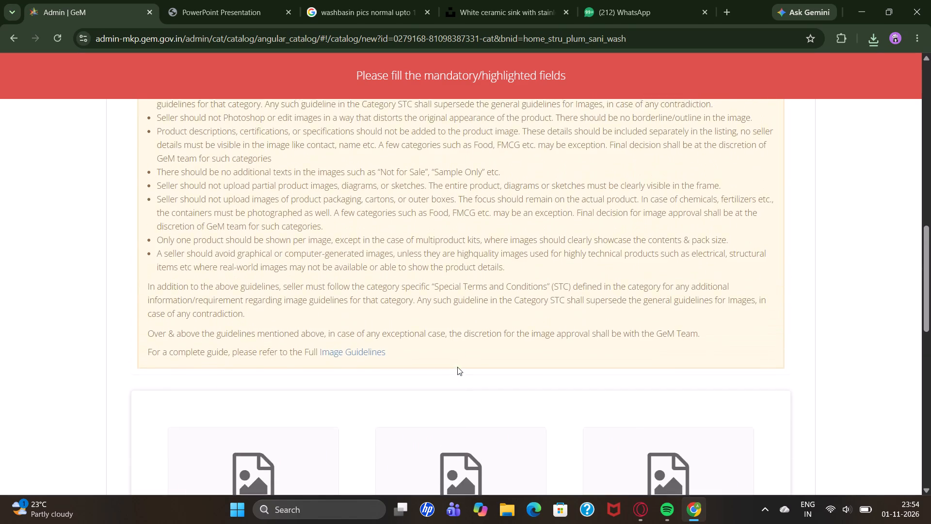
{"action": "scroll", "coordinate": [457, 367], "scroll_direction": "up", "scroll_amount": 2}
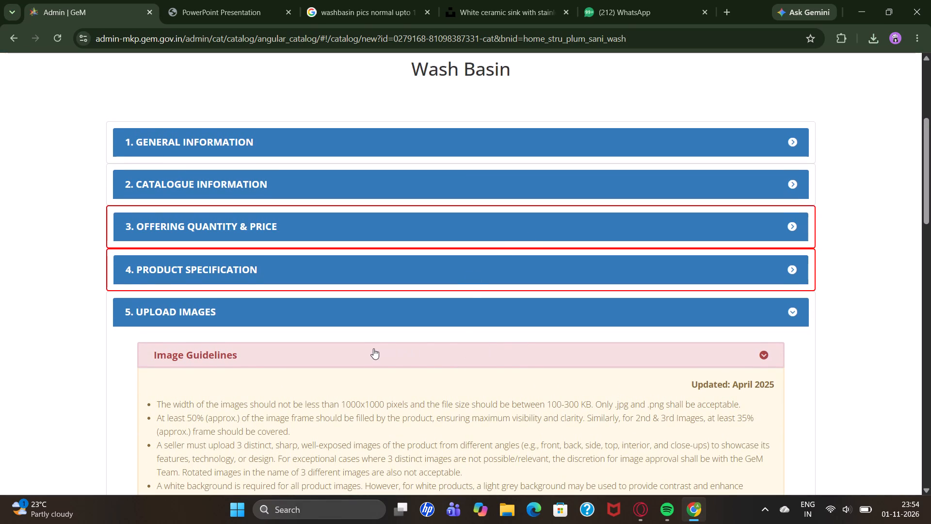
{"action": "scroll", "coordinate": [373, 349], "scroll_direction": "down", "scroll_amount": 6}
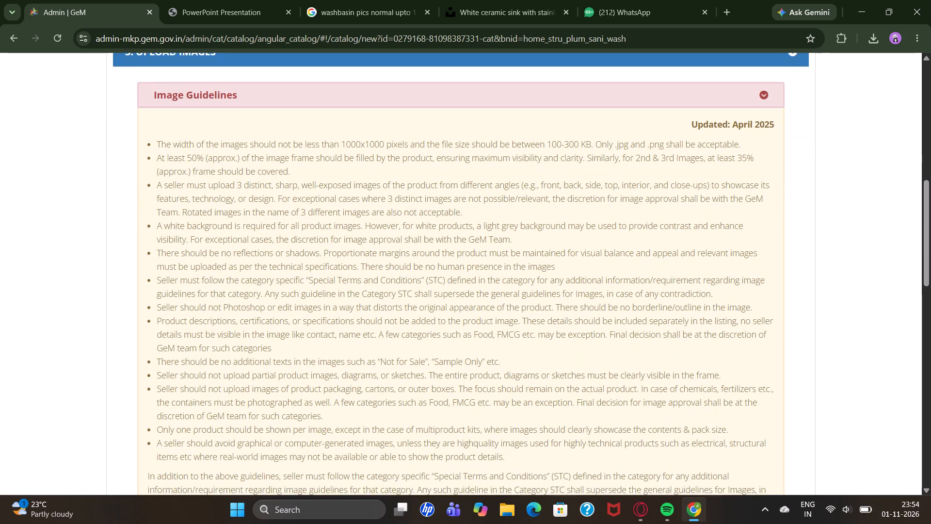
{"action": "scroll", "coordinate": [373, 349], "scroll_direction": "down", "scroll_amount": 5}
{"action": "scroll", "coordinate": [373, 349], "scroll_direction": "right", "scroll_amount": 1}
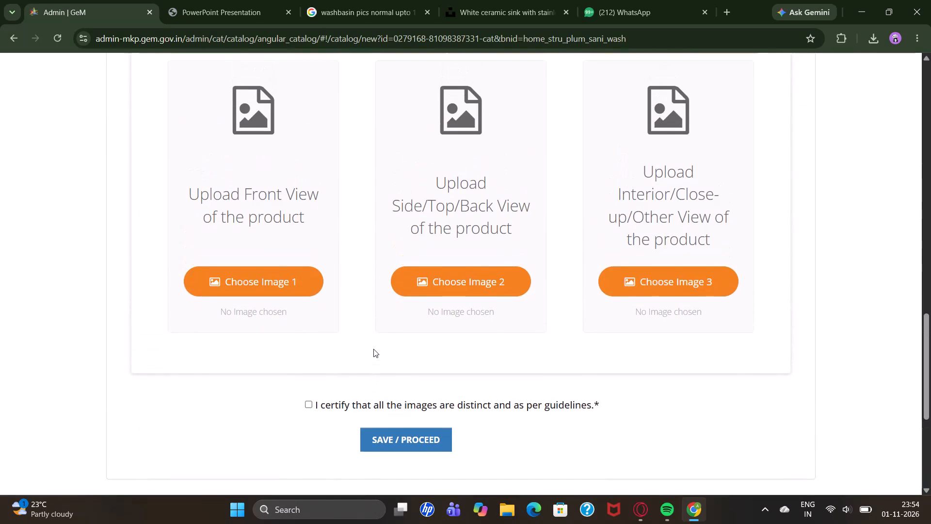
{"action": "scroll", "coordinate": [373, 349], "scroll_direction": "right", "scroll_amount": 1}
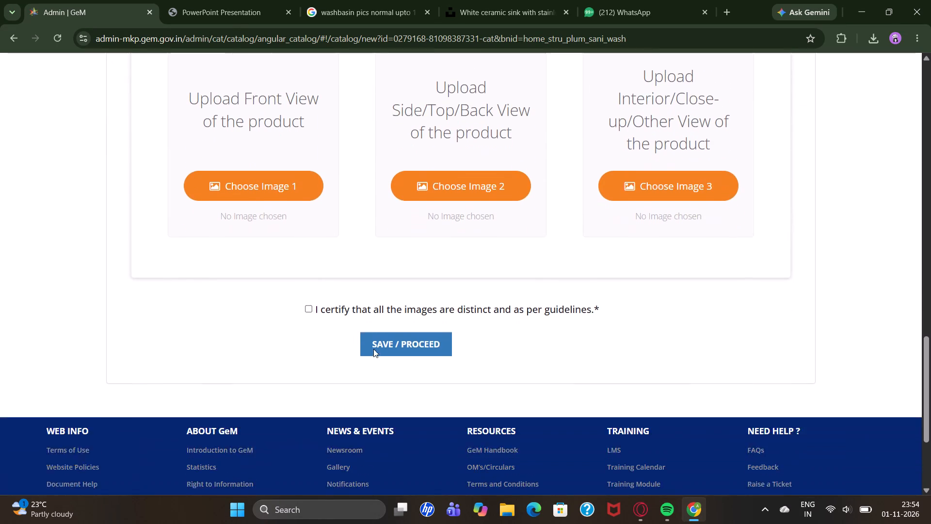
{"action": "scroll", "coordinate": [373, 349], "scroll_direction": "up", "scroll_amount": 6}
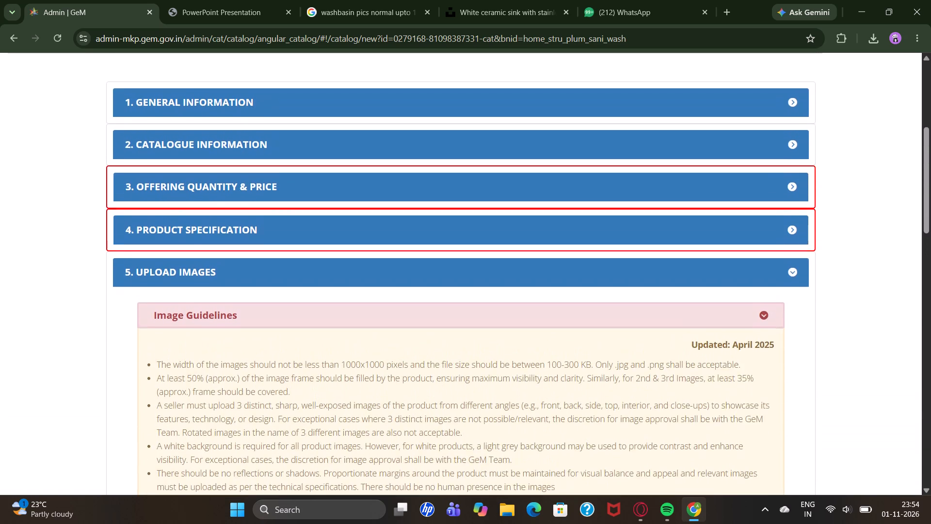
{"action": "scroll", "coordinate": [373, 349], "scroll_direction": "up", "scroll_amount": 1}
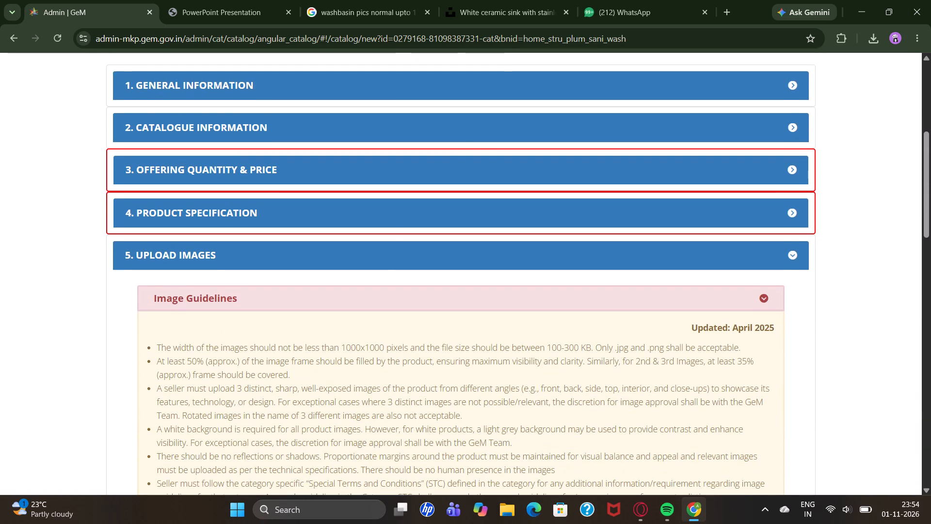
{"action": "scroll", "coordinate": [373, 349], "scroll_direction": "up", "scroll_amount": 1}
Reopen the Offering Quantity & Price section and set the current stock/maximum quantity deliverable in 15 days to 5.
{"action": "left_click", "coordinate": [517, 176]}
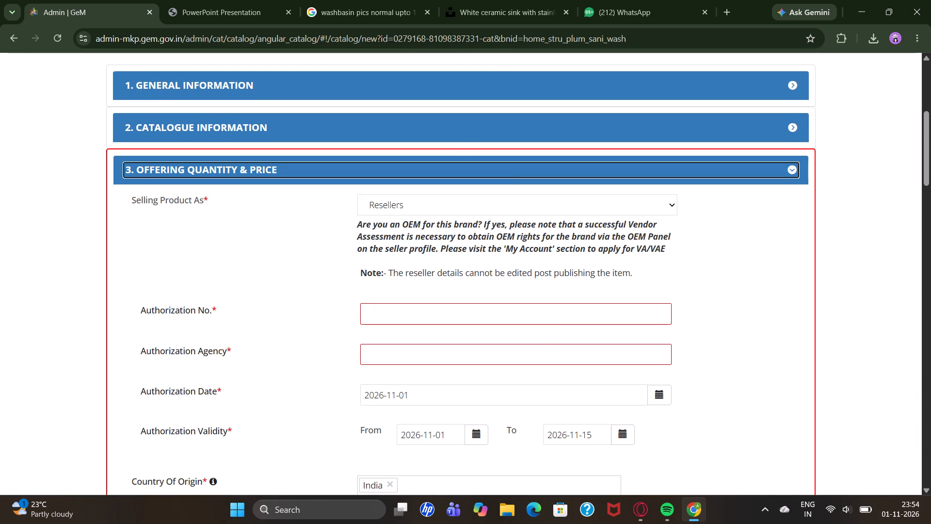
{"action": "scroll", "coordinate": [457, 279], "scroll_direction": "down", "scroll_amount": 6}
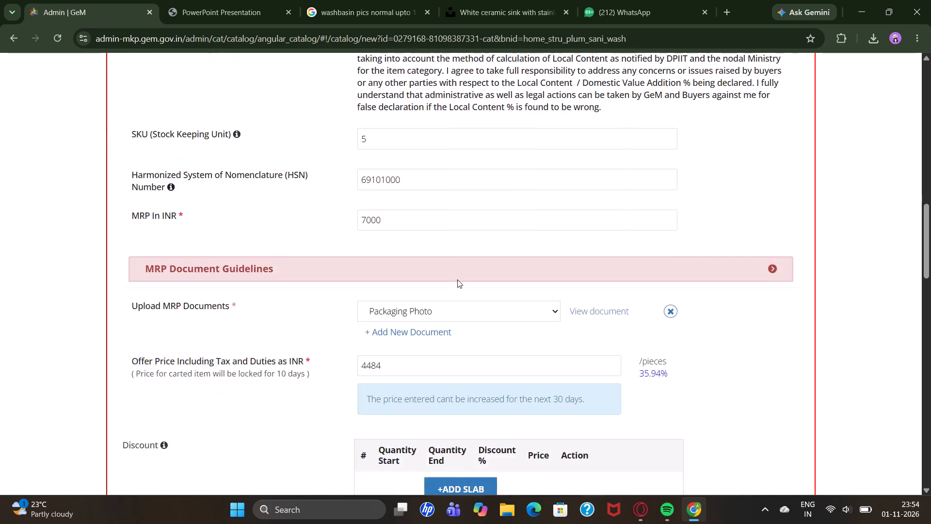
{"action": "scroll", "coordinate": [457, 279], "scroll_direction": "down", "scroll_amount": 2}
{"action": "scroll", "coordinate": [457, 279], "scroll_direction": "up", "scroll_amount": 3}
{"action": "scroll", "coordinate": [457, 279], "scroll_direction": "right", "scroll_amount": 1}
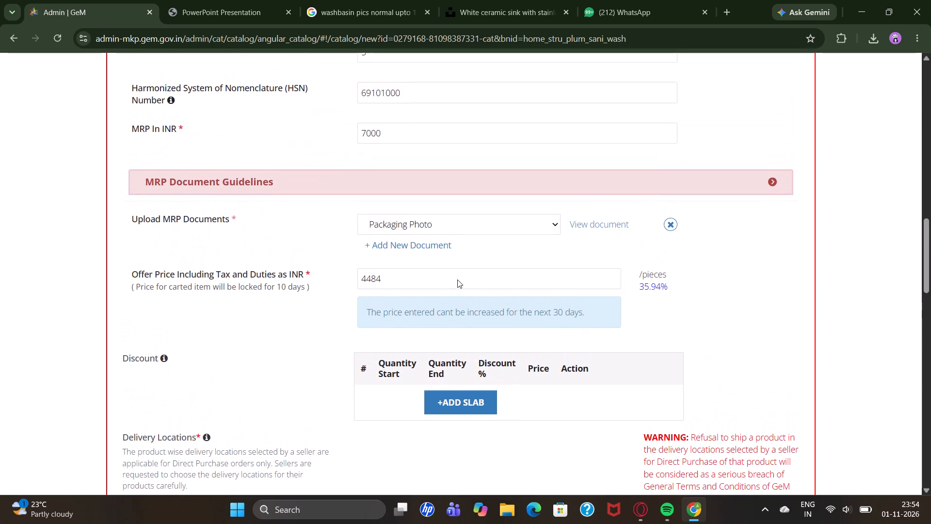
{"action": "scroll", "coordinate": [457, 279], "scroll_direction": "right", "scroll_amount": 1}
{"action": "scroll", "coordinate": [457, 279], "scroll_direction": "down", "scroll_amount": 6}
{"action": "scroll", "coordinate": [457, 279], "scroll_direction": "up", "scroll_amount": 1}
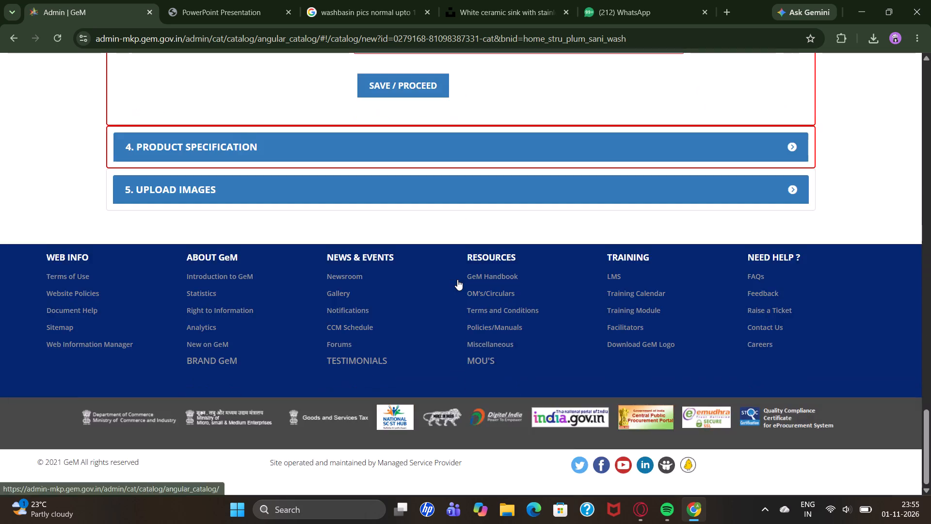
{"action": "scroll", "coordinate": [457, 279], "scroll_direction": "up", "scroll_amount": 1}
{"action": "scroll", "coordinate": [457, 279], "scroll_direction": "down", "scroll_amount": 4}
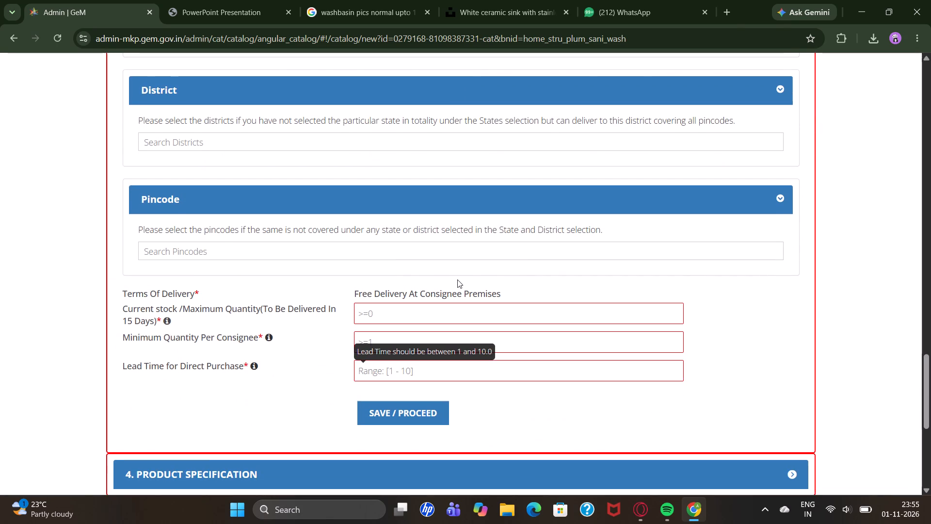
{"action": "scroll", "coordinate": [457, 279], "scroll_direction": "down", "scroll_amount": 1}
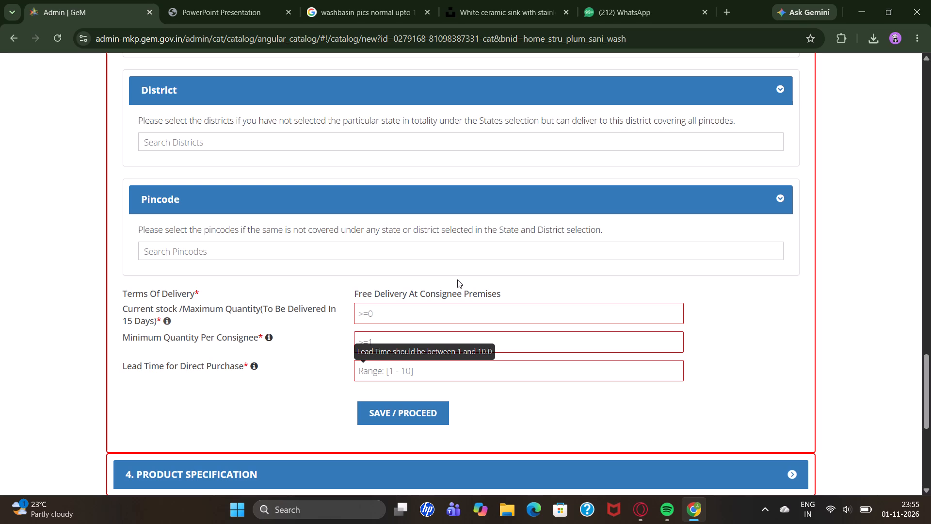
{"action": "left_click", "coordinate": [443, 308]}
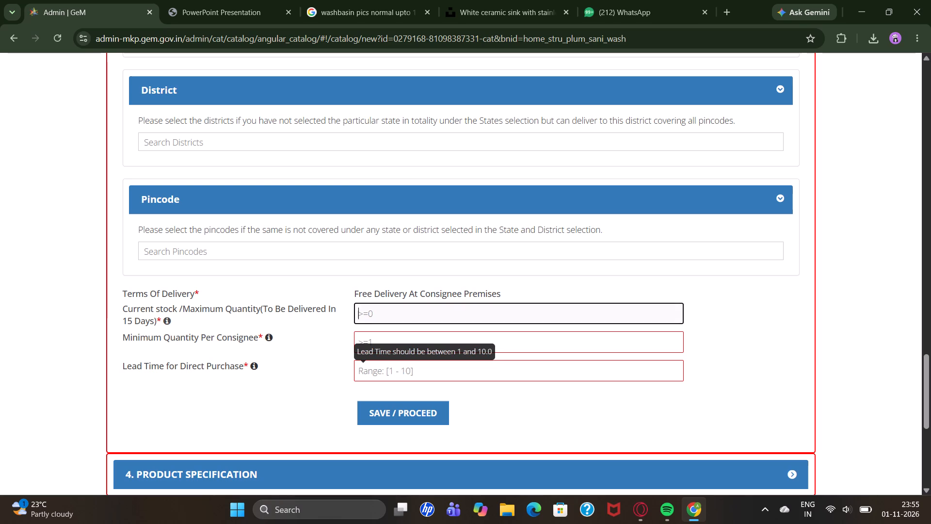
{"action": "key", "text": "5"}
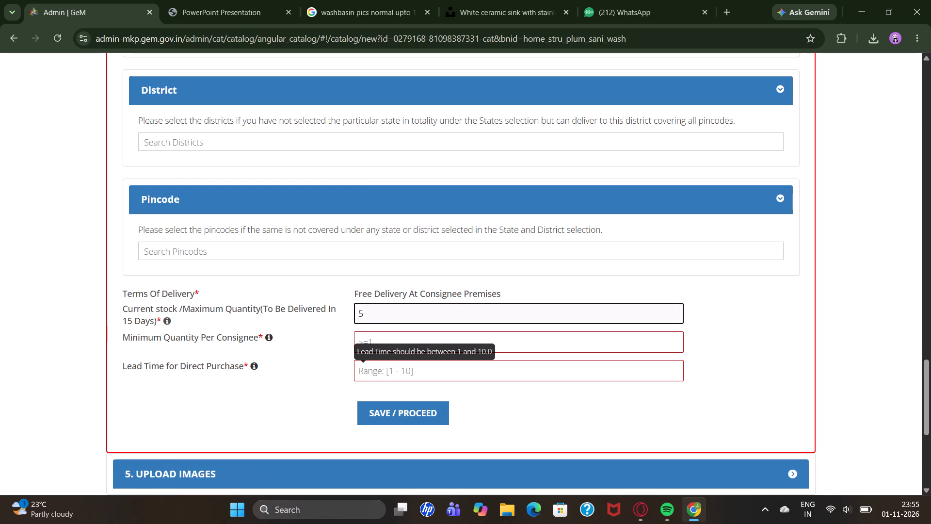
{"action": "scroll", "coordinate": [443, 308], "scroll_direction": "down", "scroll_amount": 1}
{"action": "left_click", "coordinate": [437, 307]}
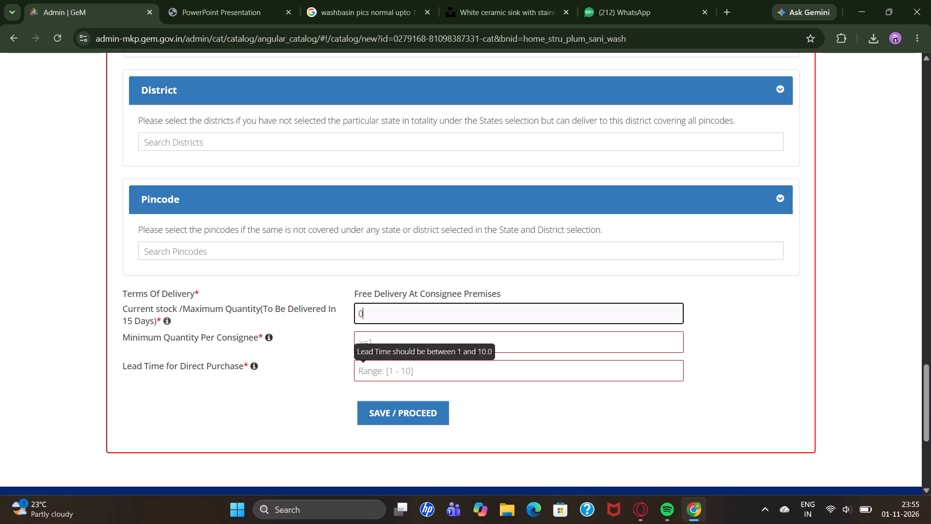
{"action": "key", "text": "BackSpace"}
{"action": "key", "text": "5"}
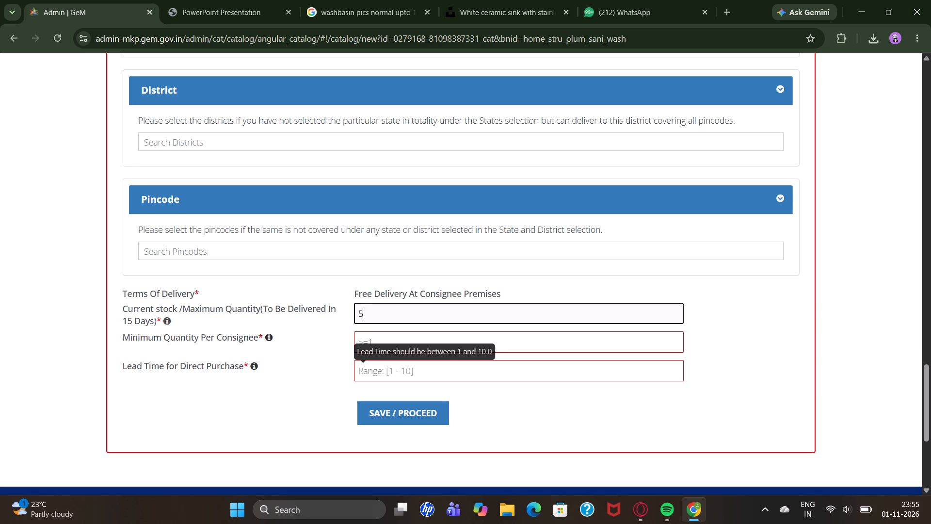
{"action": "key", "text": "Return"}
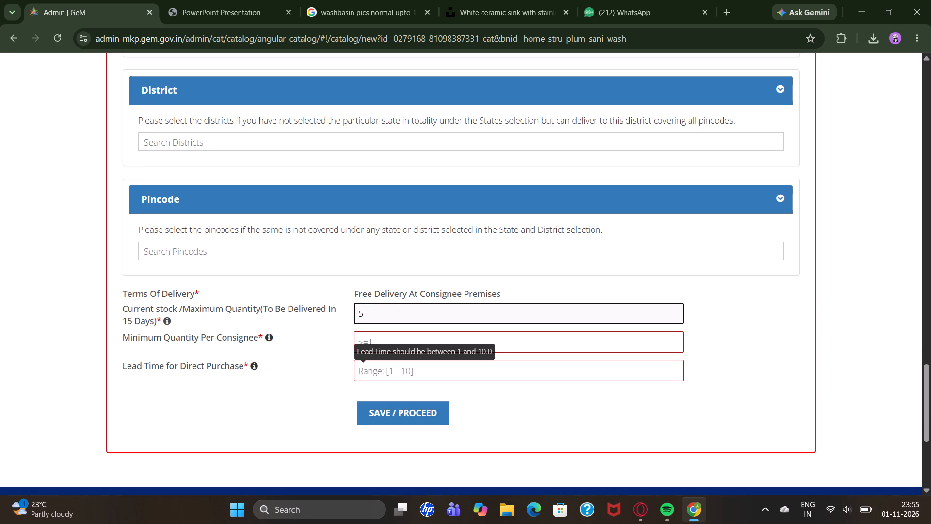
Set the minimum quantity per consignee to 1.
{"action": "left_click", "coordinate": [479, 340]}
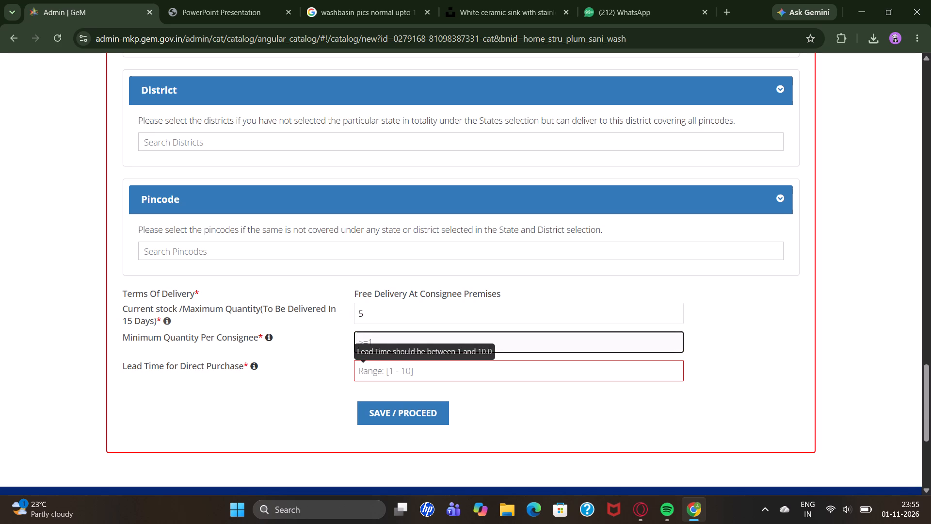
{"action": "key", "text": "1"}
{"action": "key", "text": "Return"}
Set the lead time for direct purchase to 10 and save the Offering Quantity & Price section.
{"action": "left_click", "coordinate": [479, 376]}
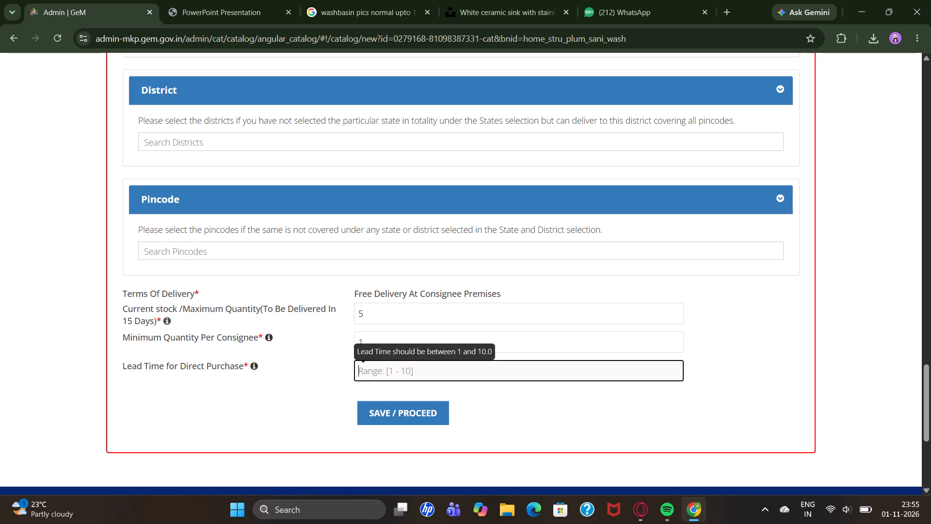
{"action": "type", "text": "10"}
{"action": "left_click", "coordinate": [403, 418]}
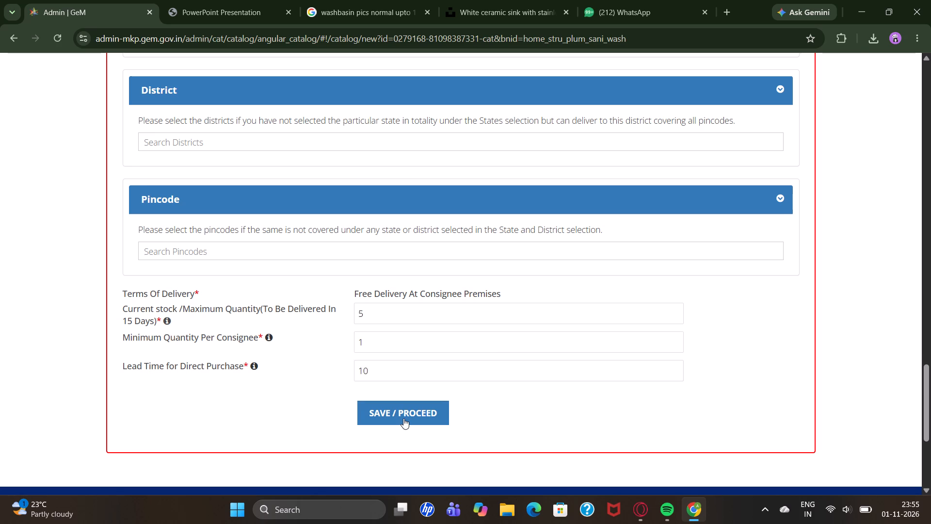
Open the document type choices for the required catalogue document upload in the Product Specification section.
{"action": "scroll", "coordinate": [476, 219], "scroll_direction": "up", "scroll_amount": 1}
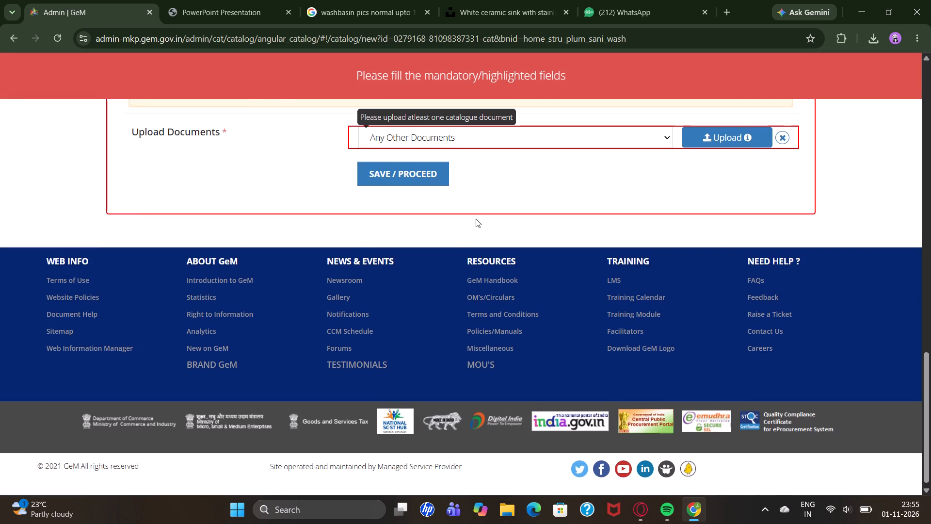
{"action": "scroll", "coordinate": [476, 219], "scroll_direction": "up", "scroll_amount": 1}
{"action": "left_click", "coordinate": [500, 259]}
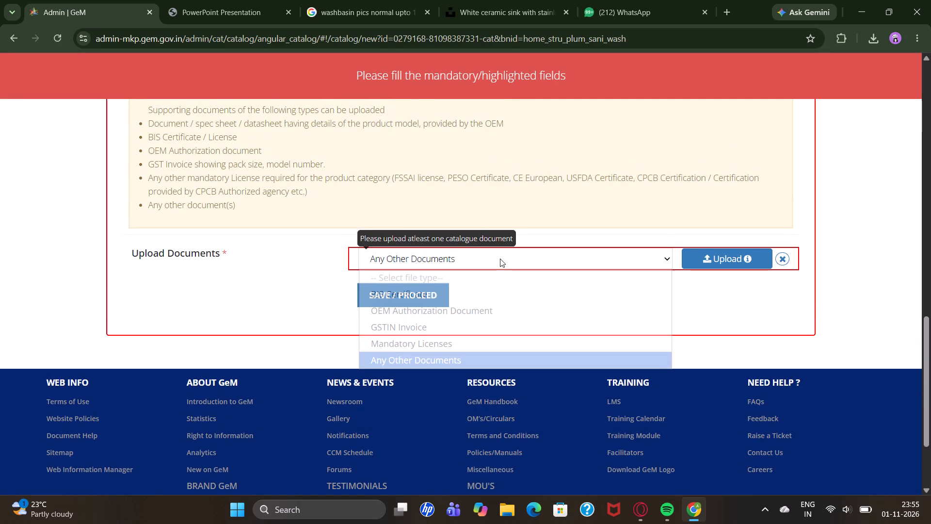
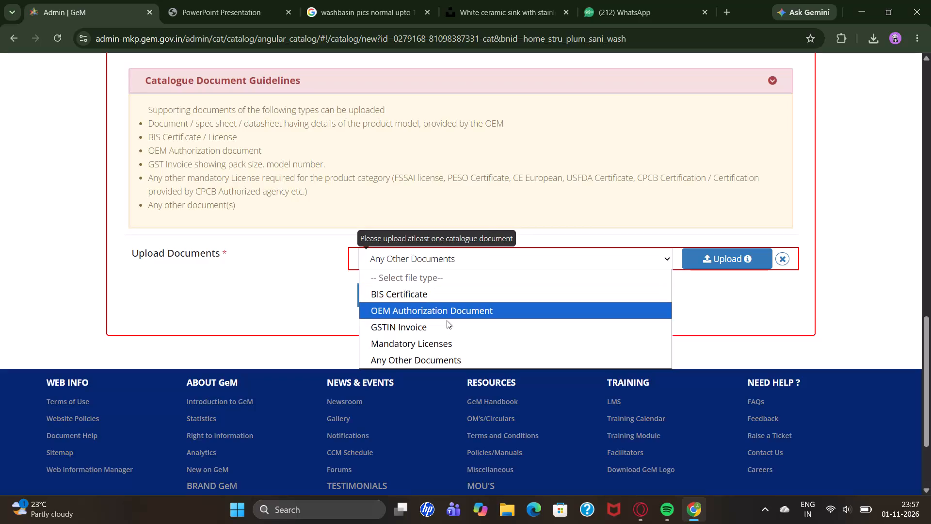
Set the catalogue document type to OEM Authorization Document and try to save the Product Specification section.
{"action": "left_click", "coordinate": [447, 313]}
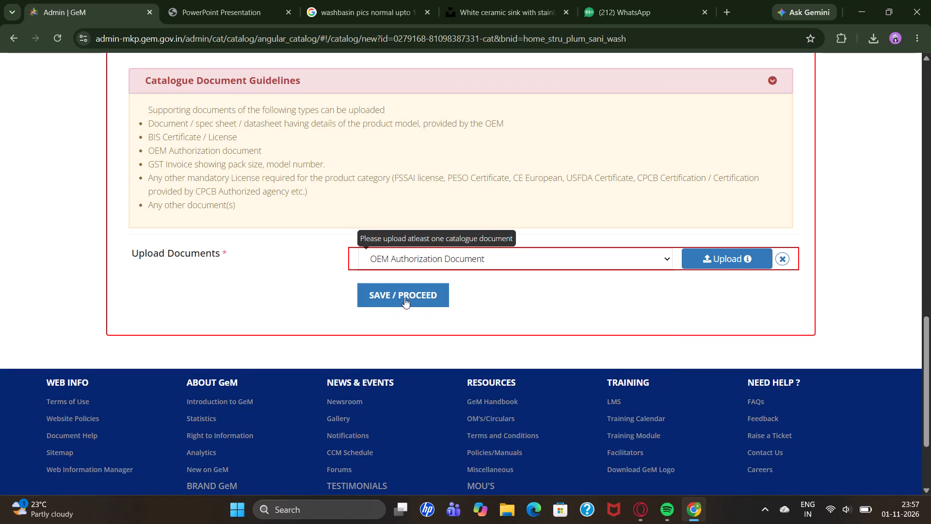
{"action": "left_click", "coordinate": [403, 297]}
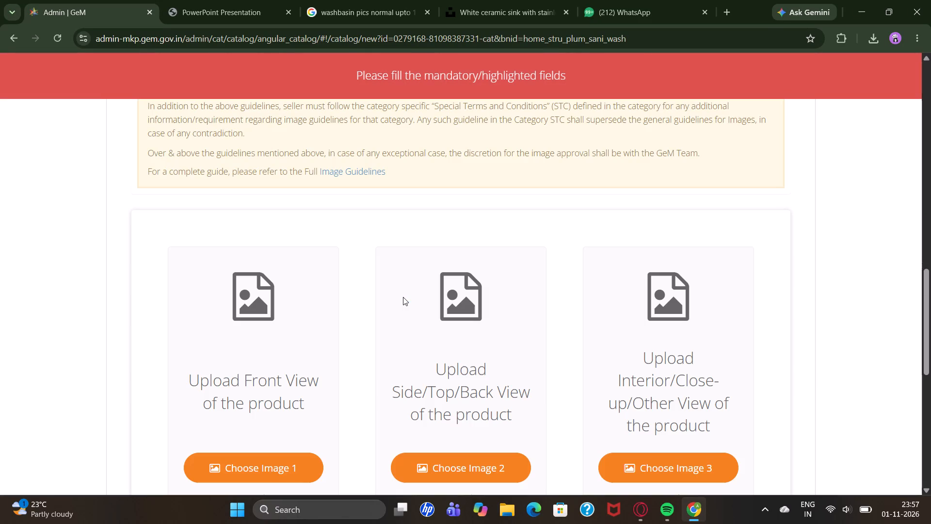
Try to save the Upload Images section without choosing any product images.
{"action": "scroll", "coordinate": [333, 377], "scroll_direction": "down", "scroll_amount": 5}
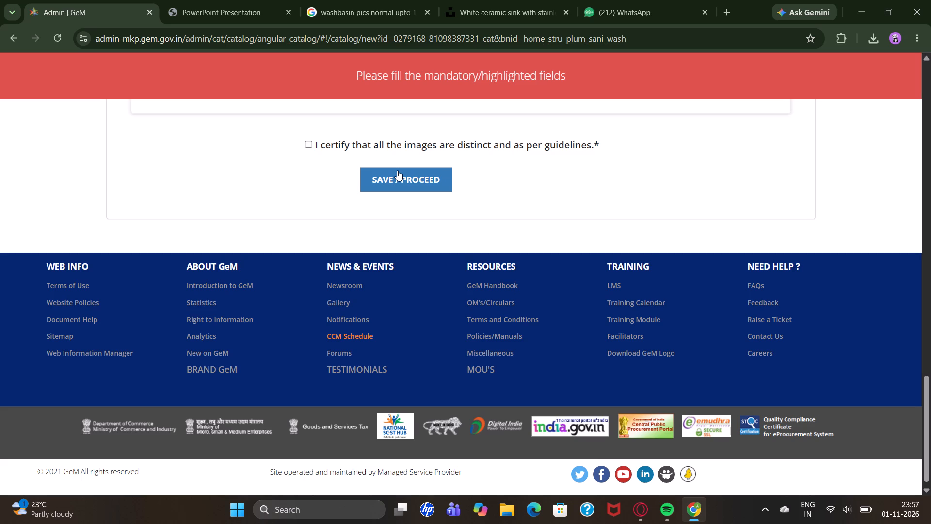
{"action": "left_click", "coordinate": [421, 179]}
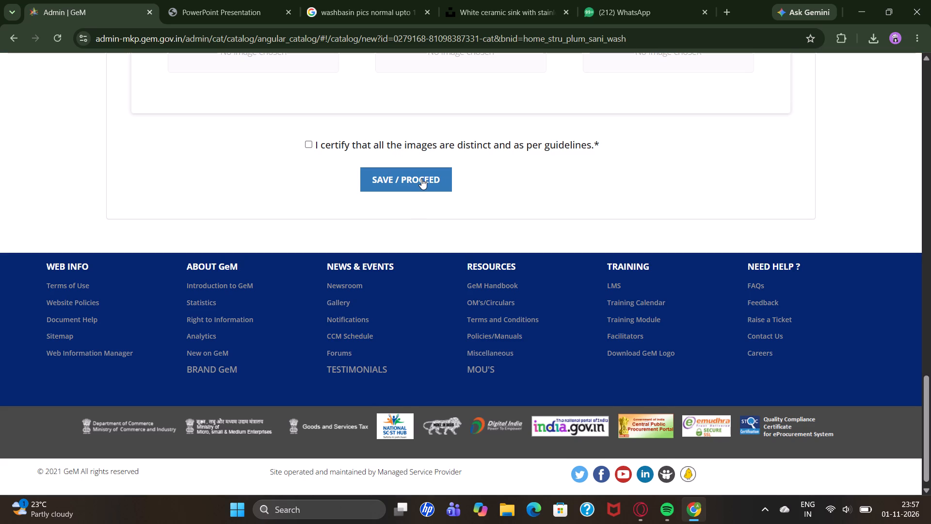
Check the listing's section list for incomplete sections and reopen the Offering Quantity & Price section.
{"action": "scroll", "coordinate": [421, 179], "scroll_direction": "up", "scroll_amount": 3}
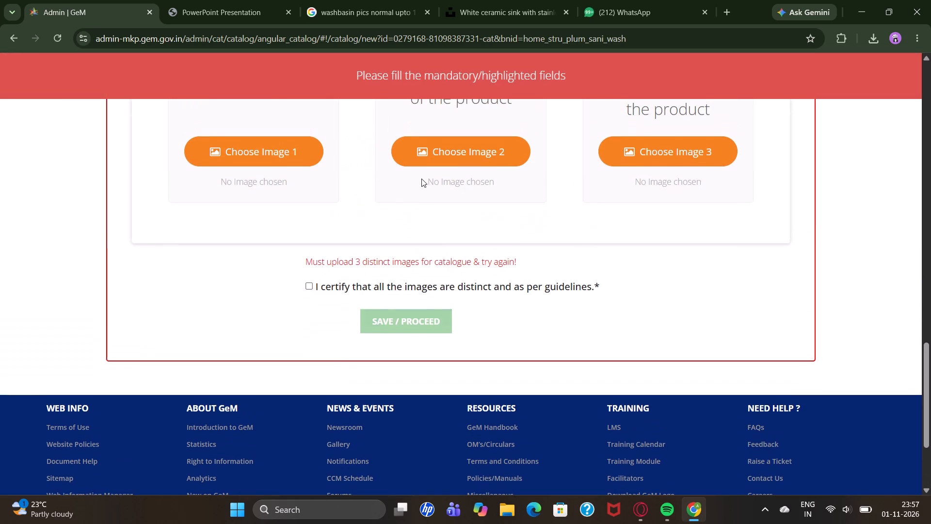
{"action": "scroll", "coordinate": [435, 275], "scroll_direction": "up", "scroll_amount": 1}
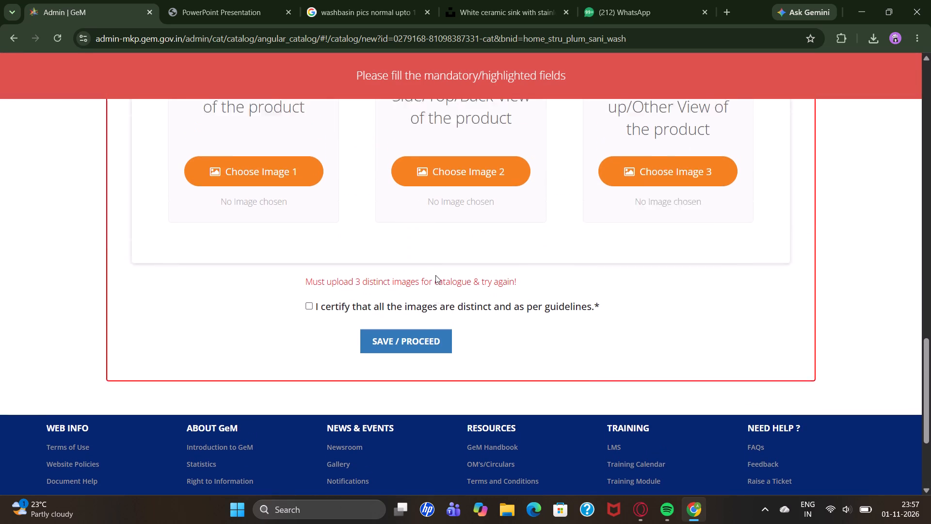
{"action": "scroll", "coordinate": [435, 275], "scroll_direction": "up", "scroll_amount": 2}
{"action": "scroll", "coordinate": [435, 275], "scroll_direction": "right", "scroll_amount": 1}
{"action": "scroll", "coordinate": [435, 275], "scroll_direction": "up", "scroll_amount": 7}
{"action": "scroll", "coordinate": [435, 275], "scroll_direction": "down", "scroll_amount": 1}
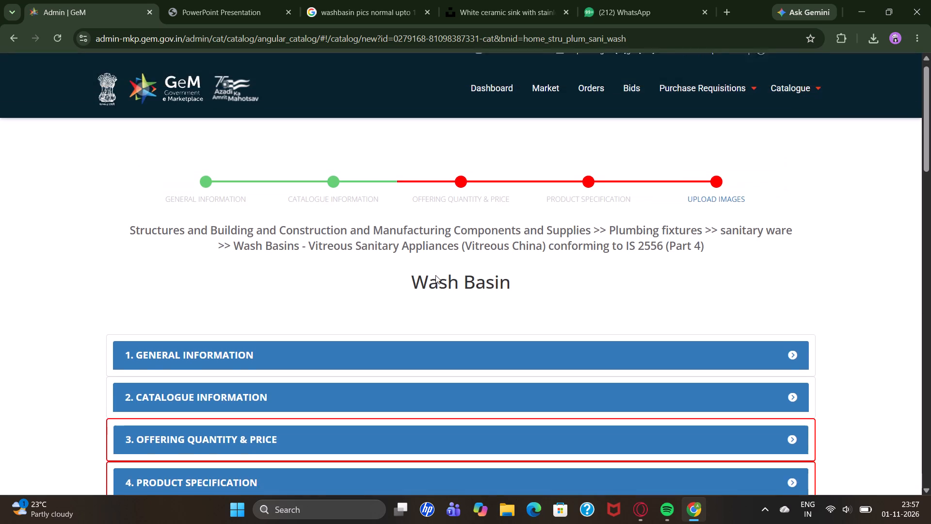
{"action": "scroll", "coordinate": [435, 275], "scroll_direction": "down", "scroll_amount": 1}
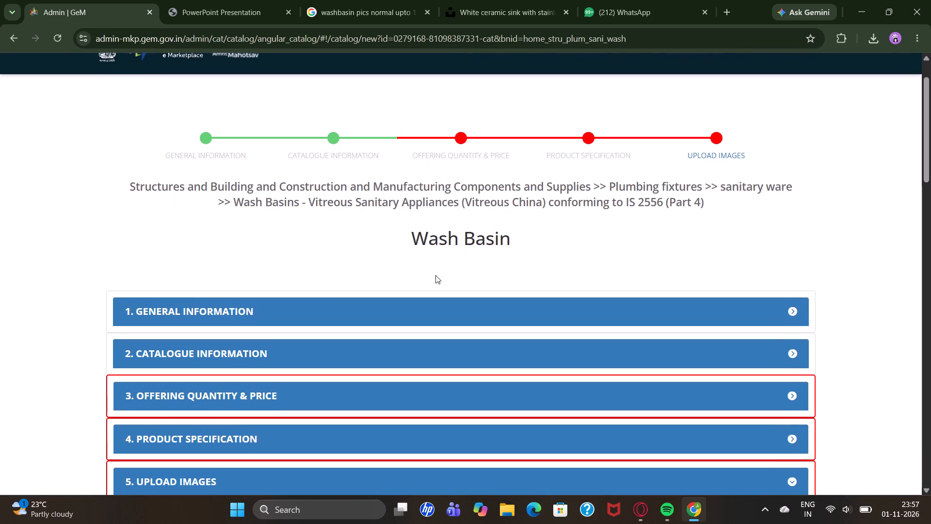
{"action": "scroll", "coordinate": [435, 275], "scroll_direction": "down", "scroll_amount": 3}
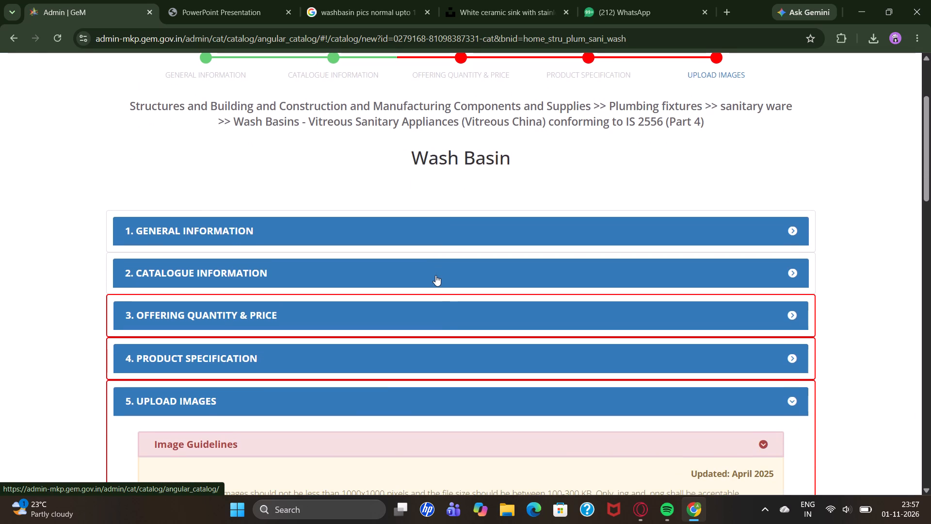
{"action": "left_click", "coordinate": [452, 313]}
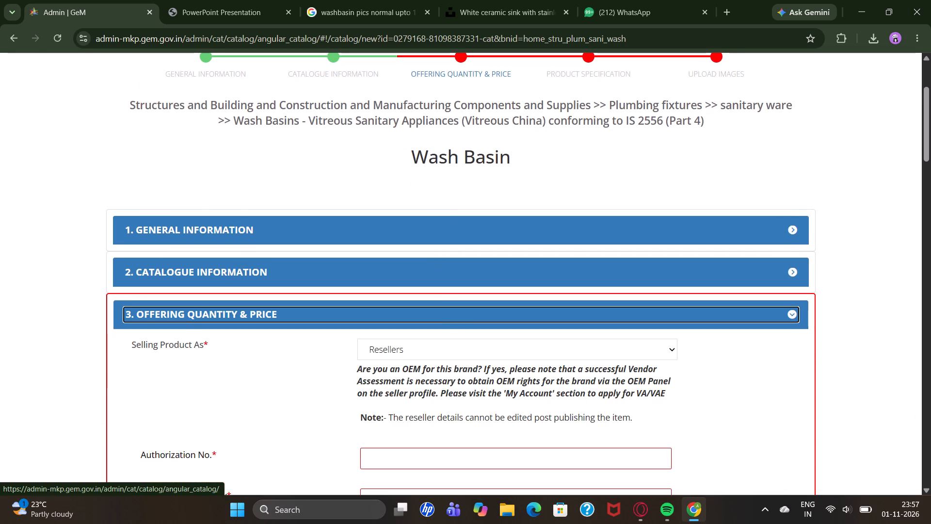
Review the reseller authorization number, agency, date and validity fields and the country of origin details in Offering Quantity & Price.
{"action": "scroll", "coordinate": [449, 372], "scroll_direction": "down", "scroll_amount": 3}
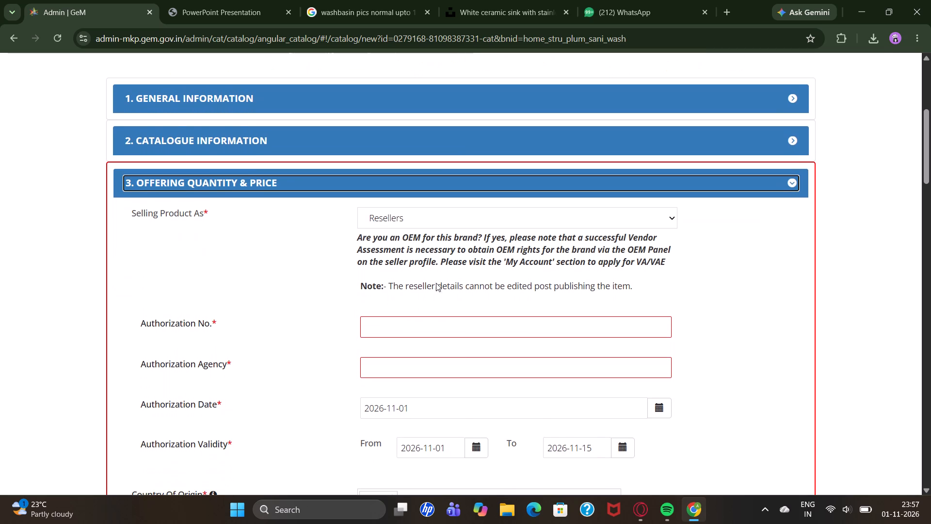
{"action": "left_click", "coordinate": [442, 331]}
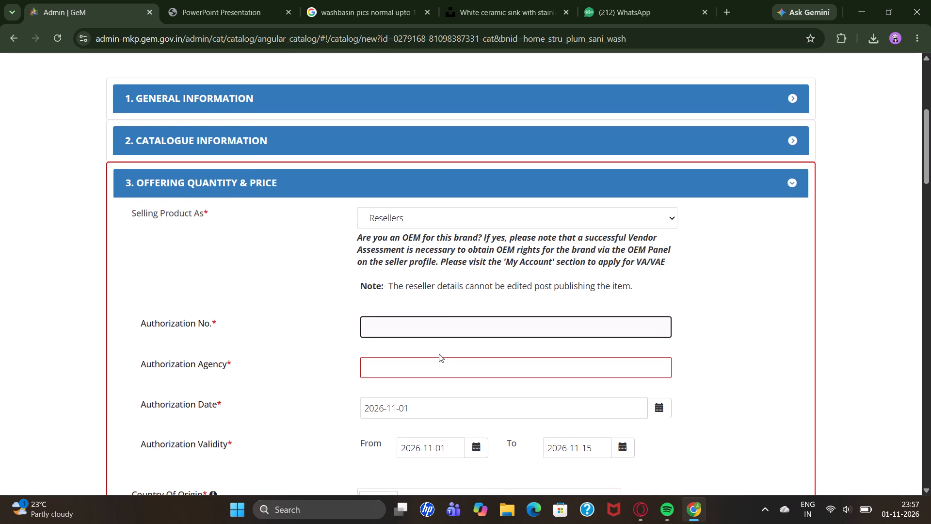
{"action": "left_click", "coordinate": [435, 368]}
{"action": "scroll", "coordinate": [435, 368], "scroll_direction": "down", "scroll_amount": 1}
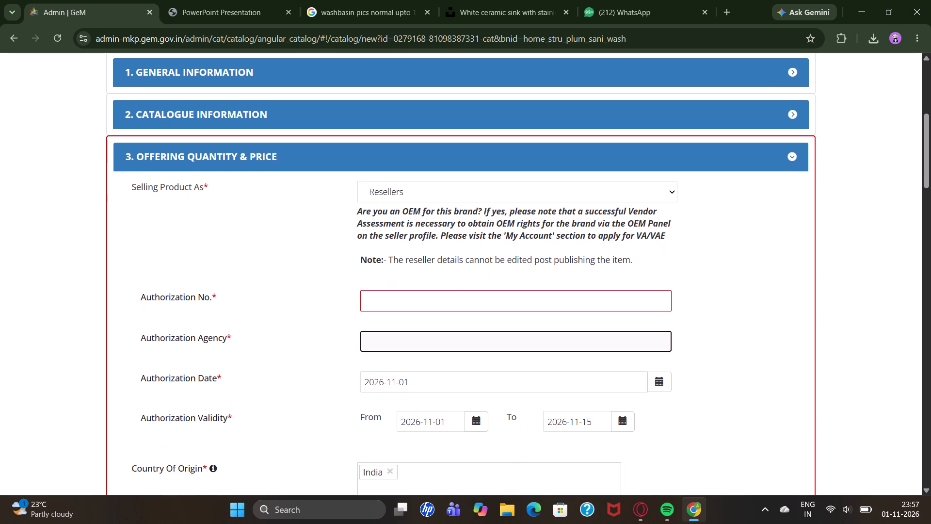
{"action": "scroll", "coordinate": [435, 368], "scroll_direction": "down", "scroll_amount": 2}
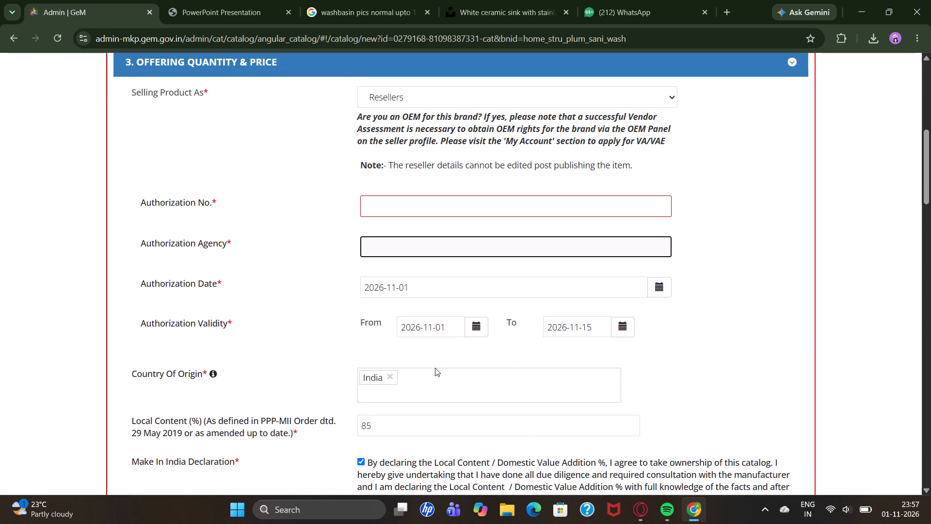
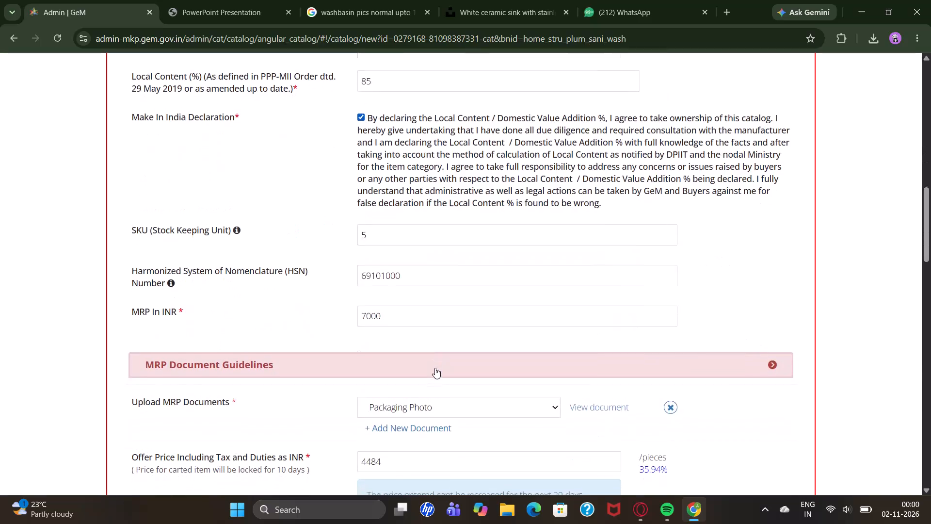
Reopen the Product Specification section and check which file types are offered for the catalogue document upload.
{"action": "scroll", "coordinate": [435, 368], "scroll_direction": "down", "scroll_amount": 8}
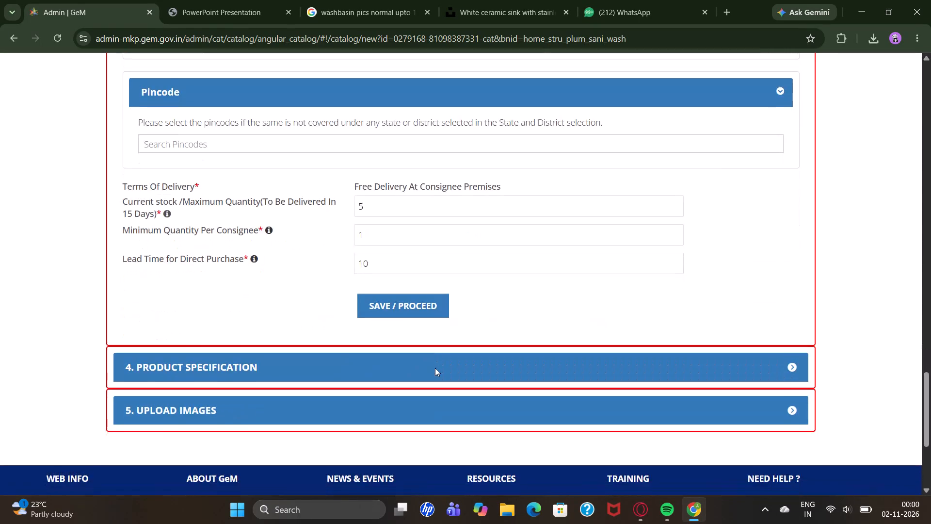
{"action": "scroll", "coordinate": [435, 368], "scroll_direction": "right", "scroll_amount": 1}
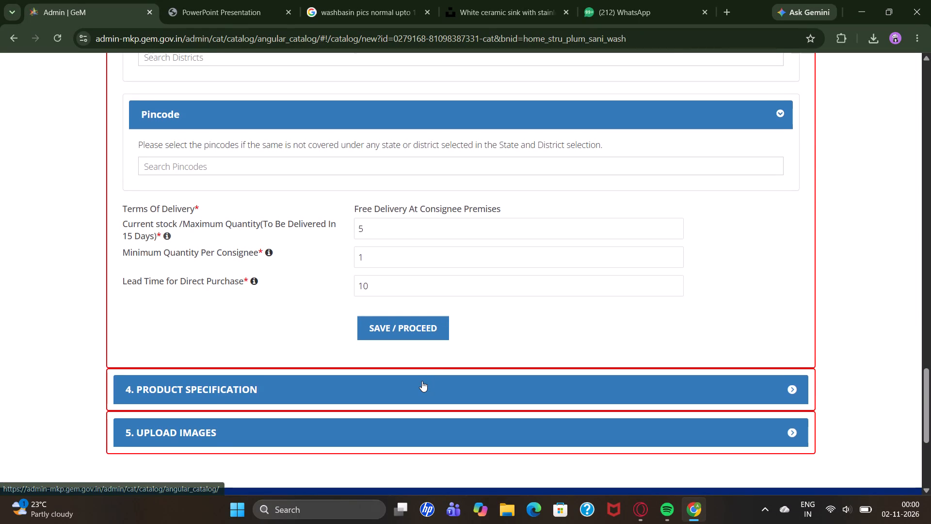
{"action": "left_click", "coordinate": [422, 381]}
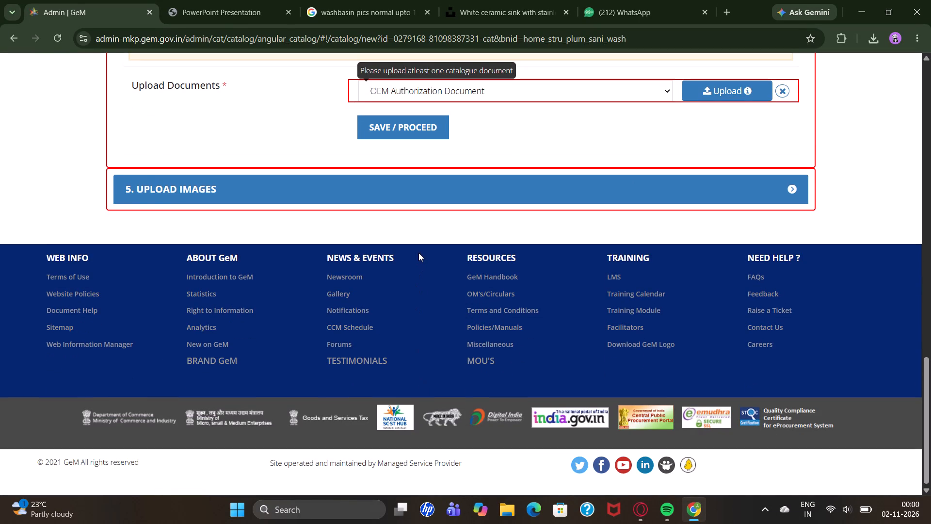
{"action": "scroll", "coordinate": [418, 253], "scroll_direction": "up", "scroll_amount": 4}
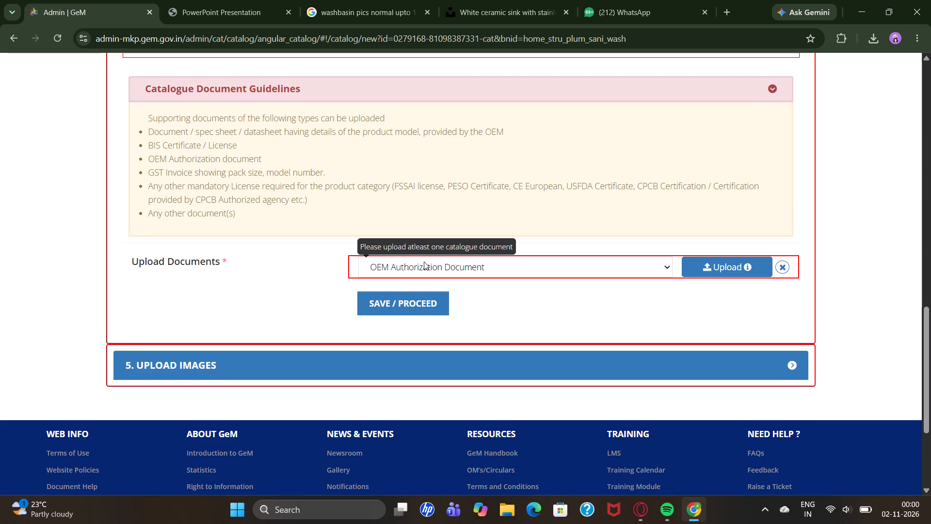
{"action": "left_click", "coordinate": [424, 262]}
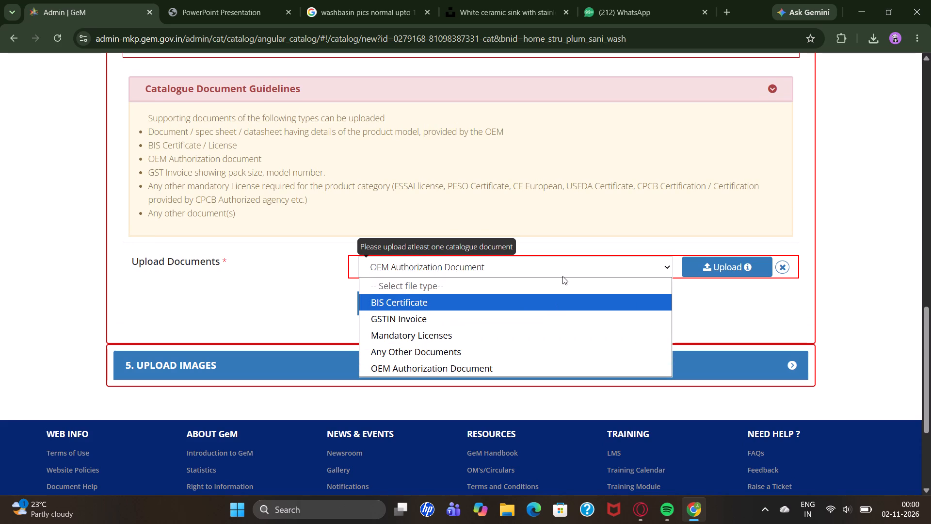
{"action": "left_click", "coordinate": [564, 292]}
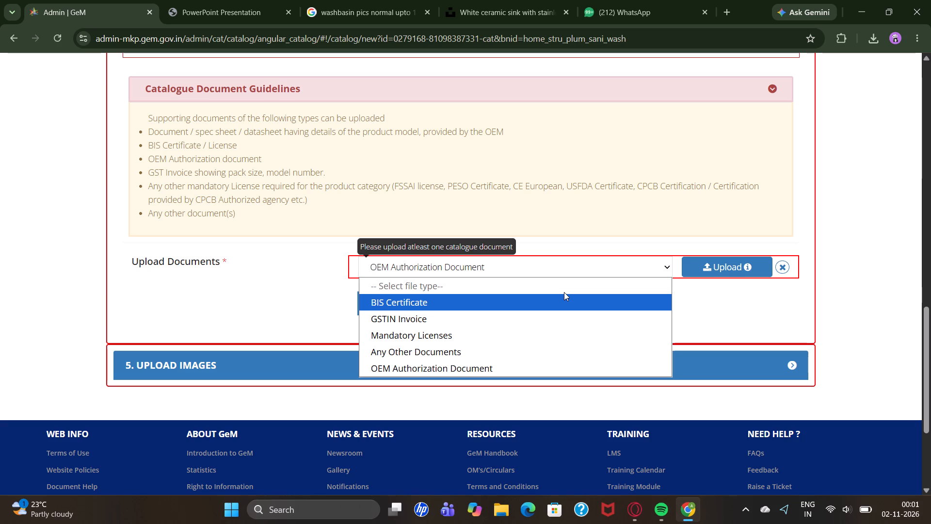
Set General Requirements in the Product Specification section to As per IS 2556 (Part 1).
{"action": "scroll", "coordinate": [556, 248], "scroll_direction": "up", "scroll_amount": 4}
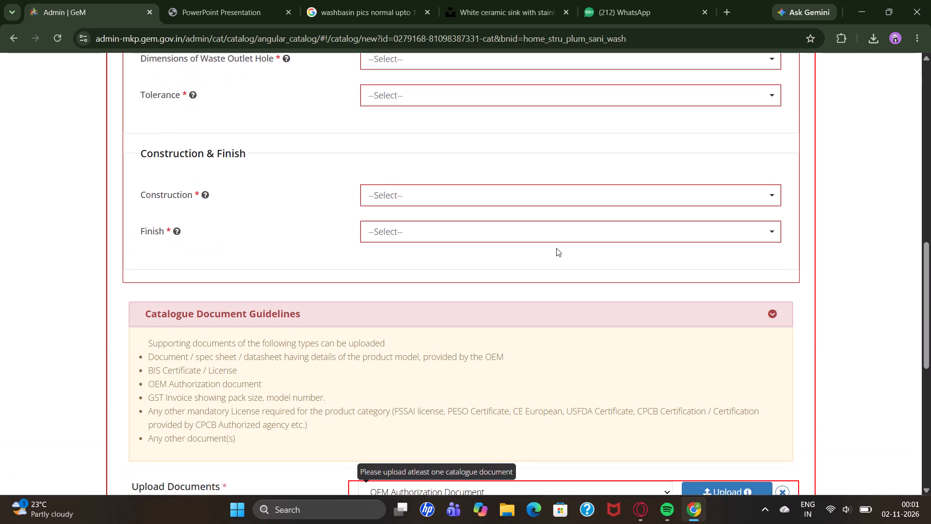
{"action": "scroll", "coordinate": [556, 248], "scroll_direction": "up", "scroll_amount": 4}
{"action": "scroll", "coordinate": [556, 248], "scroll_direction": "down", "scroll_amount": 1}
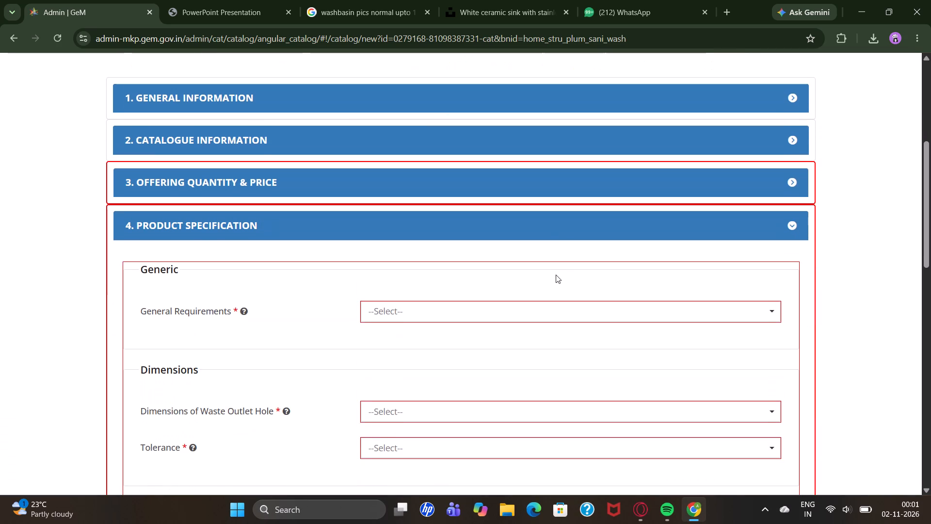
{"action": "left_click", "coordinate": [560, 301]}
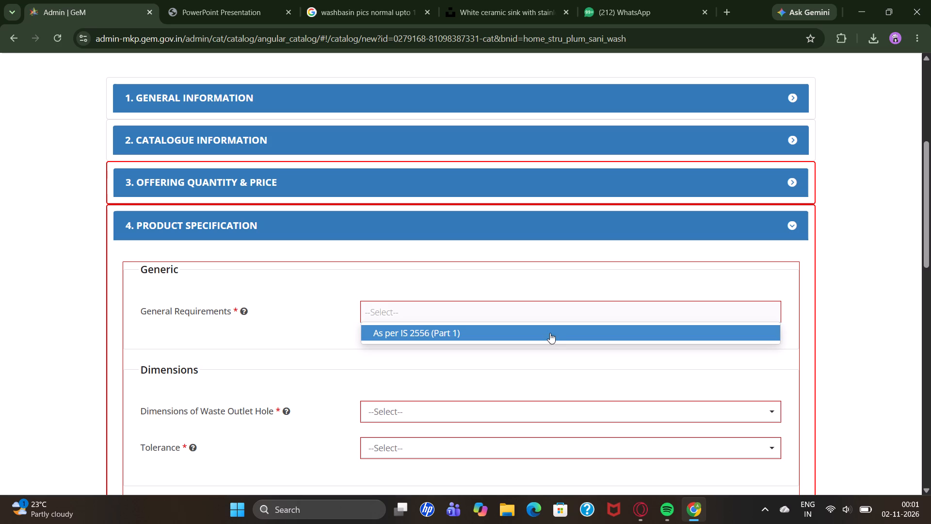
{"action": "left_click", "coordinate": [546, 328]}
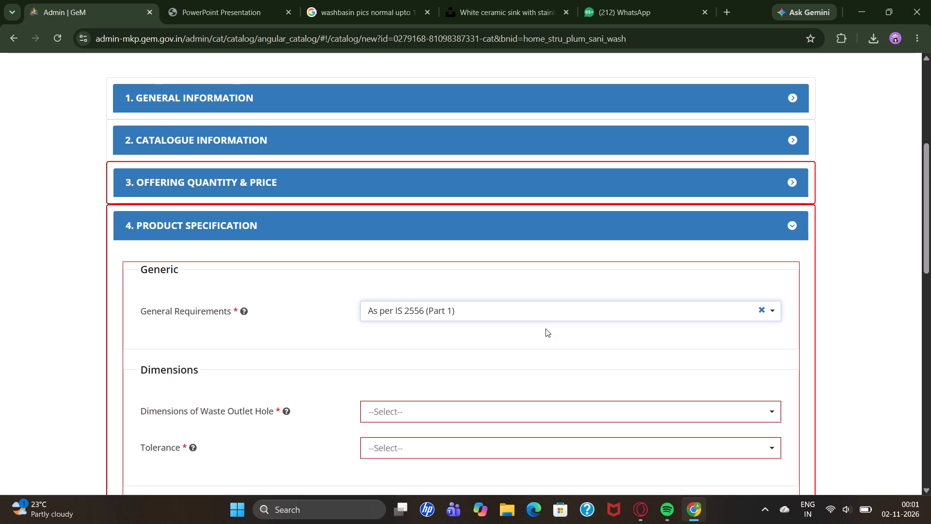
Set the waste outlet hole dimensions to As per Table 5 of IS 2556 (Part 4) and Tolerance to As per Clause 5.3.
{"action": "scroll", "coordinate": [546, 328], "scroll_direction": "down", "scroll_amount": 1}
{"action": "left_click", "coordinate": [525, 313]}
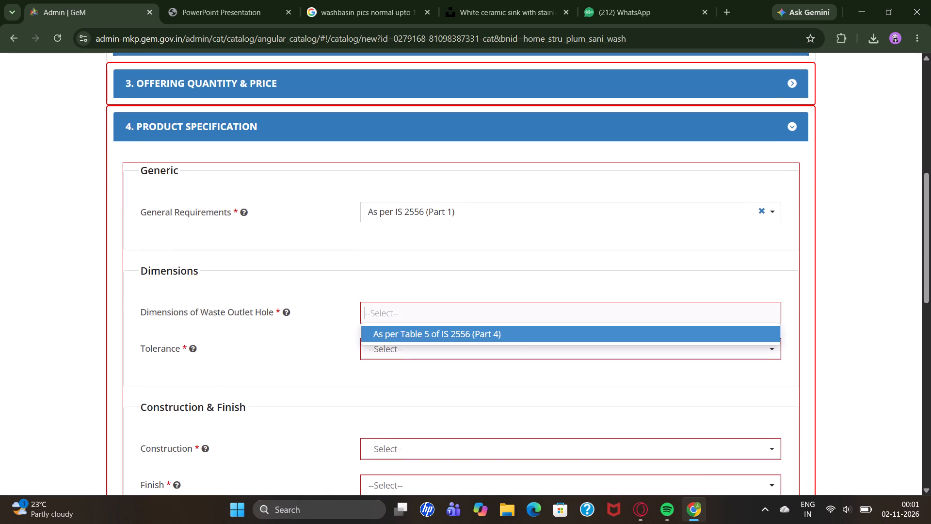
{"action": "left_click", "coordinate": [516, 333]}
{"action": "left_click", "coordinate": [516, 345]}
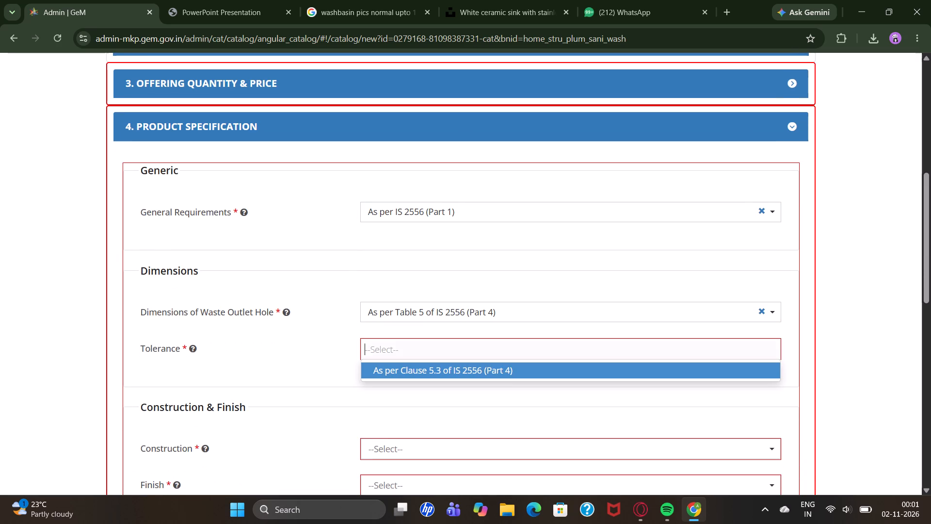
{"action": "left_click", "coordinate": [513, 370]}
Set Construction to As per Clause 6 of IS 2556 (Part 4) and Finish to As per Clause 7 of IS 2556 (Part 4).
{"action": "scroll", "coordinate": [513, 370], "scroll_direction": "down", "scroll_amount": 1}
{"action": "left_click", "coordinate": [513, 370]}
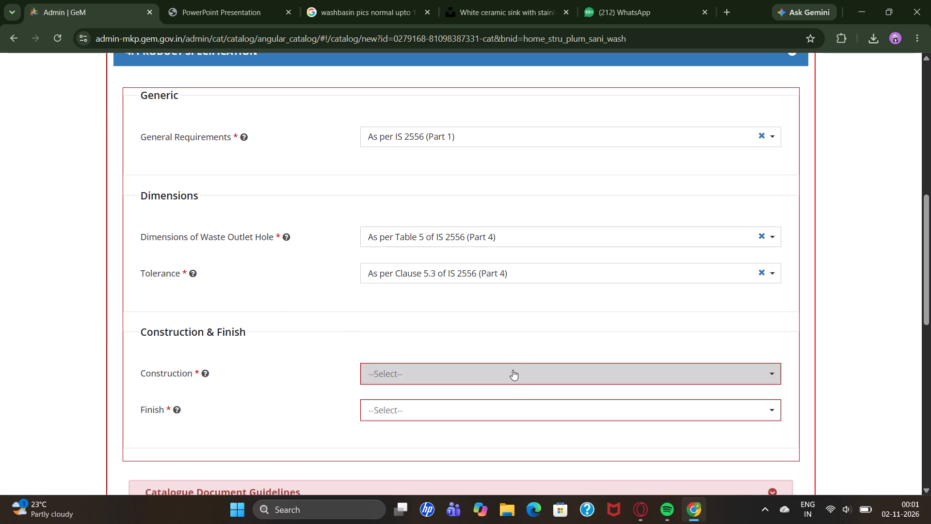
{"action": "left_click", "coordinate": [510, 381]}
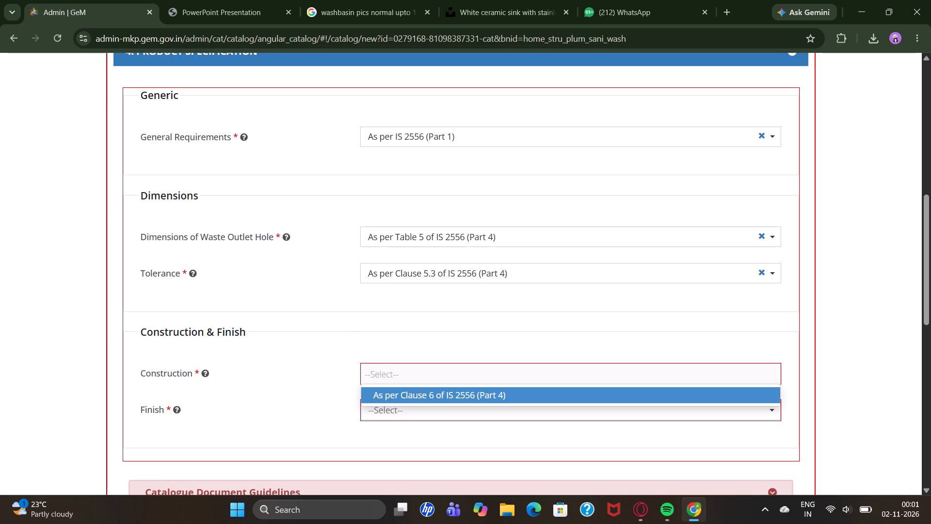
{"action": "left_click", "coordinate": [490, 375]}
{"action": "key", "text": "Return"}
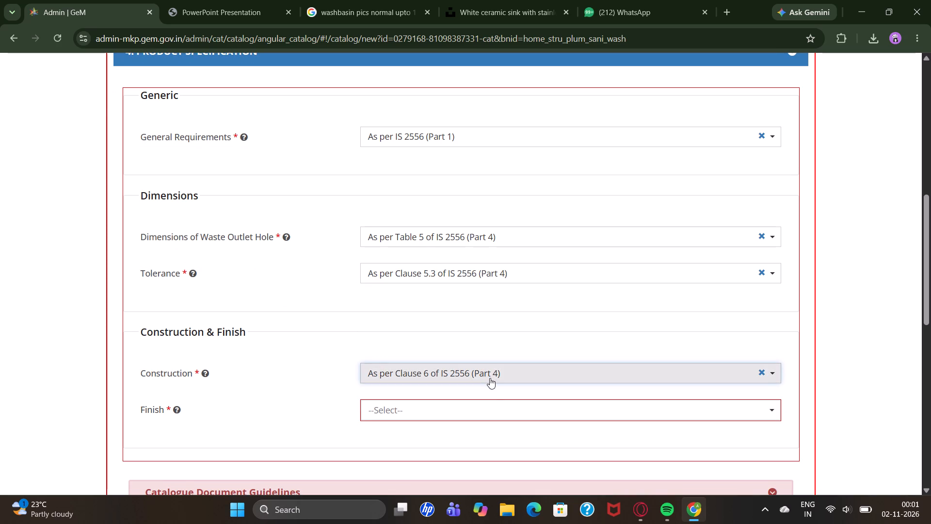
{"action": "left_click", "coordinate": [491, 407]}
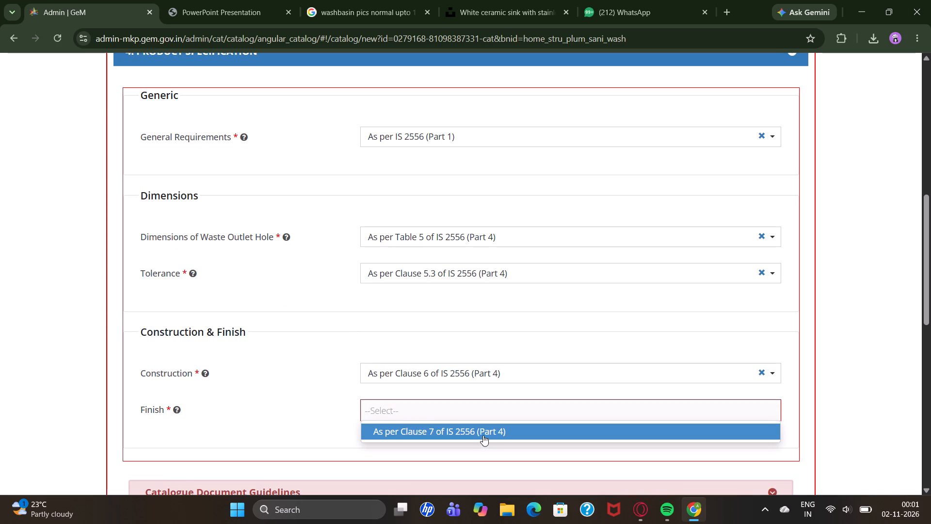
{"action": "left_click", "coordinate": [483, 435]}
Keep OEM Authorization Document as the catalogue document type and try to save the Product Specification section without uploading a file.
{"action": "scroll", "coordinate": [483, 435], "scroll_direction": "down", "scroll_amount": 2}
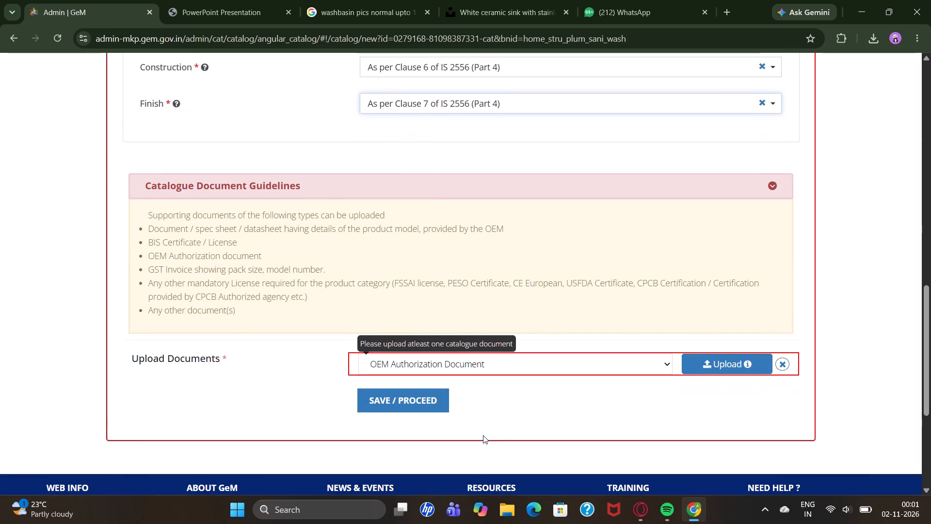
{"action": "scroll", "coordinate": [483, 435], "scroll_direction": "down", "scroll_amount": 2}
{"action": "left_click", "coordinate": [566, 347]}
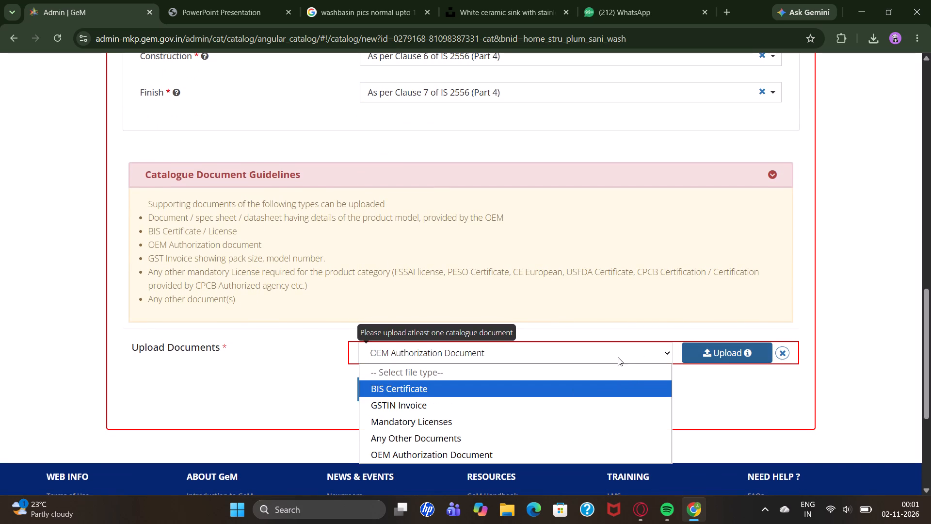
{"action": "scroll", "coordinate": [554, 385], "scroll_direction": "down", "scroll_amount": 2}
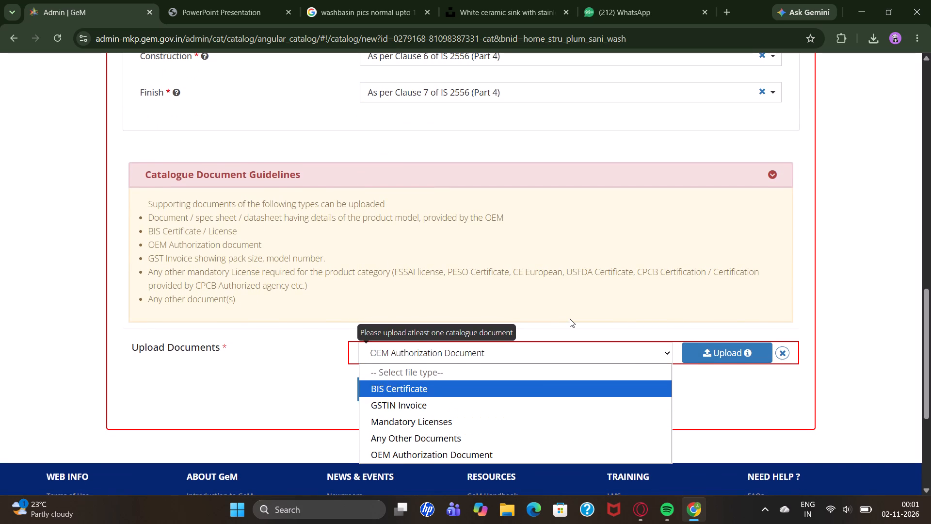
{"action": "scroll", "coordinate": [570, 319], "scroll_direction": "down", "scroll_amount": 1}
{"action": "left_click", "coordinate": [418, 333]}
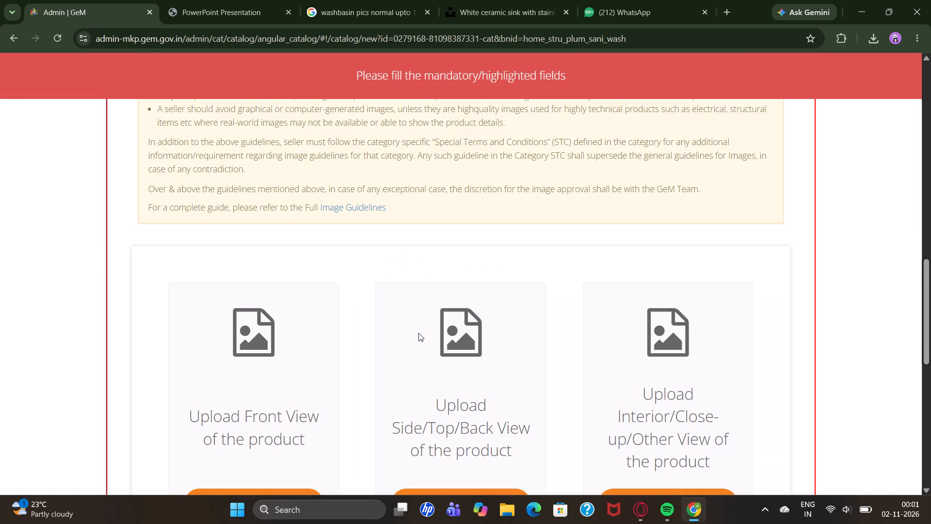
Check the three product image slots in the Upload Images section.
{"action": "scroll", "coordinate": [418, 333], "scroll_direction": "down", "scroll_amount": 2}
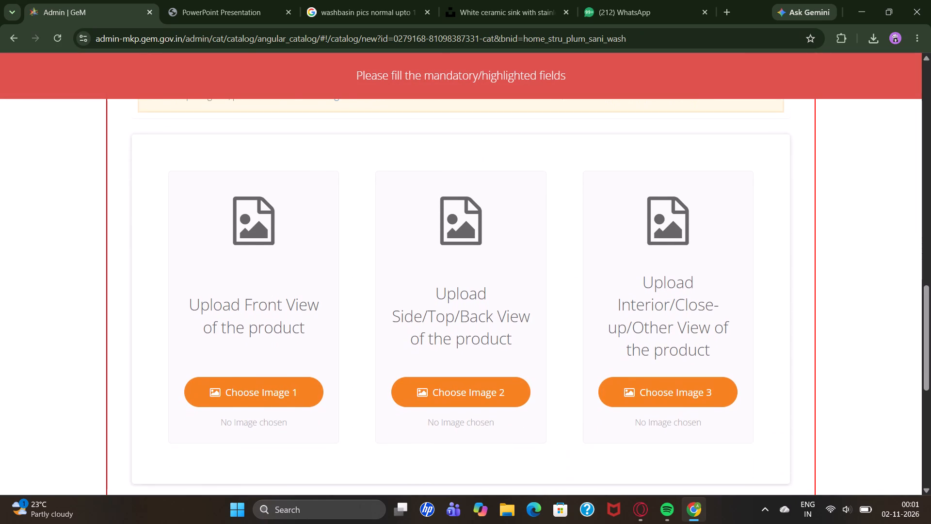
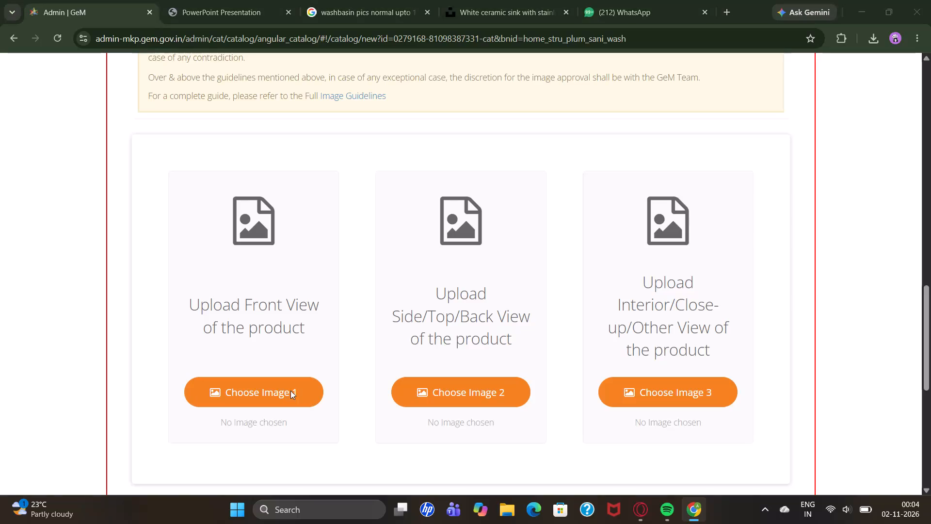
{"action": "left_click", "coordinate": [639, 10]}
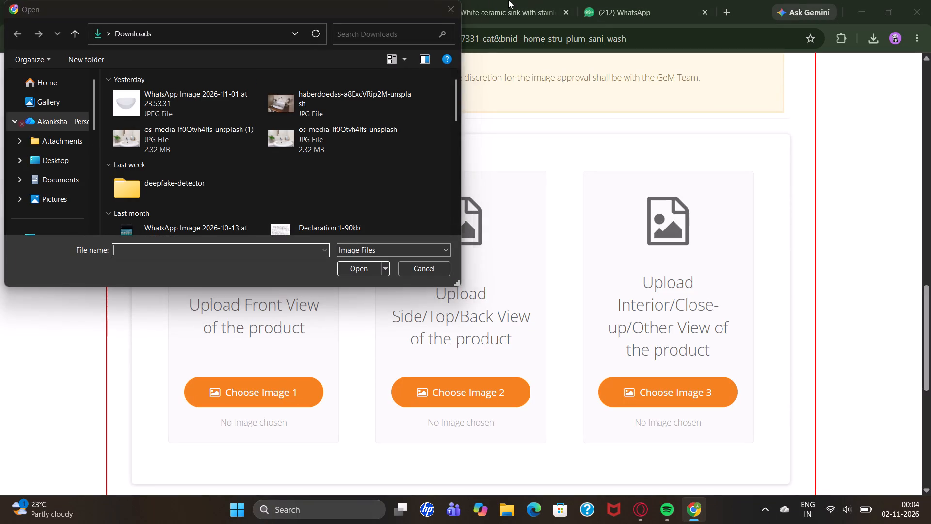
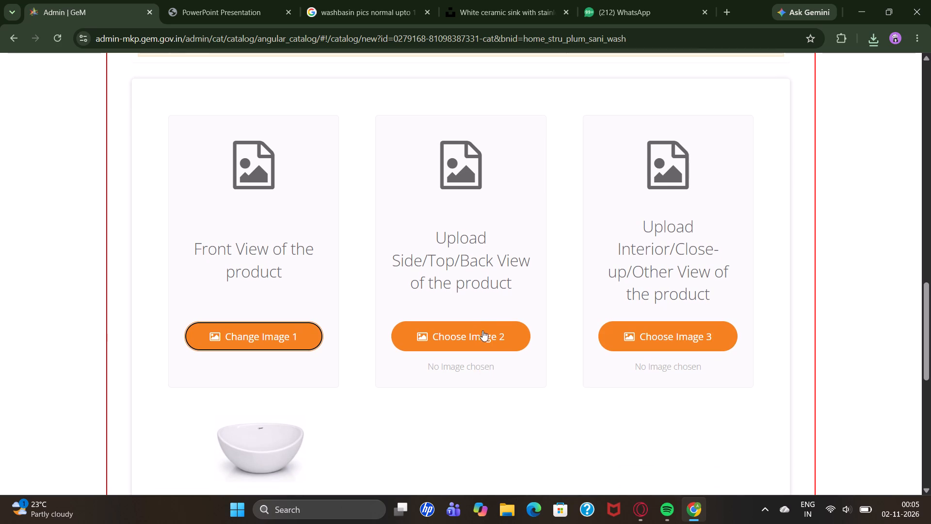
Open the image file selection for the second product photo, the Side/Top/Back View of the product.
{"action": "left_click", "coordinate": [482, 332]}
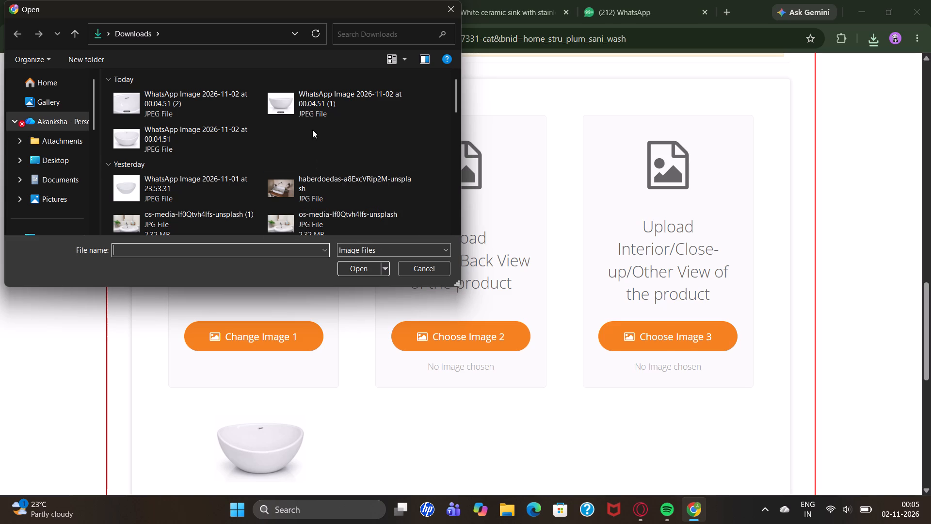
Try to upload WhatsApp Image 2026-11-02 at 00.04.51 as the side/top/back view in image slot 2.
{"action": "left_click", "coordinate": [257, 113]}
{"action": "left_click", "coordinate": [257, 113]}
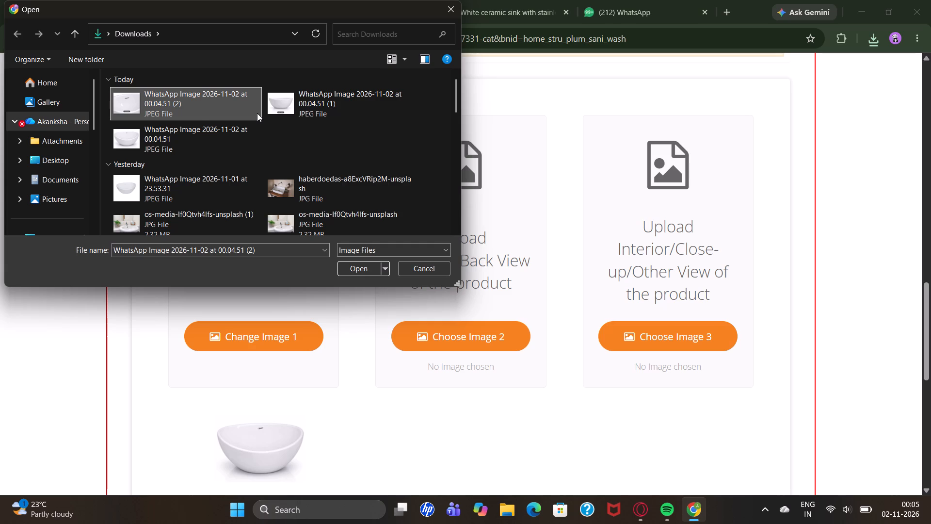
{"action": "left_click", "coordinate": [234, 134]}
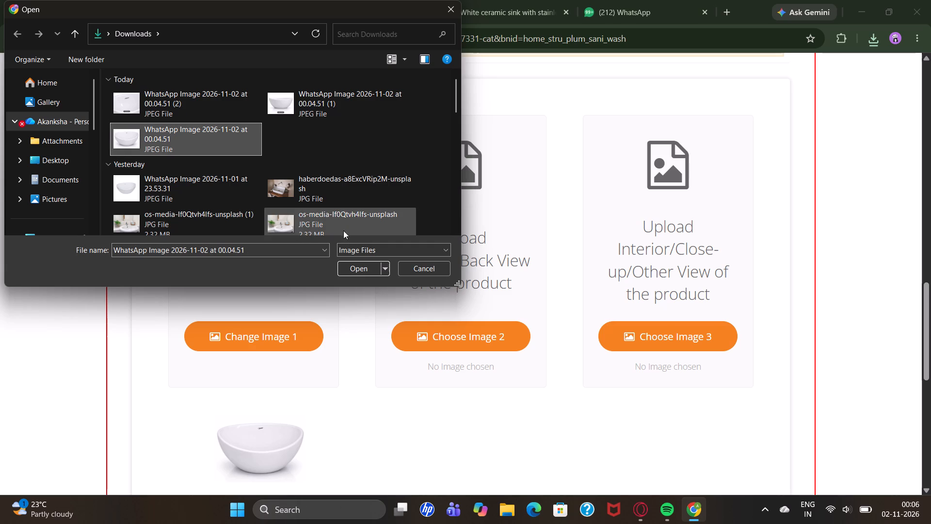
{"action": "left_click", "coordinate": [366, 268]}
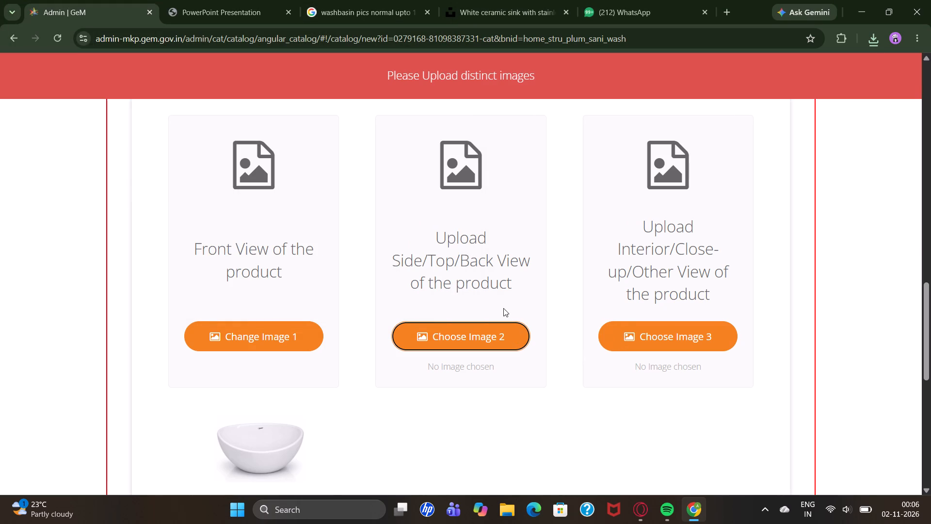
Upload WhatsApp Image 2026-11-02 at 00.04.51 (1) as the side/top/back view in image slot 2.
{"action": "left_click", "coordinate": [484, 322]}
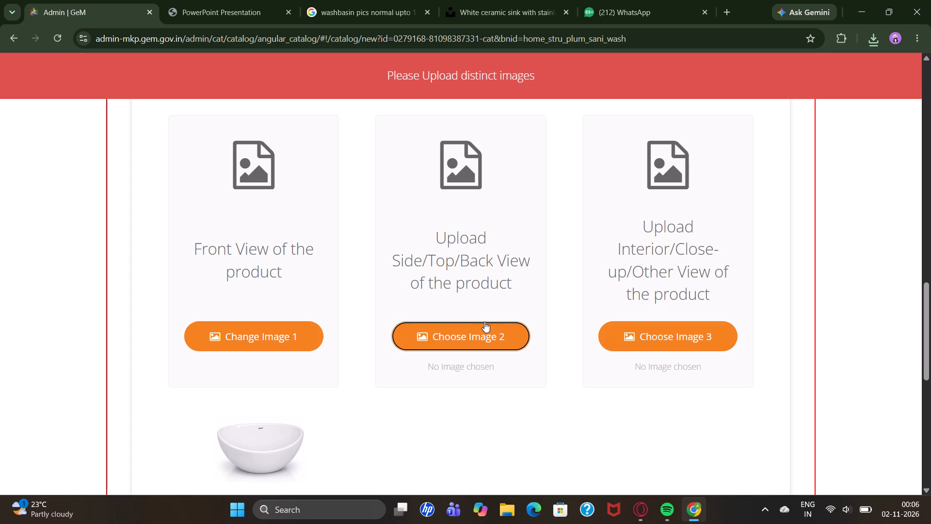
{"action": "left_click", "coordinate": [482, 331]}
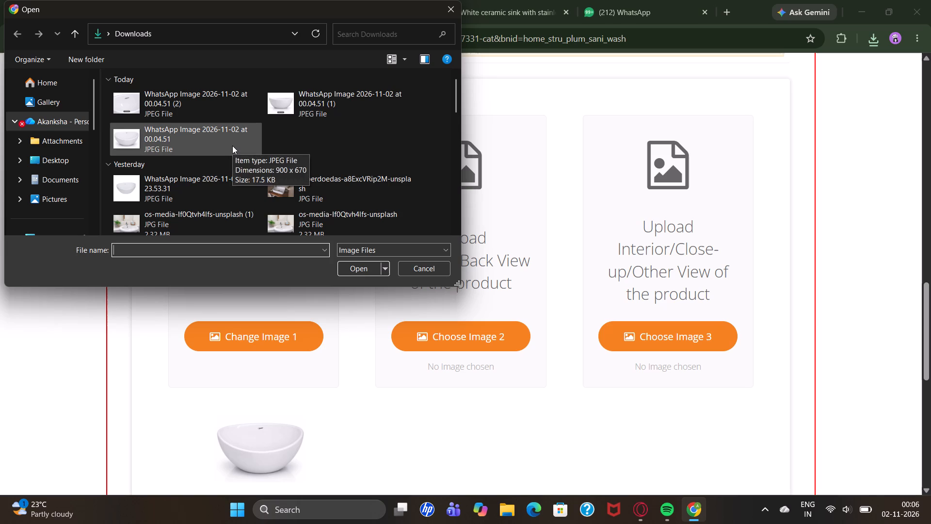
{"action": "left_click", "coordinate": [314, 112]}
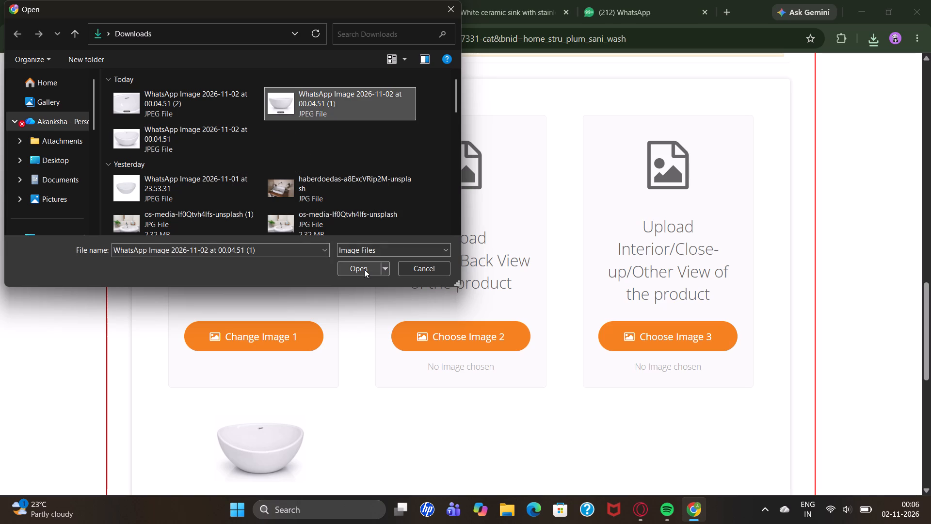
{"action": "left_click", "coordinate": [364, 269]}
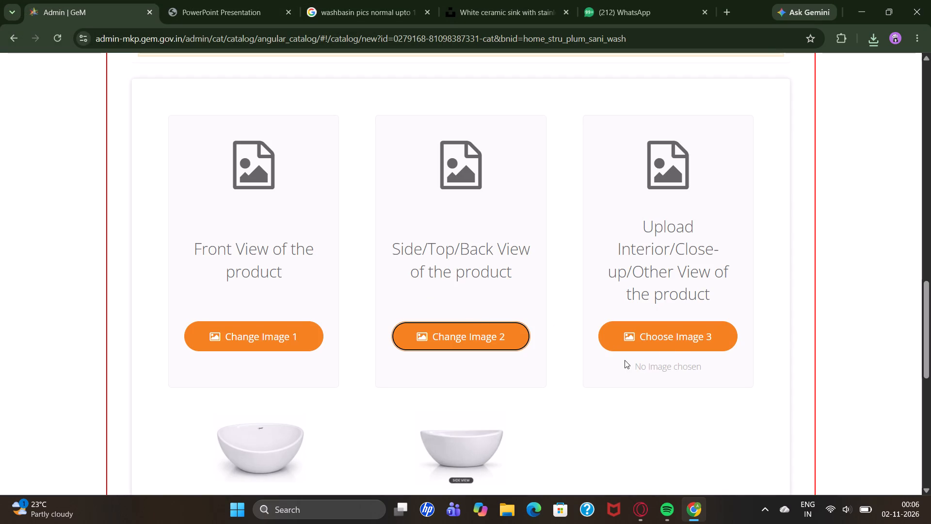
Upload WhatsApp Image 2026-11-02 at 00.04.51 (2) as the interior/close-up view in image slot 3.
{"action": "left_click", "coordinate": [674, 347]}
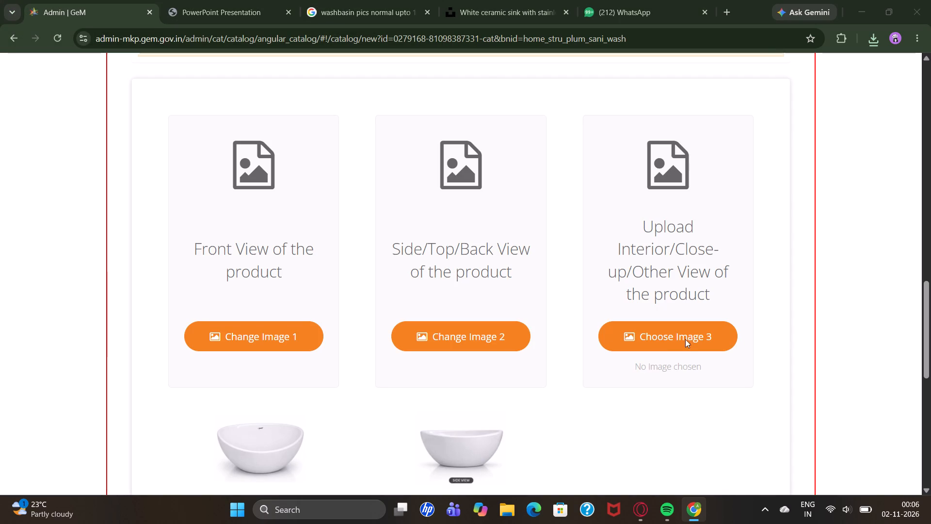
{"action": "left_click", "coordinate": [686, 341]}
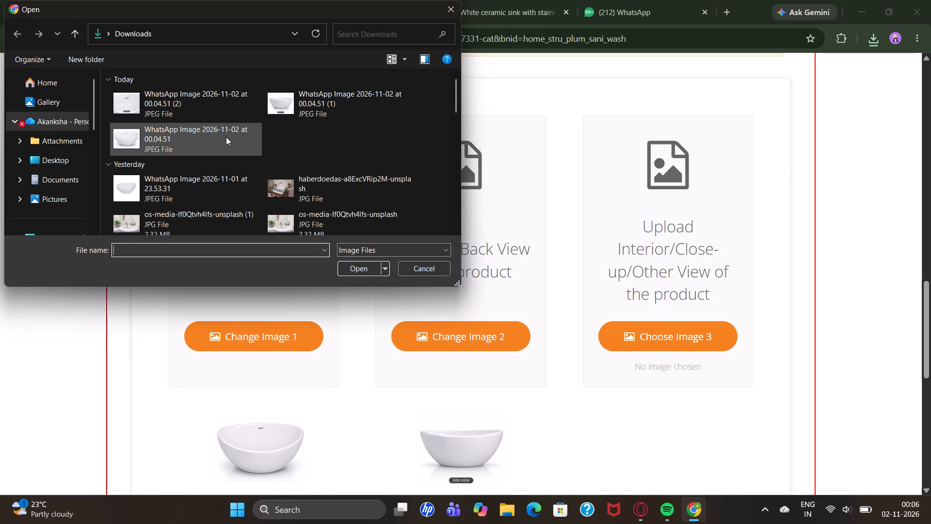
{"action": "left_click", "coordinate": [215, 97]}
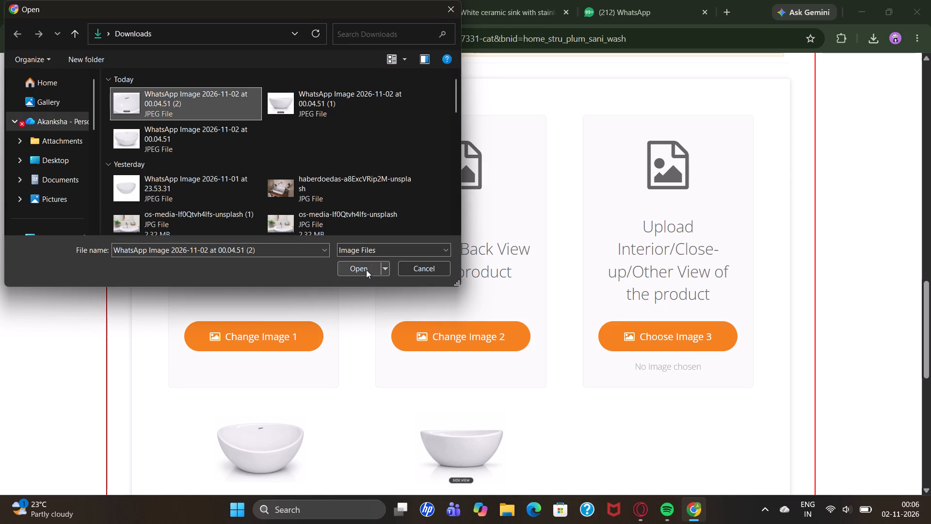
{"action": "left_click", "coordinate": [366, 267]}
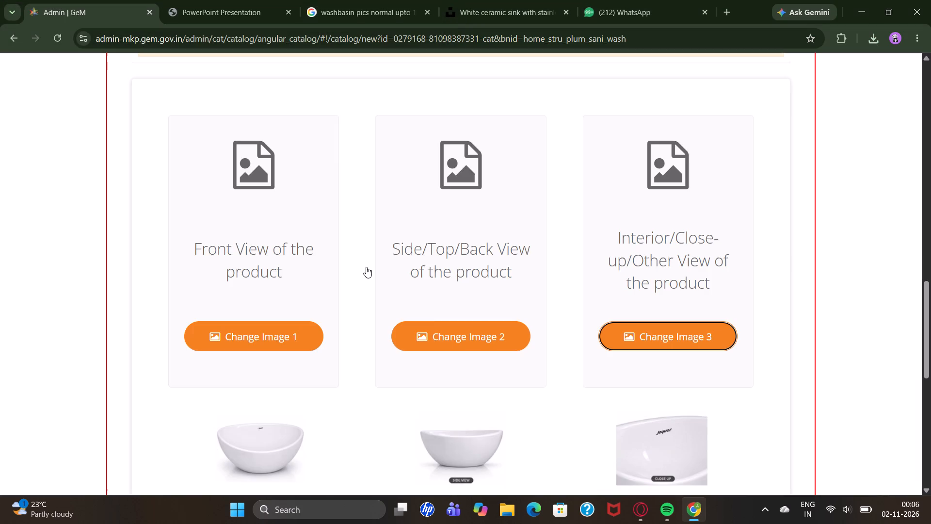
Certify that all the images are distinct and as per guidelines, and save the Upload Images section.
{"action": "scroll", "coordinate": [366, 267], "scroll_direction": "down", "scroll_amount": 5}
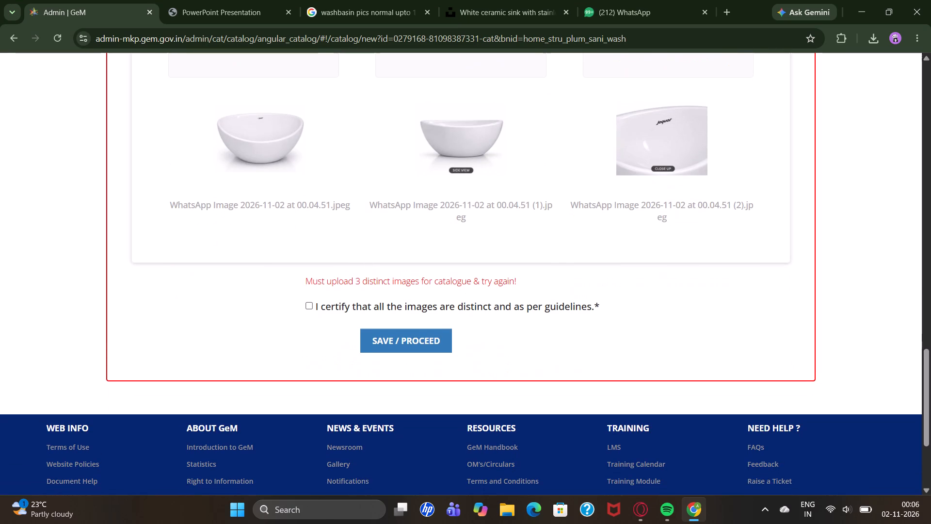
{"action": "left_click", "coordinate": [313, 305]}
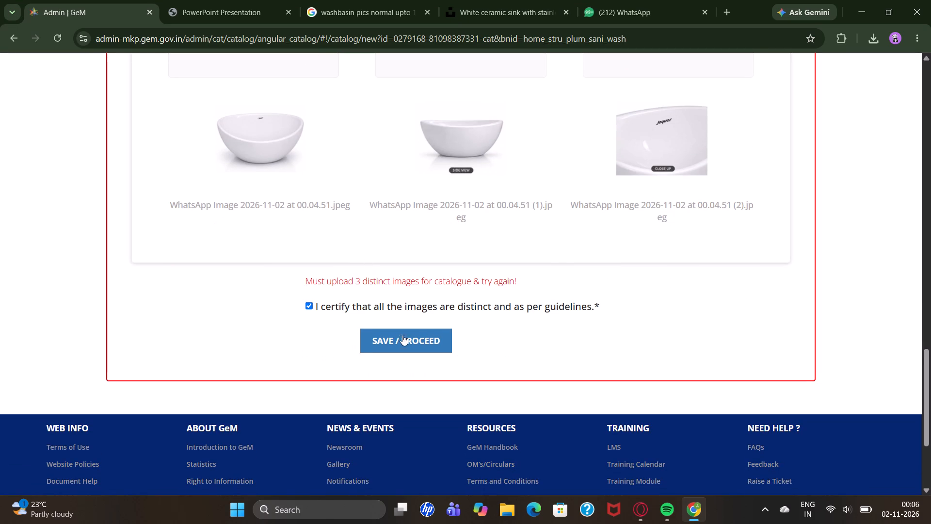
{"action": "left_click", "coordinate": [405, 340]}
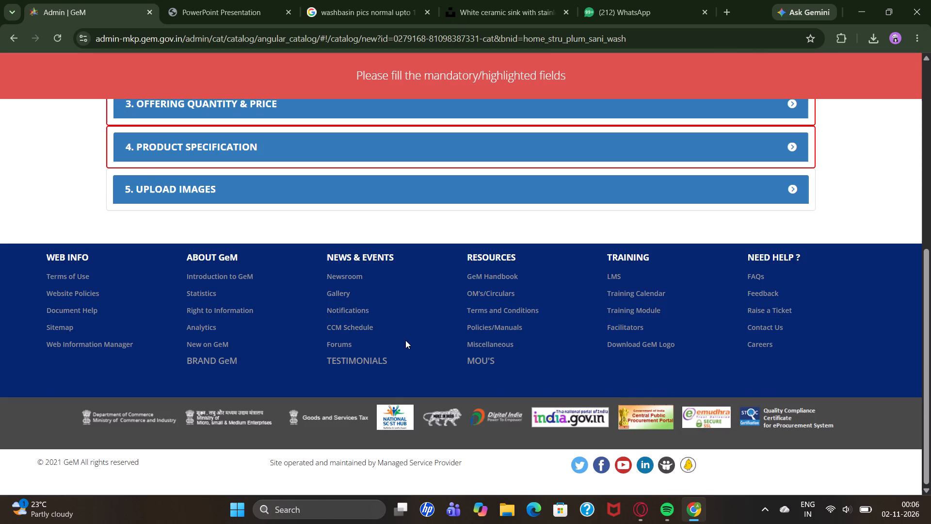
Review the Offering Quantity & Price section for mandatory fields still to fill, including the reseller authorization details, and collapse it.
{"action": "scroll", "coordinate": [427, 236], "scroll_direction": "up", "scroll_amount": 4}
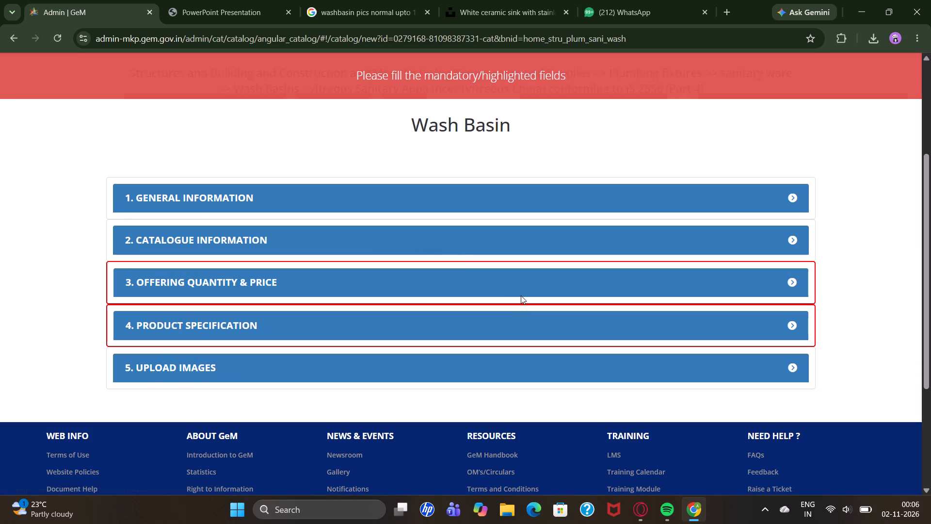
{"action": "left_click", "coordinate": [521, 295]}
{"action": "left_click", "coordinate": [580, 281]}
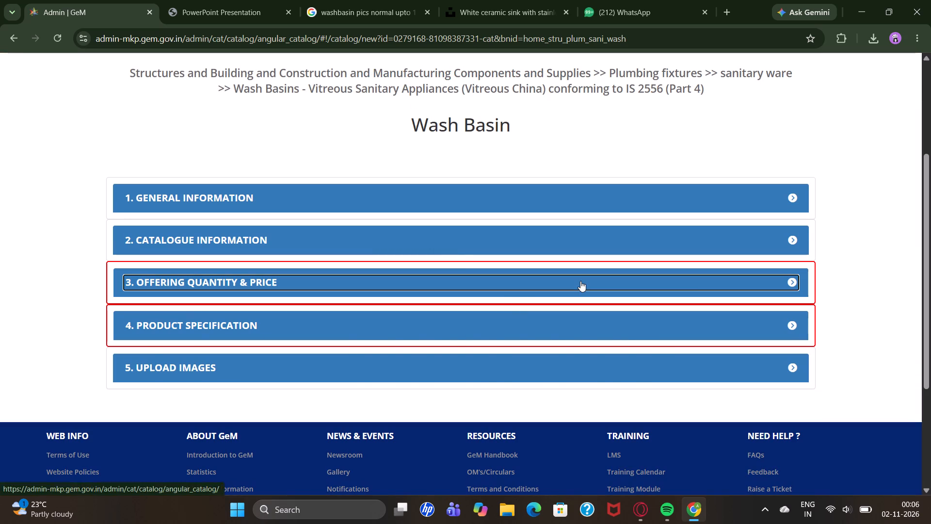
{"action": "scroll", "coordinate": [582, 370], "scroll_direction": "down", "scroll_amount": 2}
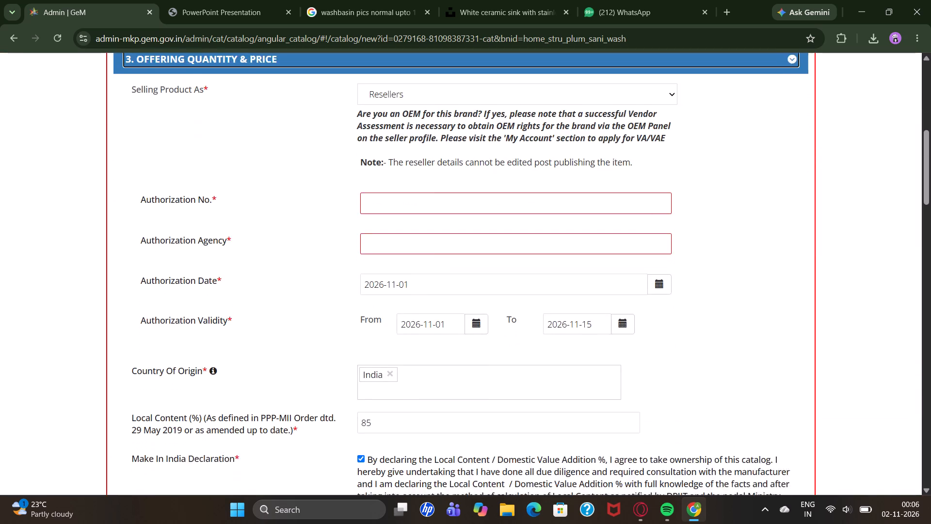
{"action": "scroll", "coordinate": [582, 370], "scroll_direction": "down", "scroll_amount": 3}
{"action": "scroll", "coordinate": [582, 370], "scroll_direction": "up", "scroll_amount": 6}
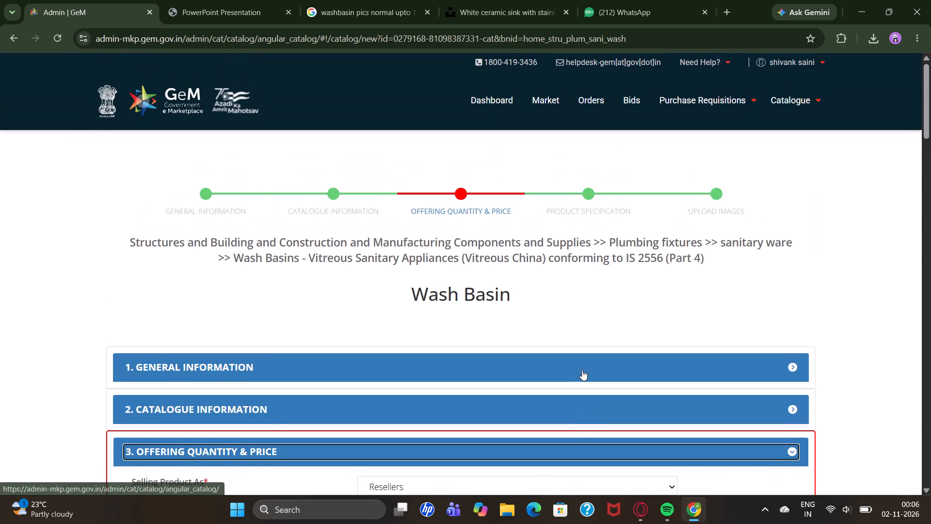
{"action": "scroll", "coordinate": [582, 370], "scroll_direction": "down", "scroll_amount": 6}
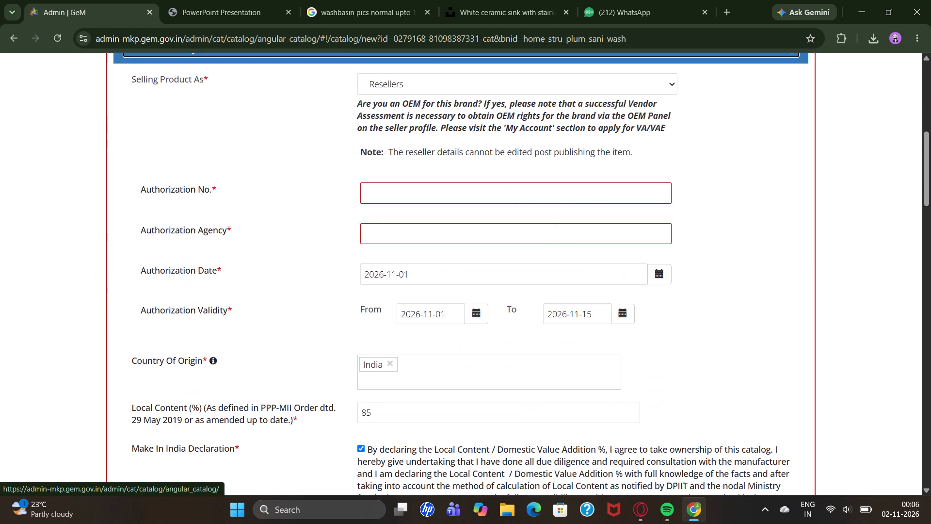
{"action": "scroll", "coordinate": [582, 370], "scroll_direction": "down", "scroll_amount": 3}
{"action": "scroll", "coordinate": [582, 370], "scroll_direction": "up", "scroll_amount": 1}
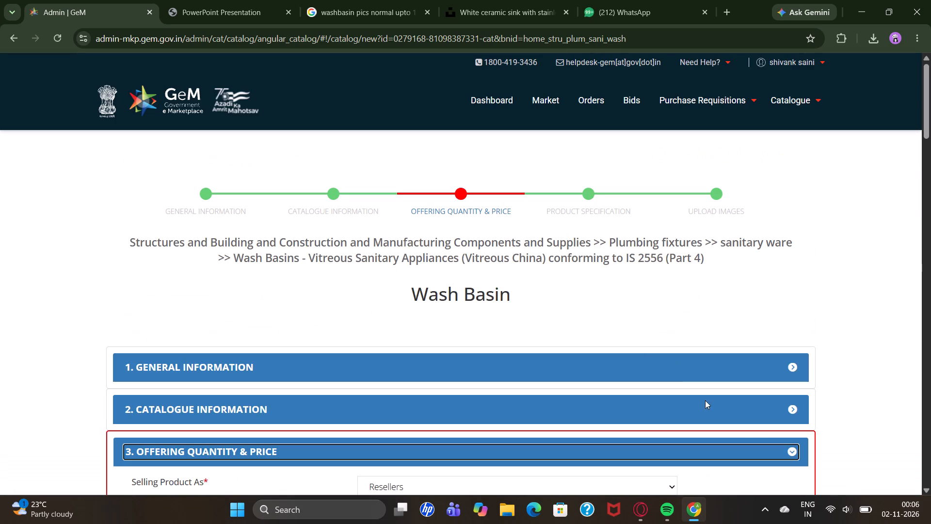
{"action": "left_click", "coordinate": [772, 446]}
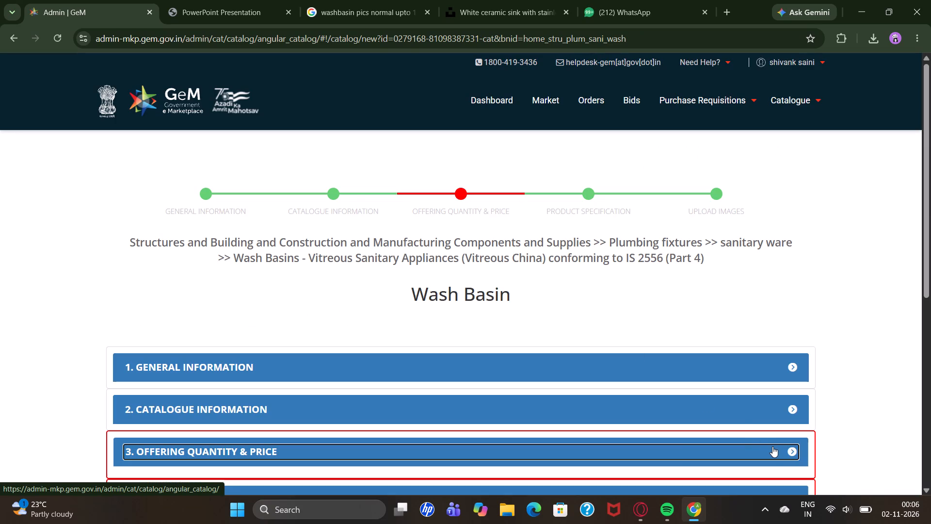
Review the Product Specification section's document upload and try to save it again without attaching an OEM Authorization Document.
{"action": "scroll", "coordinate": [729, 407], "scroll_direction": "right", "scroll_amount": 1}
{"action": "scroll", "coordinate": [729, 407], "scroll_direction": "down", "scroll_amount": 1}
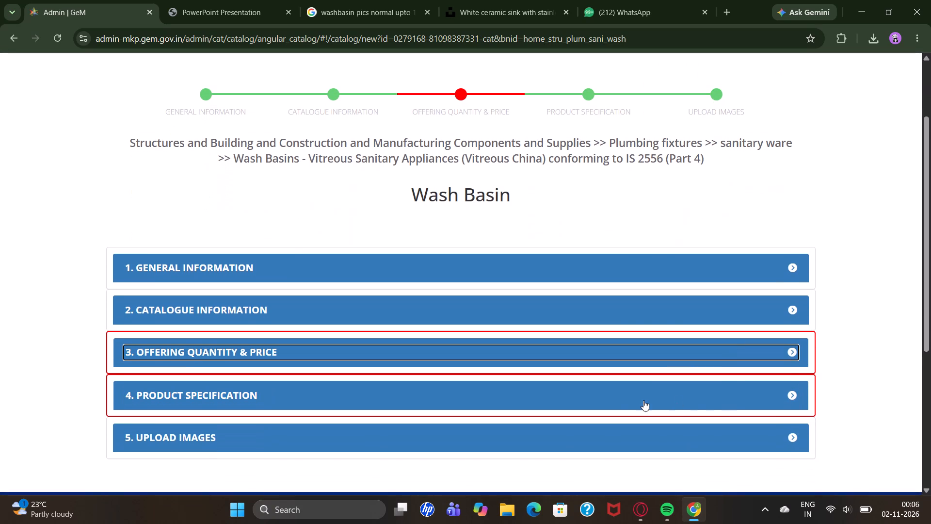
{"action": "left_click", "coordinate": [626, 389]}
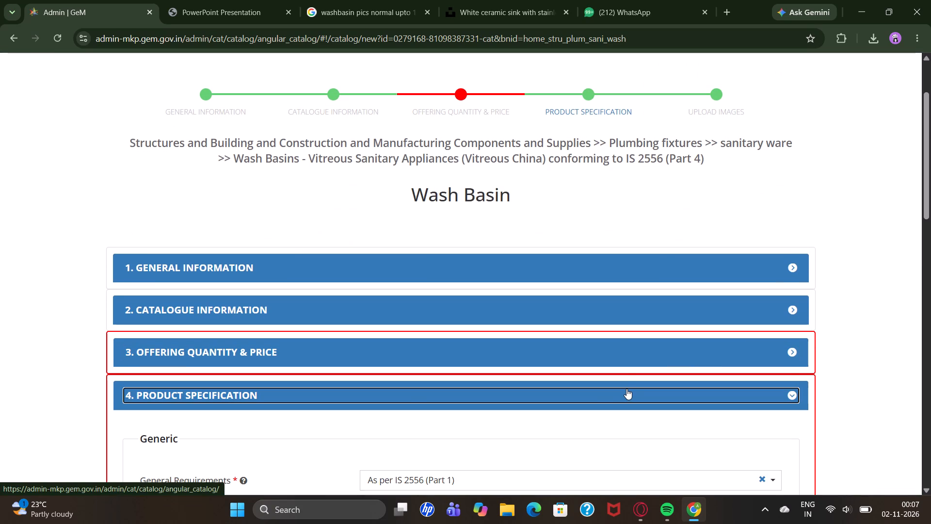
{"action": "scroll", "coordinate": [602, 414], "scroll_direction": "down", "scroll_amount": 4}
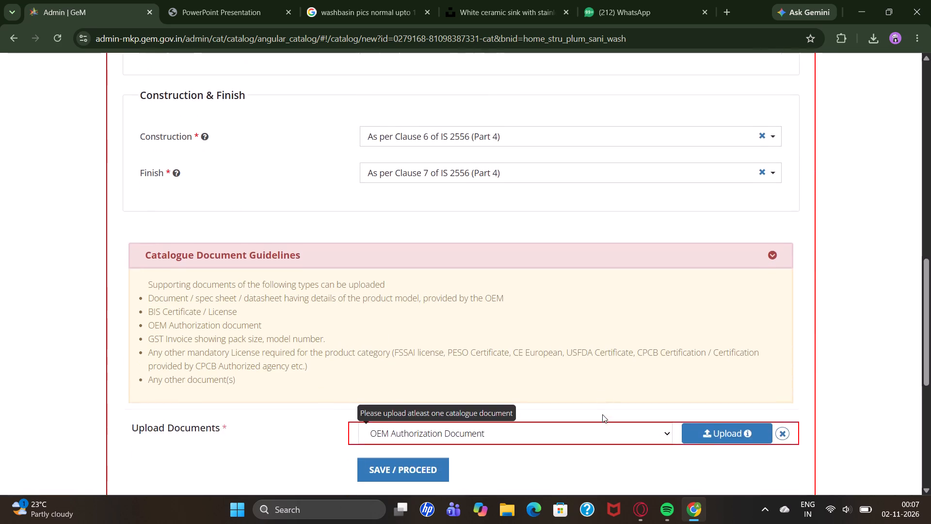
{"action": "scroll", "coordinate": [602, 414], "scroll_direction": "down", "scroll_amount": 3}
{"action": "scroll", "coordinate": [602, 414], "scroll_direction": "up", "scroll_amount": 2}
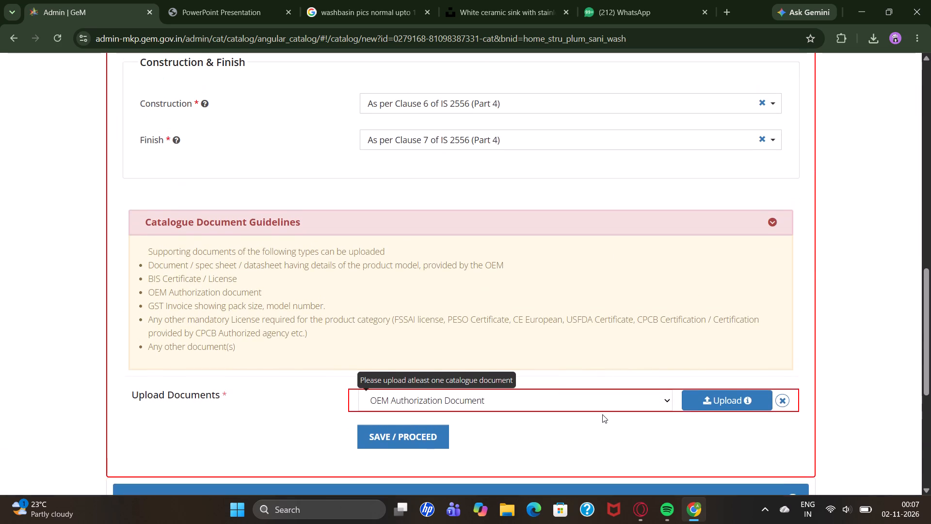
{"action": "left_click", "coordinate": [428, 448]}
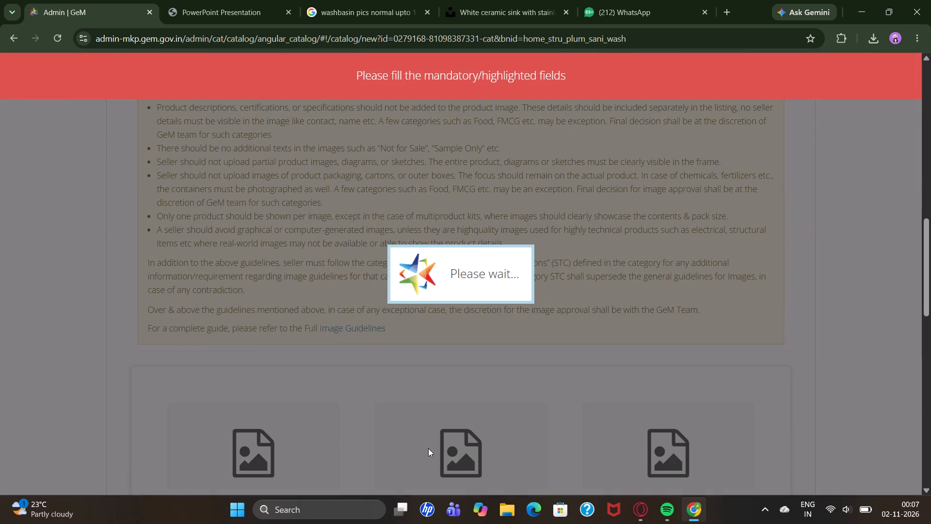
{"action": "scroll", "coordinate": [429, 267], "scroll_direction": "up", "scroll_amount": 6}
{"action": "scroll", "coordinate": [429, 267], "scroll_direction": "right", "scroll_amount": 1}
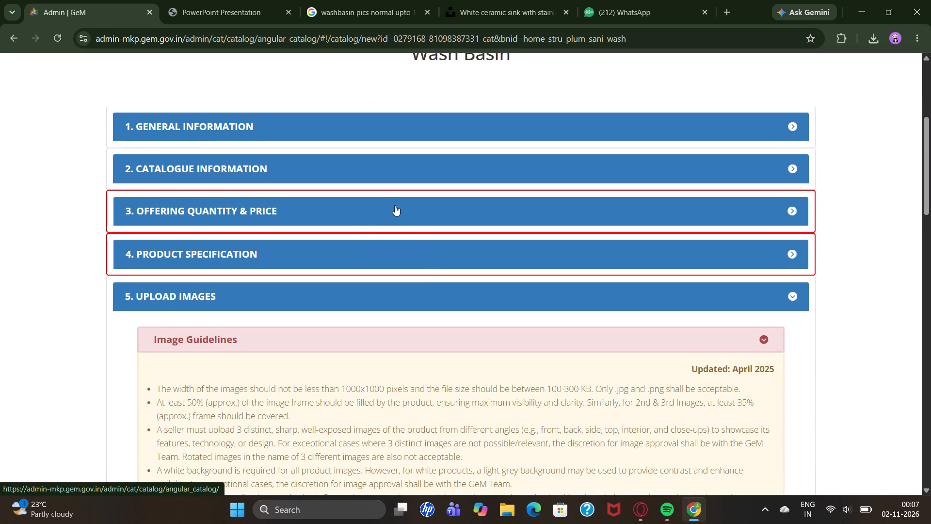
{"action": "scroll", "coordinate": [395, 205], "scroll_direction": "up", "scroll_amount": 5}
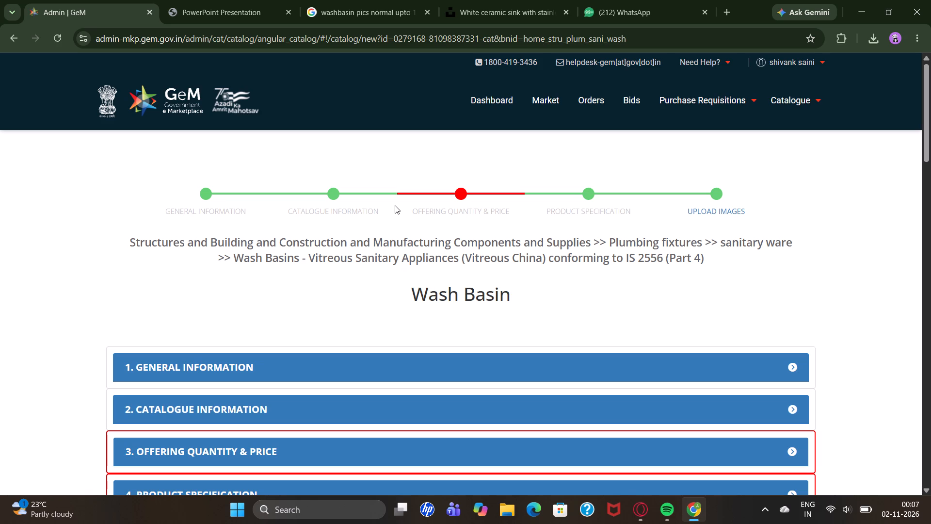
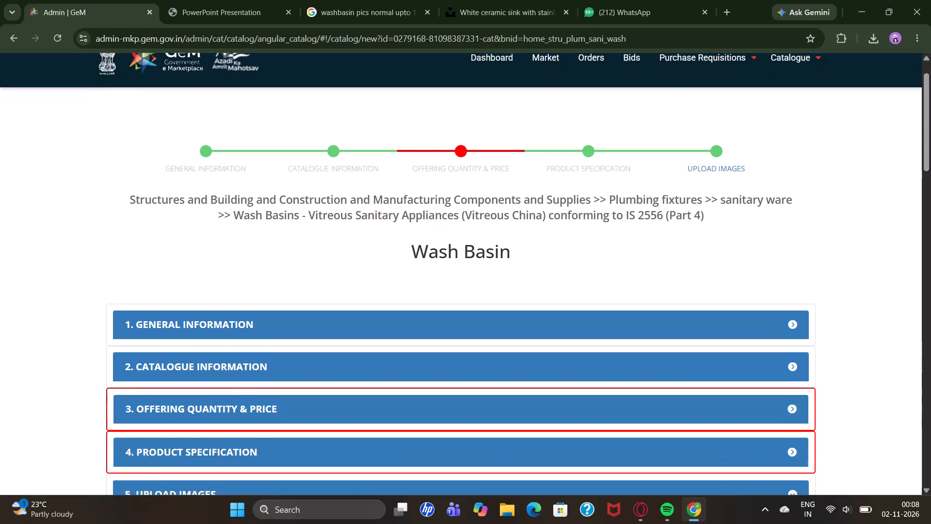
Reopen the Offering Quantity & Price section and check the Authorization No. and Authorization Agency fields without filling them.
{"action": "scroll", "coordinate": [404, 261], "scroll_direction": "down", "scroll_amount": 3}
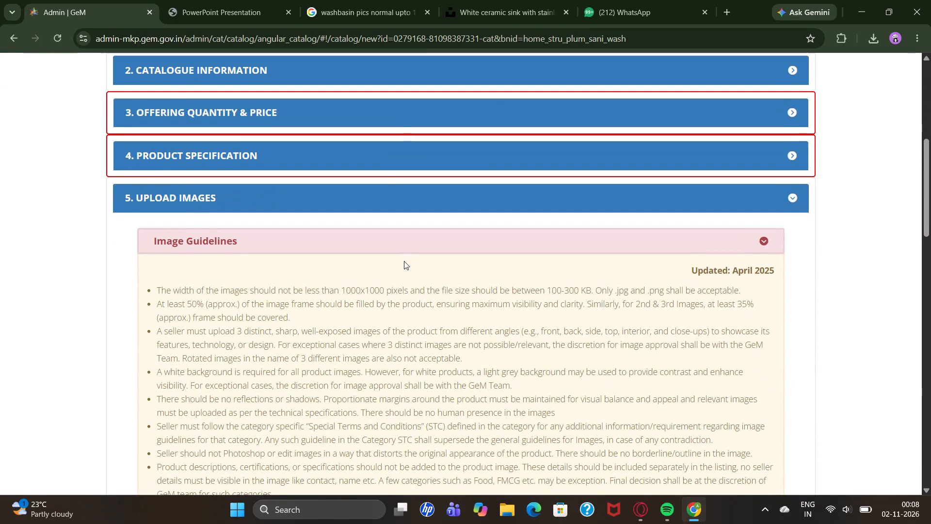
{"action": "left_click", "coordinate": [369, 107]}
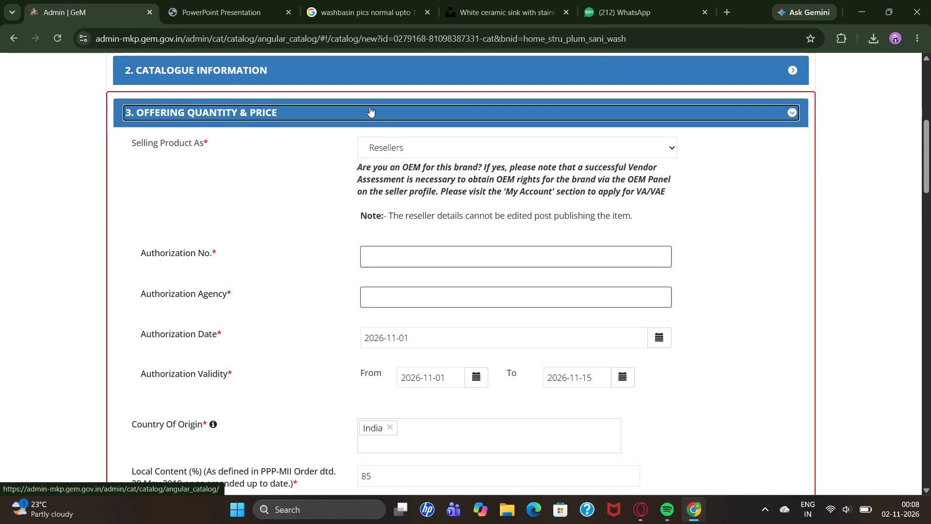
{"action": "left_click", "coordinate": [406, 259]}
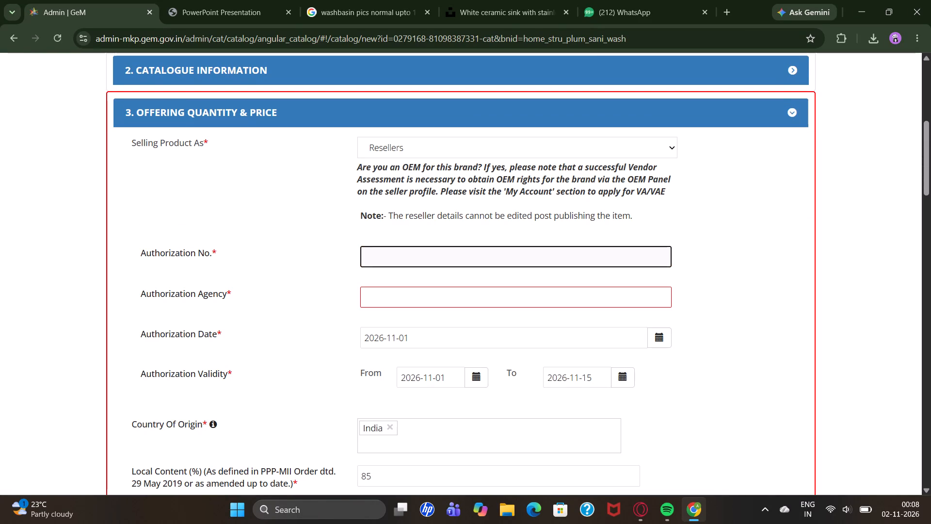
{"action": "left_click", "coordinate": [417, 305]}
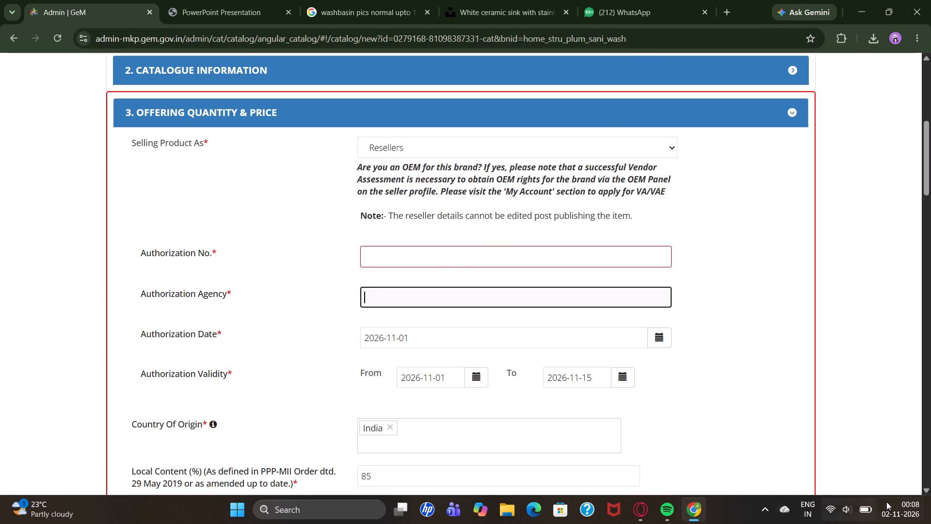
Disconnect the computer from the OPPO F29 Pro 5G 4d5b Wi-Fi network.
{"action": "left_click", "coordinate": [831, 508]}
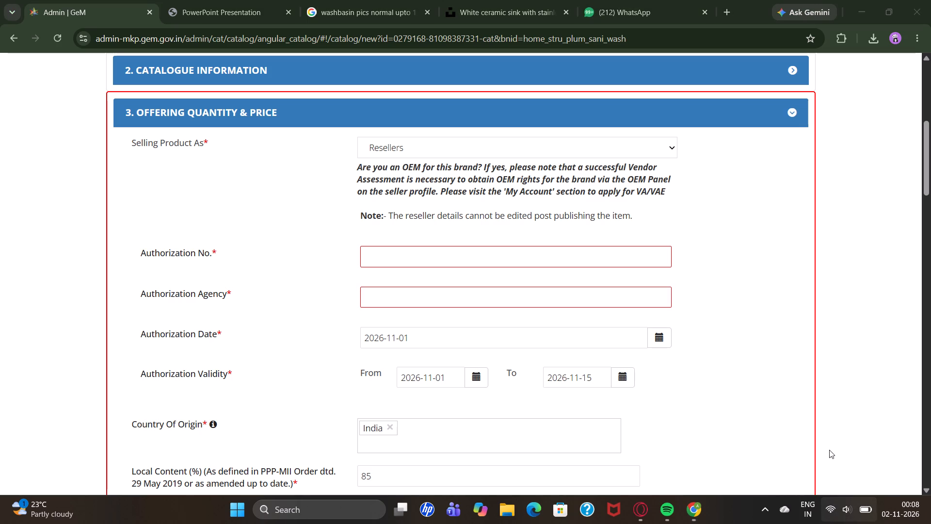
{"action": "left_click_drag", "start_coordinate": [783, 298], "coordinate": [774, 293]}
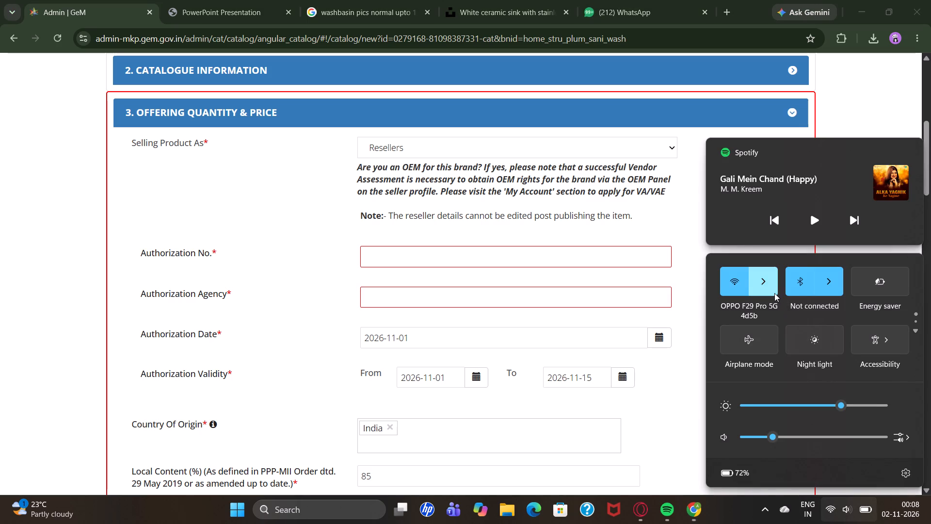
{"action": "left_click", "coordinate": [774, 293]}
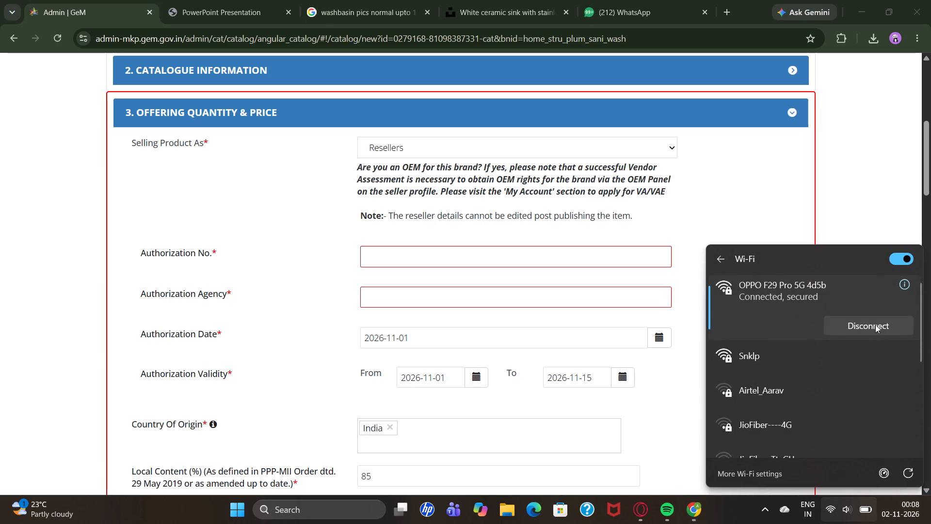
{"action": "left_click", "coordinate": [875, 324]}
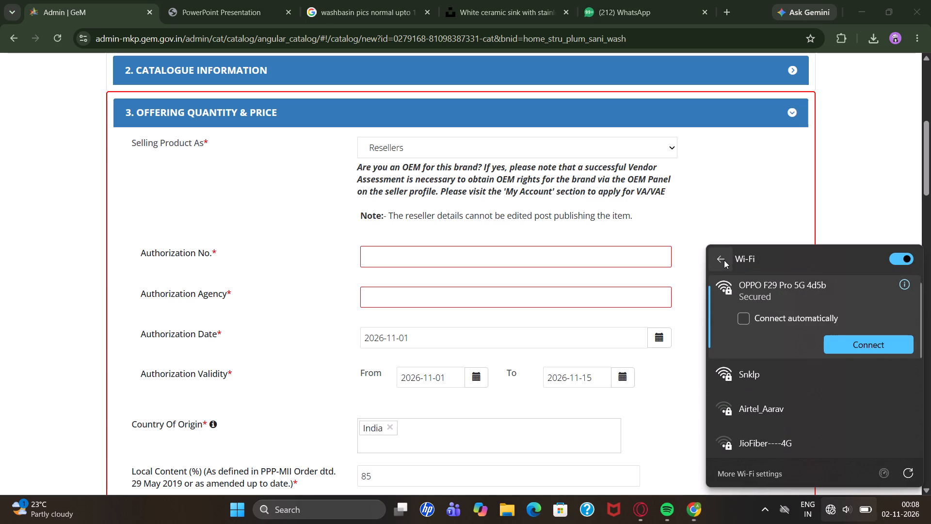
{"action": "left_click", "coordinate": [723, 260]}
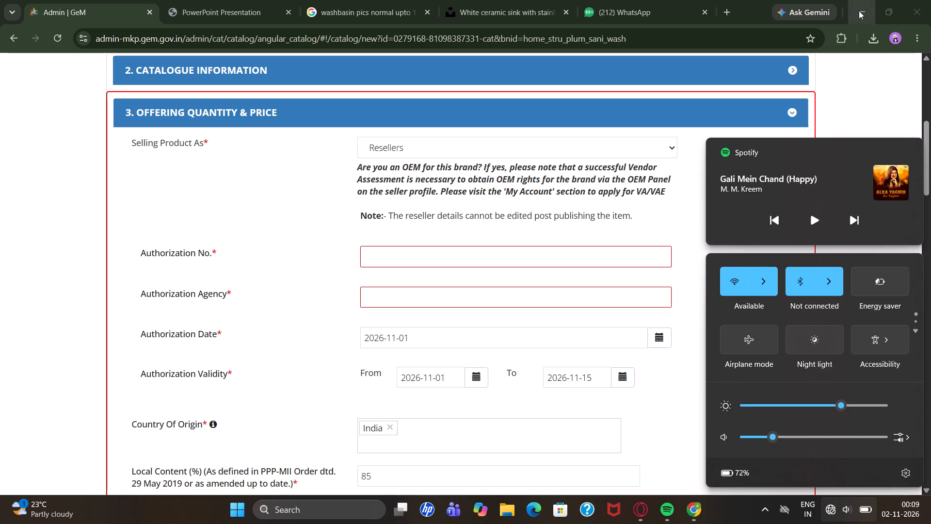
Minimize the browser window to show the desktop.
{"action": "left_click", "coordinate": [859, 11]}
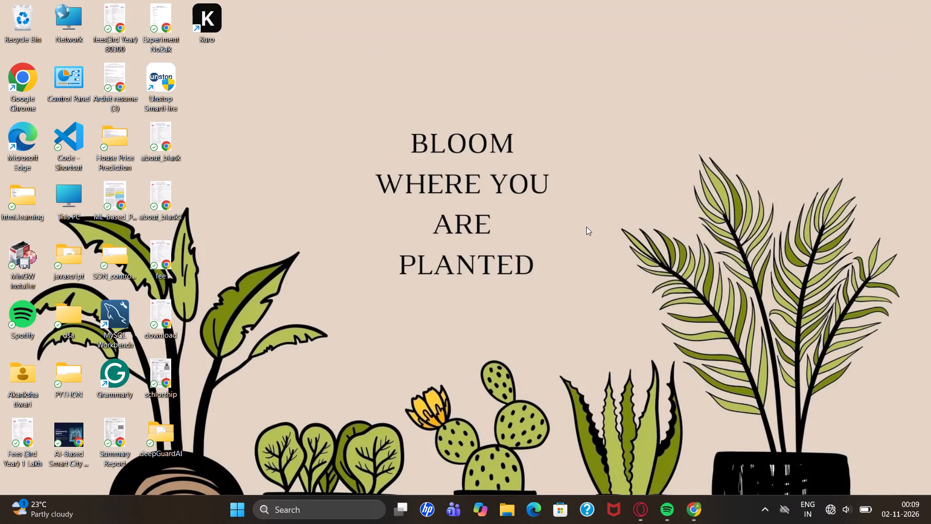
{"action": "double_click", "coordinate": [635, 295]}
{"action": "key", "text": "Return"}
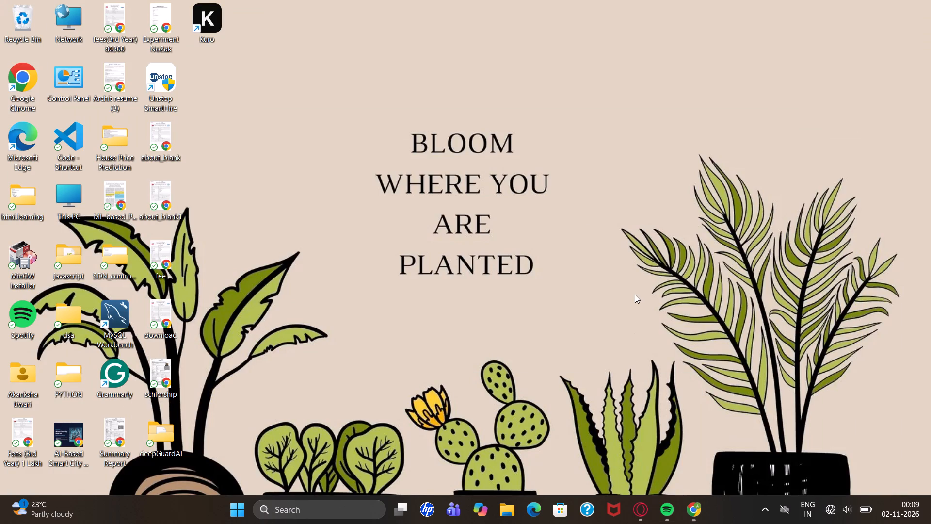